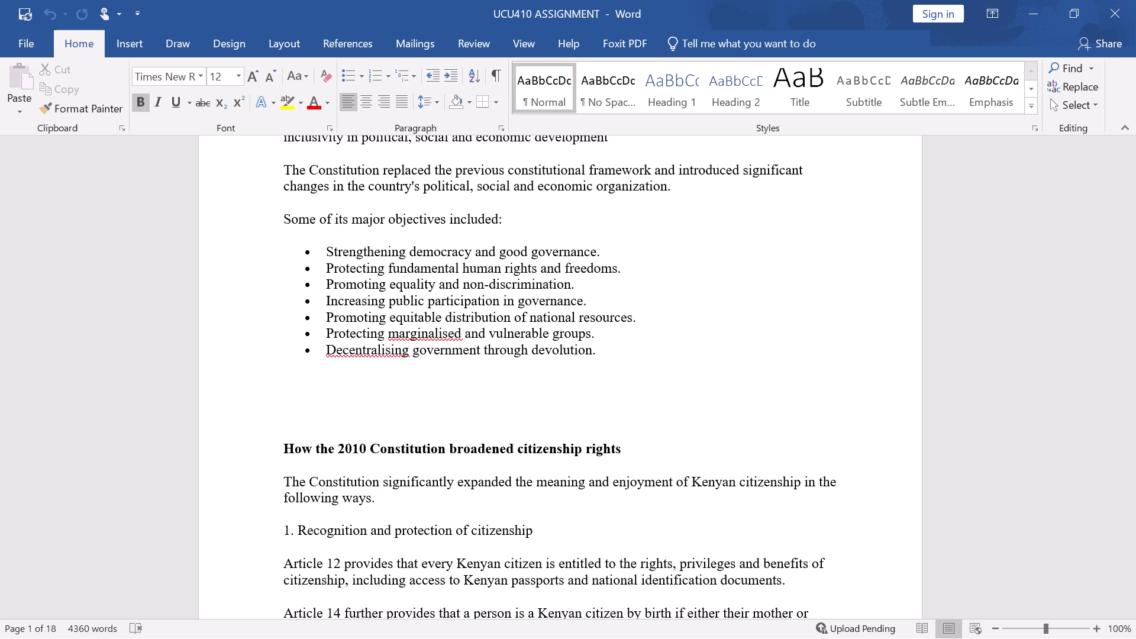
Change the heading "How the 2010 Constitution broadened citizenship rights" to Capitalize Each Word case.
{"action": "scroll", "coordinate": [681, 210], "scroll_direction": "up", "scroll_amount": 3}
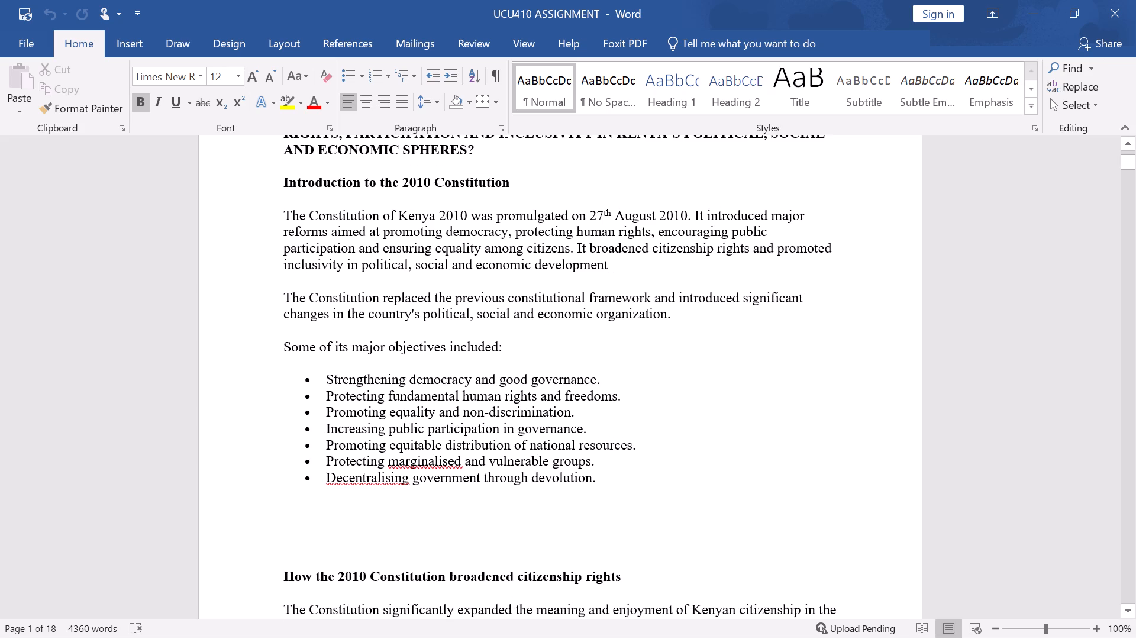
{"action": "scroll", "coordinate": [428, 340], "scroll_direction": "down", "scroll_amount": 7}
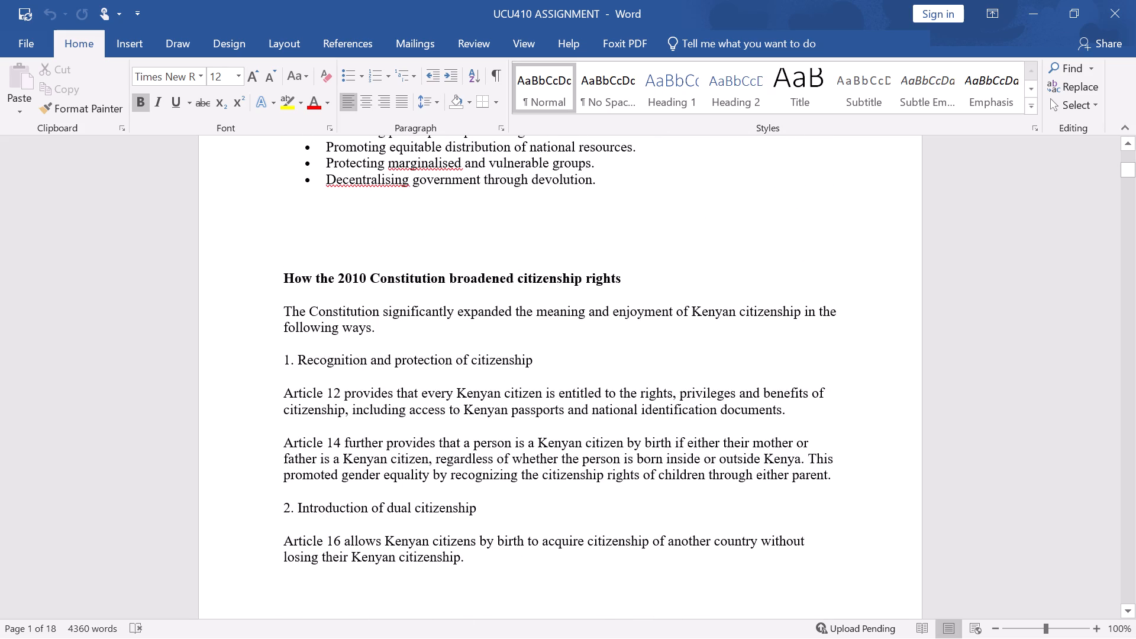
{"action": "left_click_drag", "start_coordinate": [279, 276], "coordinate": [401, 277]}
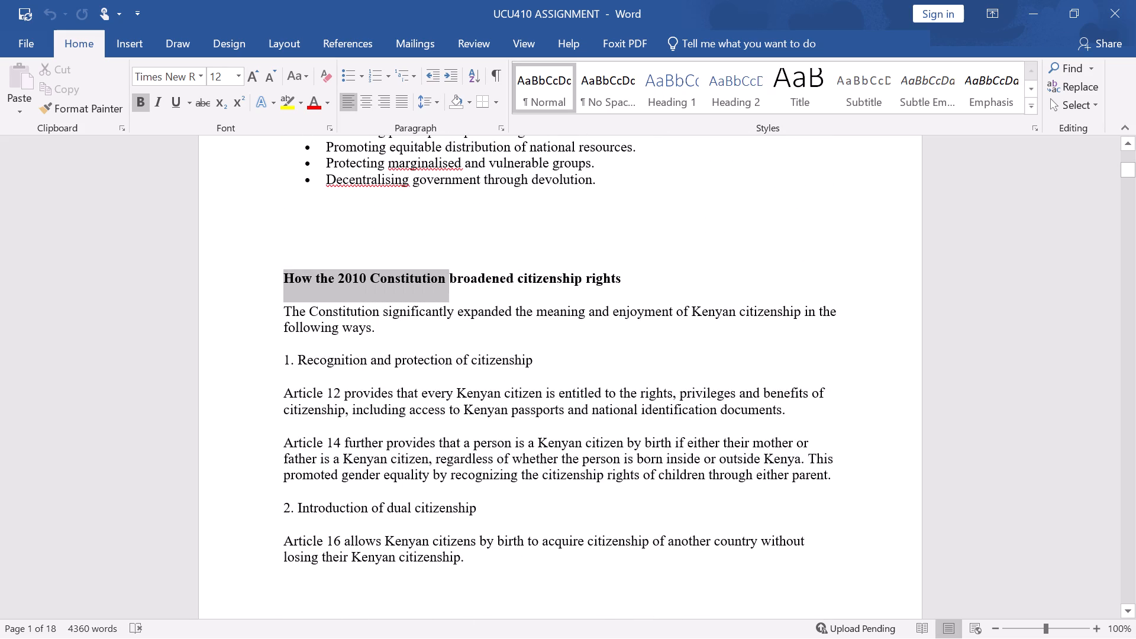
{"action": "left_click_drag", "start_coordinate": [401, 277], "coordinate": [631, 278]}
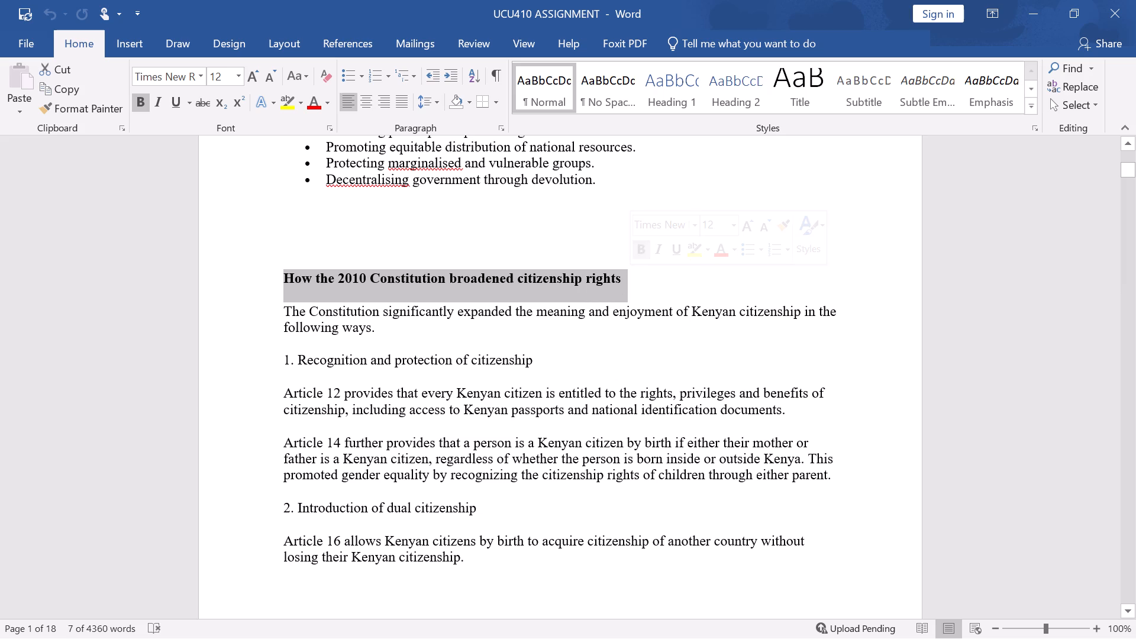
{"action": "left_click", "coordinate": [303, 76]}
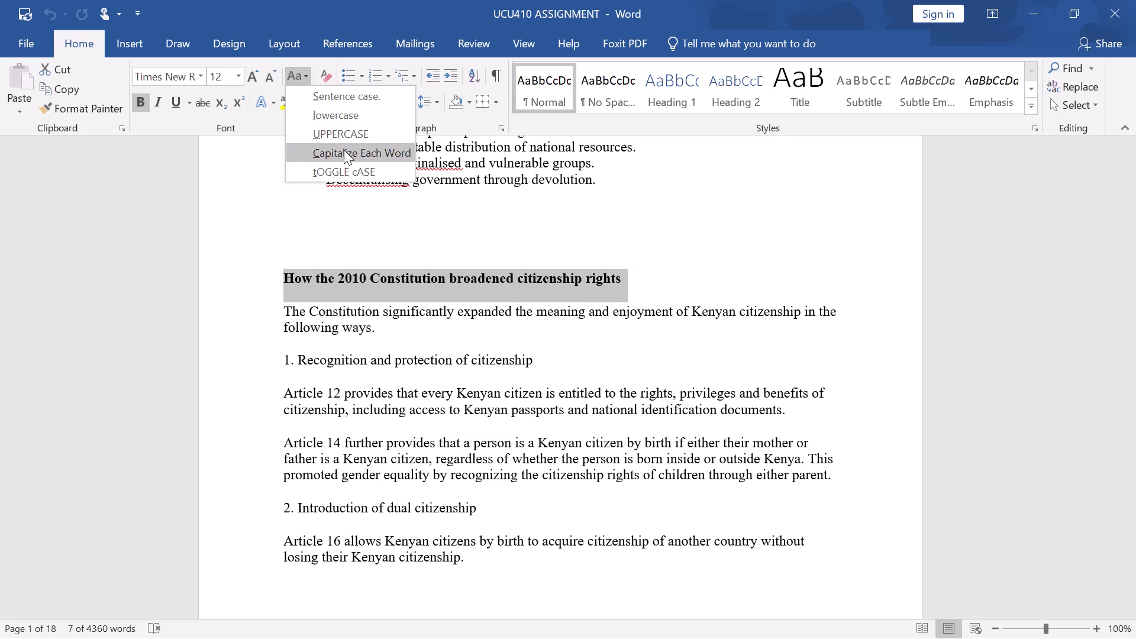
{"action": "left_click", "coordinate": [343, 152]}
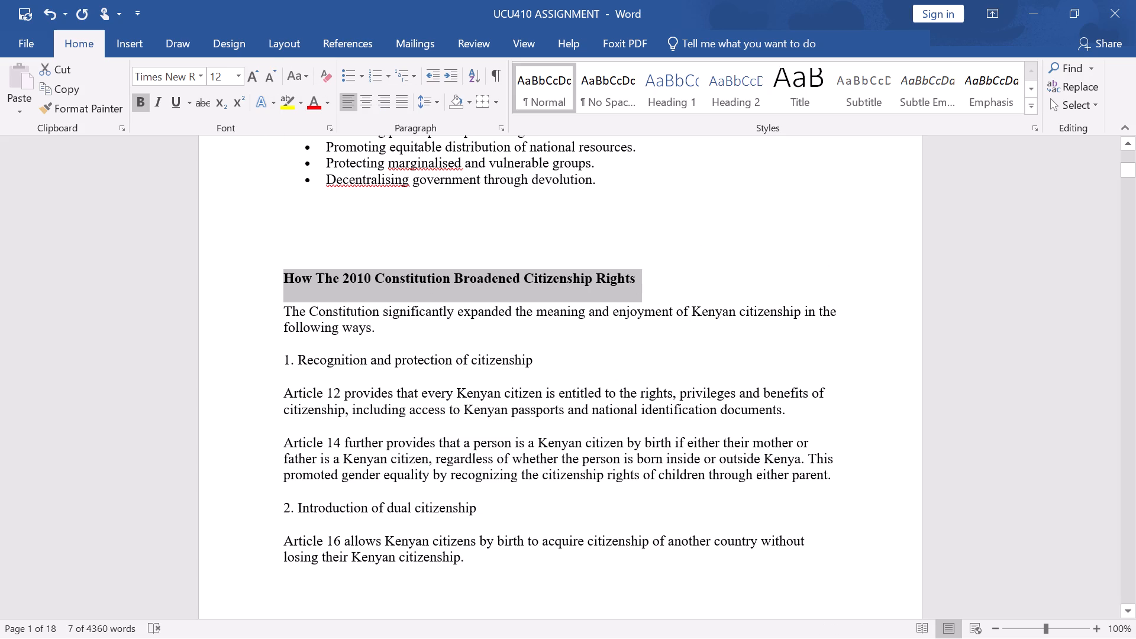
{"action": "left_click", "coordinate": [446, 302]}
Review the citizenship rights section, from recognition of citizenship and dual citizenship through protection of political rights, checking its numbered headings and text.
{"action": "scroll", "coordinate": [419, 258], "scroll_direction": "up", "scroll_amount": 4}
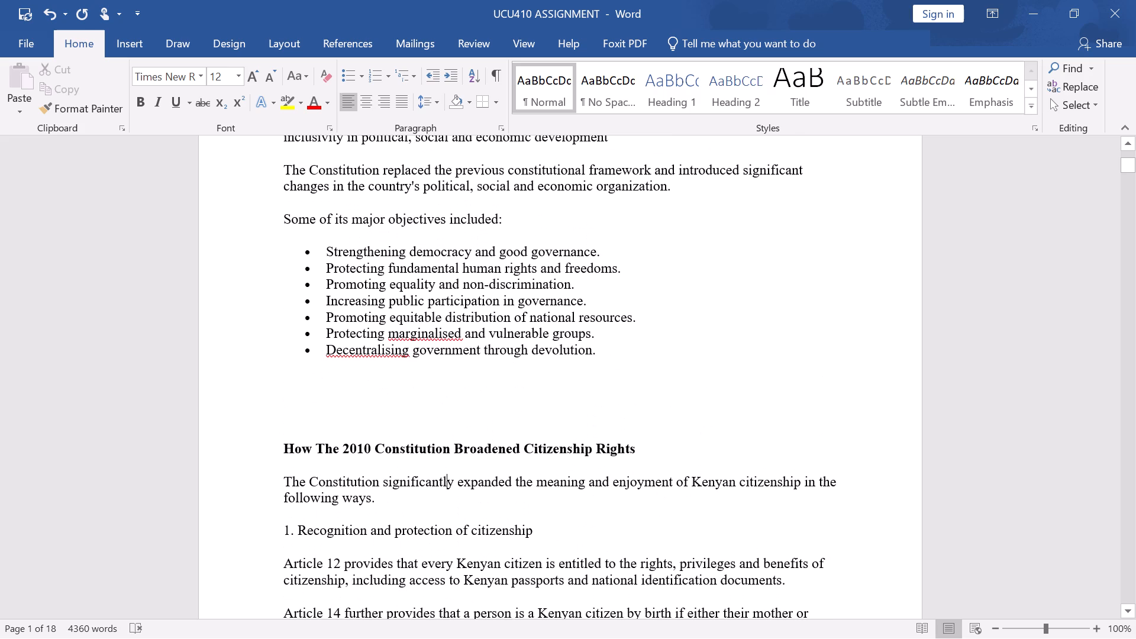
{"action": "scroll", "coordinate": [427, 272], "scroll_direction": "down", "scroll_amount": 2}
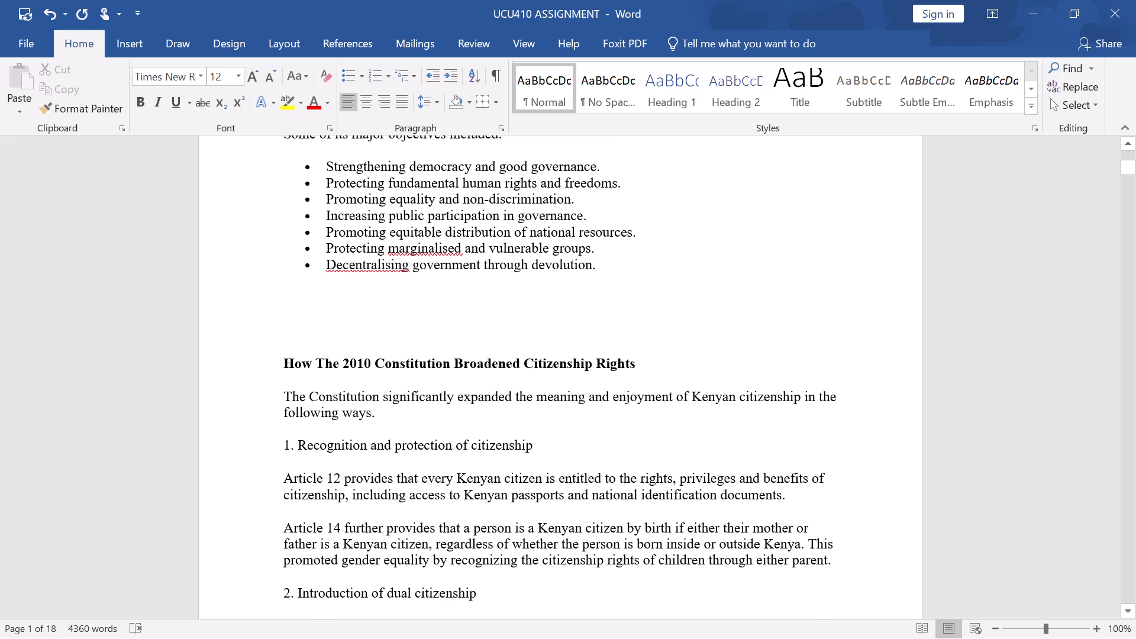
{"action": "scroll", "coordinate": [421, 234], "scroll_direction": "down", "scroll_amount": 1}
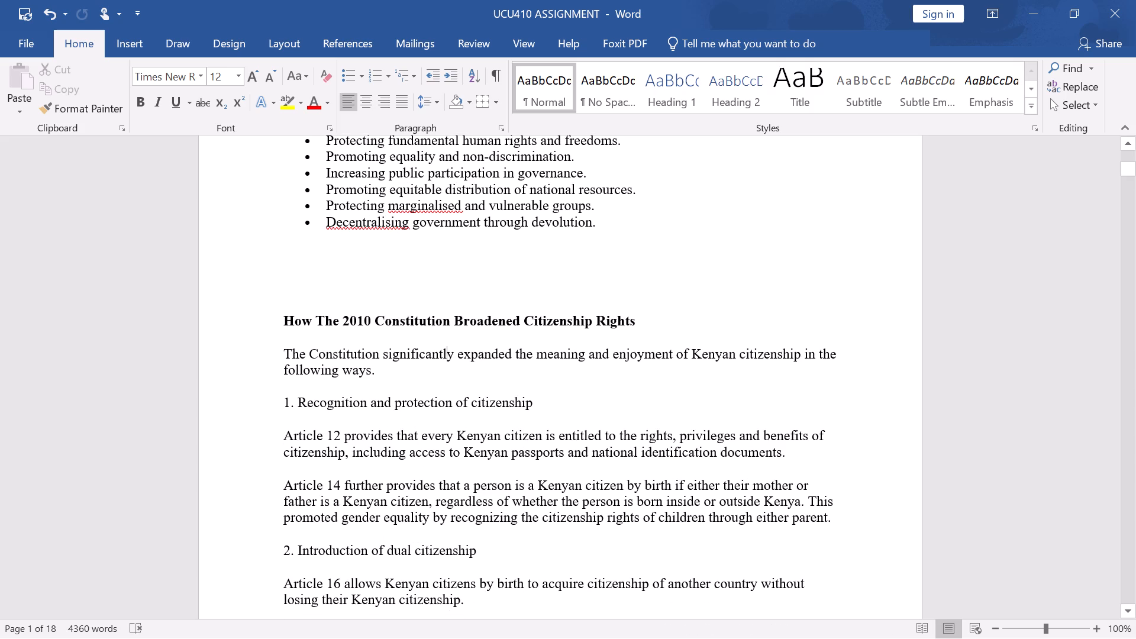
{"action": "scroll", "coordinate": [379, 285], "scroll_direction": "down", "scroll_amount": 1}
{"action": "scroll", "coordinate": [530, 260], "scroll_direction": "down", "scroll_amount": 1}
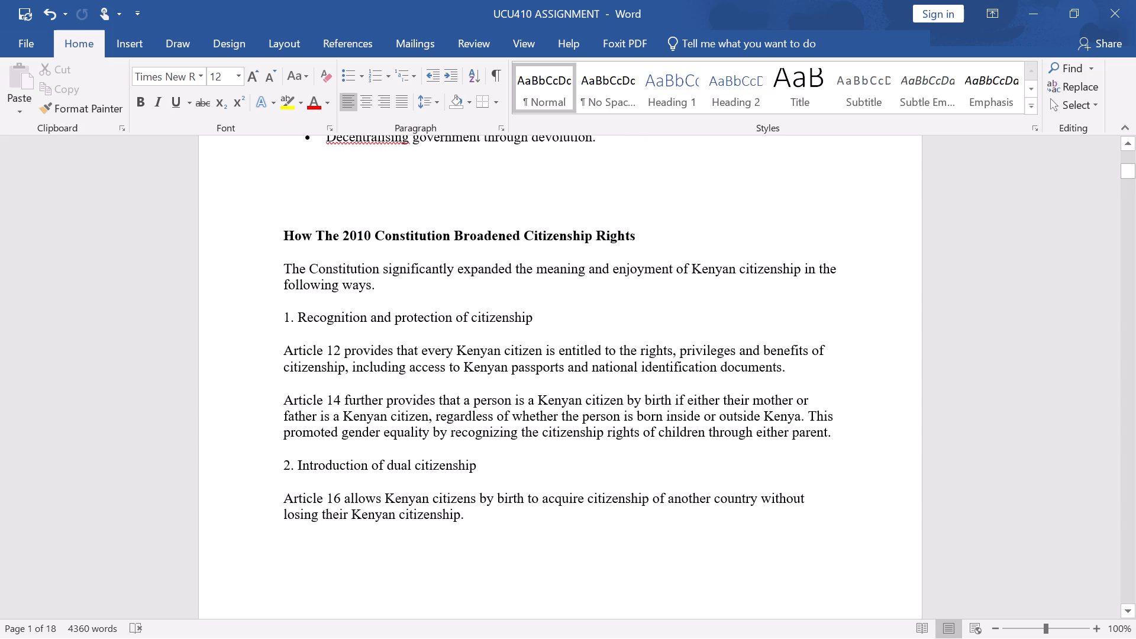
{"action": "scroll", "coordinate": [556, 280], "scroll_direction": "down", "scroll_amount": 1}
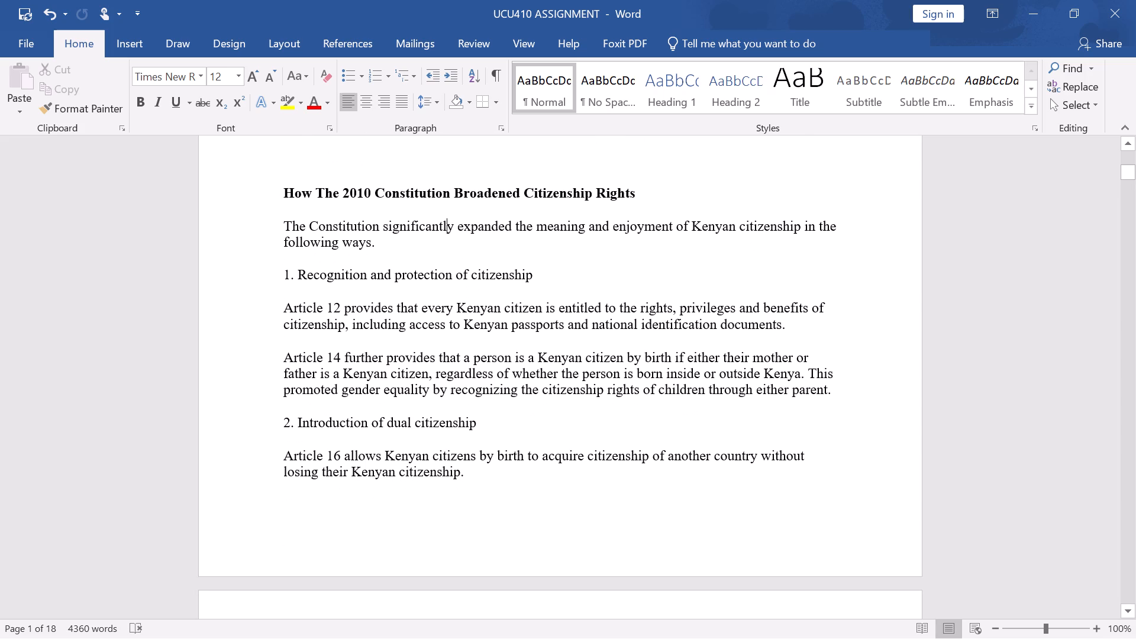
{"action": "scroll", "coordinate": [473, 270], "scroll_direction": "down", "scroll_amount": 1}
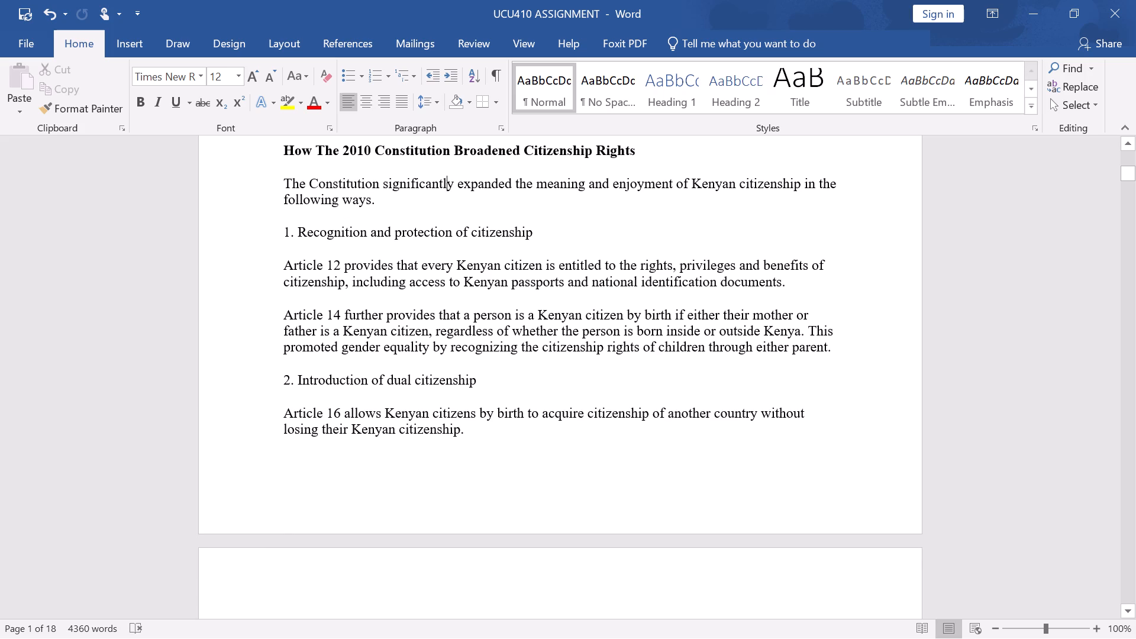
{"action": "scroll", "coordinate": [377, 238], "scroll_direction": "down", "scroll_amount": 2}
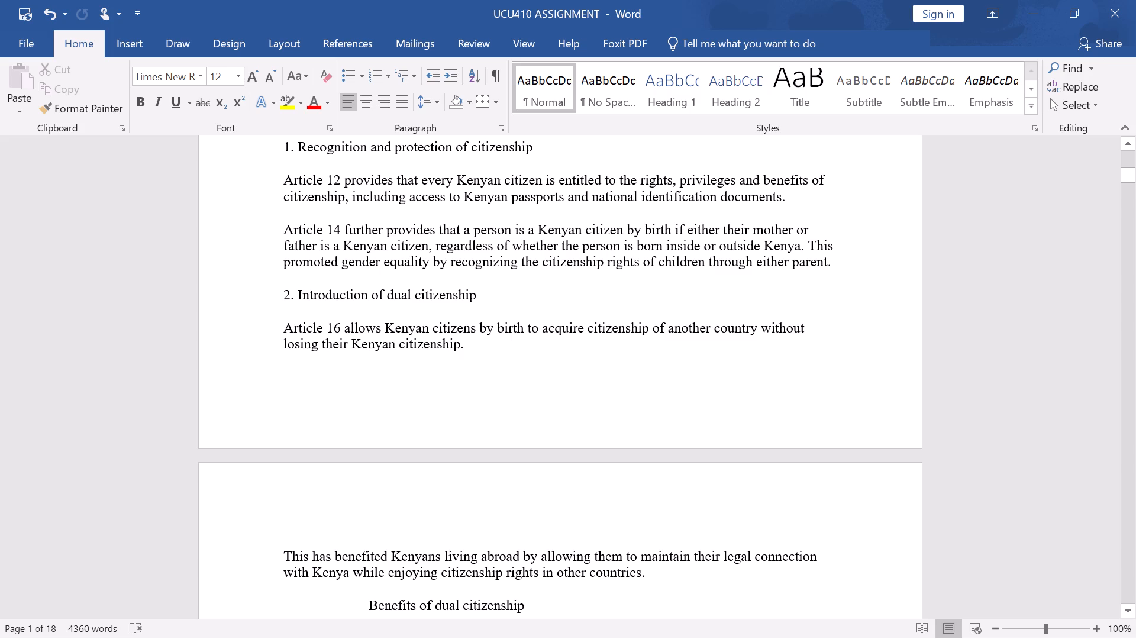
{"action": "scroll", "coordinate": [512, 291], "scroll_direction": "down", "scroll_amount": 1}
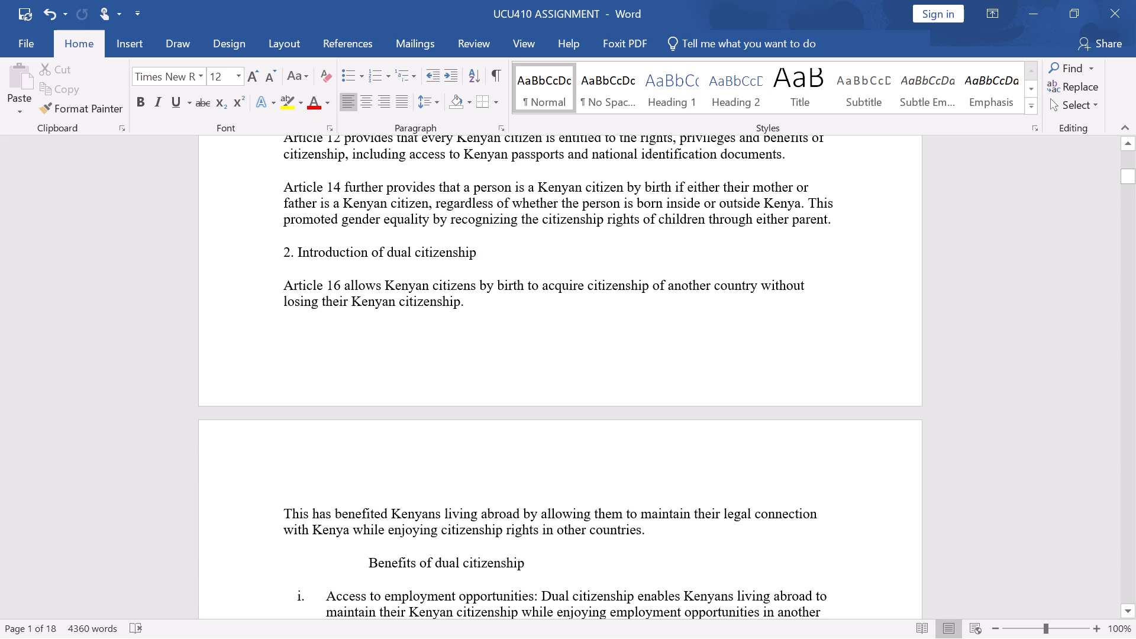
{"action": "scroll", "coordinate": [440, 231], "scroll_direction": "down", "scroll_amount": 9}
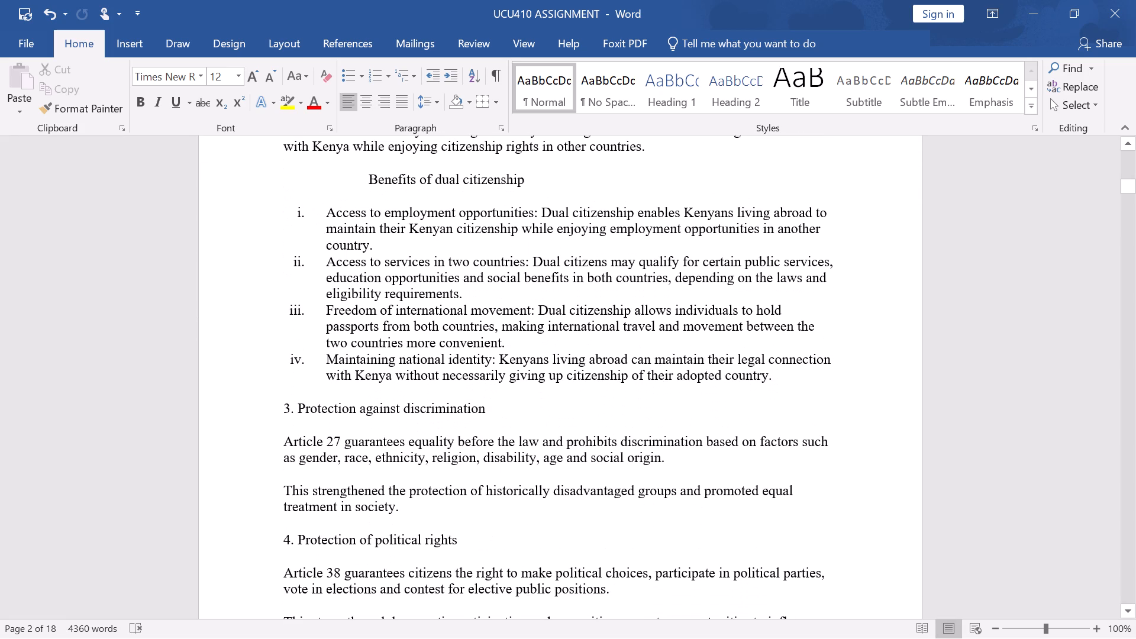
{"action": "scroll", "coordinate": [444, 227], "scroll_direction": "up", "scroll_amount": 2}
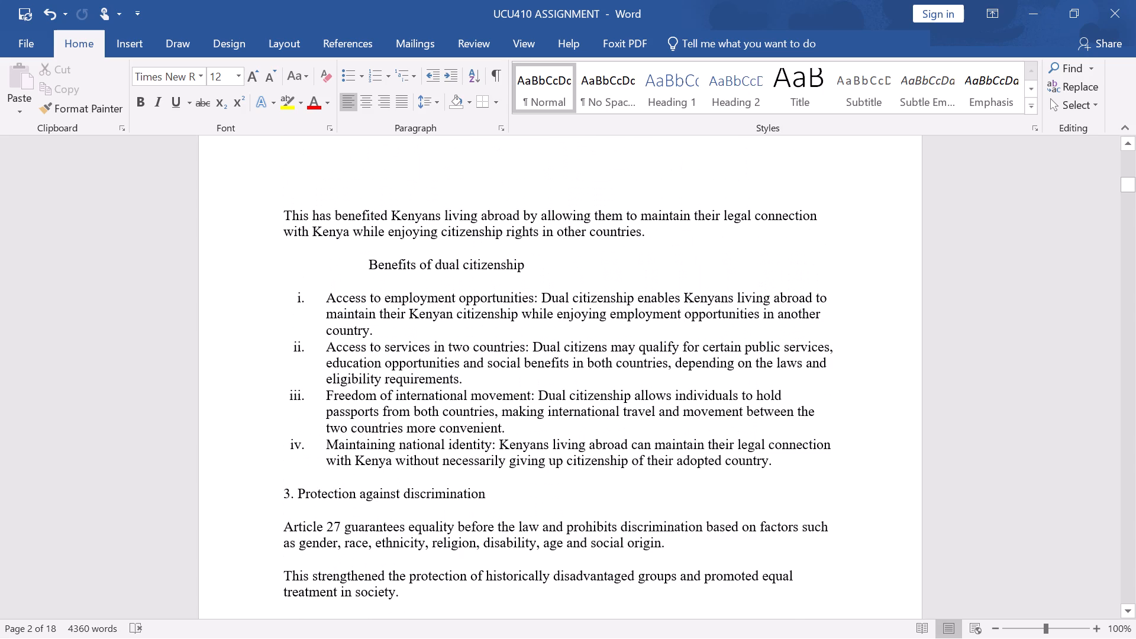
{"action": "scroll", "coordinate": [444, 227], "scroll_direction": "up", "scroll_amount": 5}
{"action": "scroll", "coordinate": [446, 225], "scroll_direction": "down", "scroll_amount": 2}
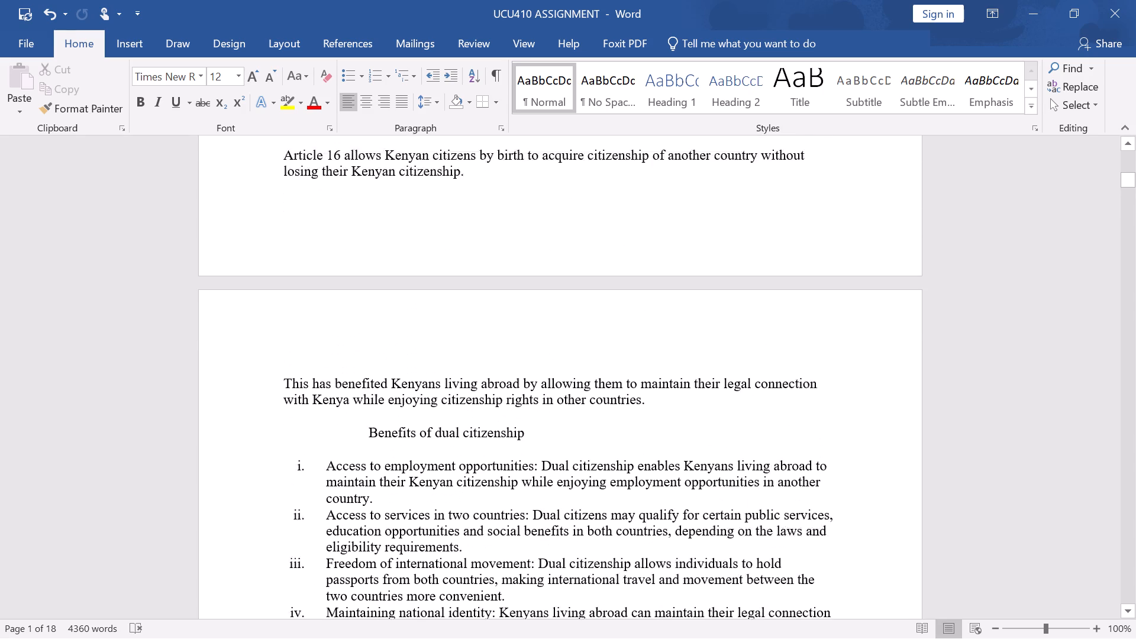
{"action": "scroll", "coordinate": [446, 225], "scroll_direction": "down", "scroll_amount": 8}
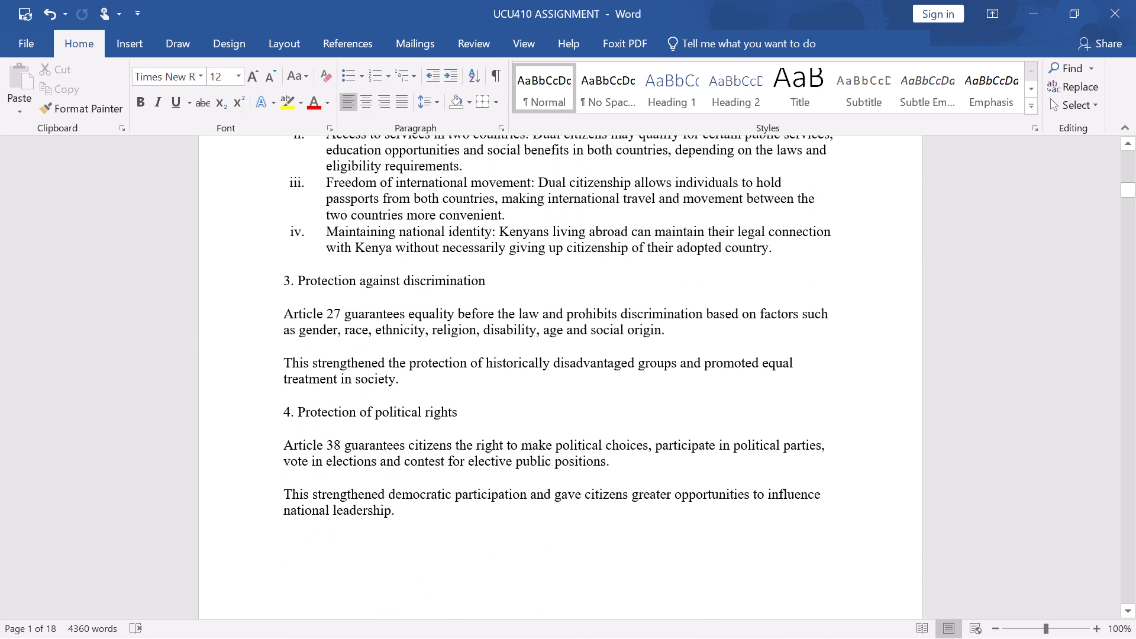
{"action": "scroll", "coordinate": [446, 225], "scroll_direction": "down", "scroll_amount": 5}
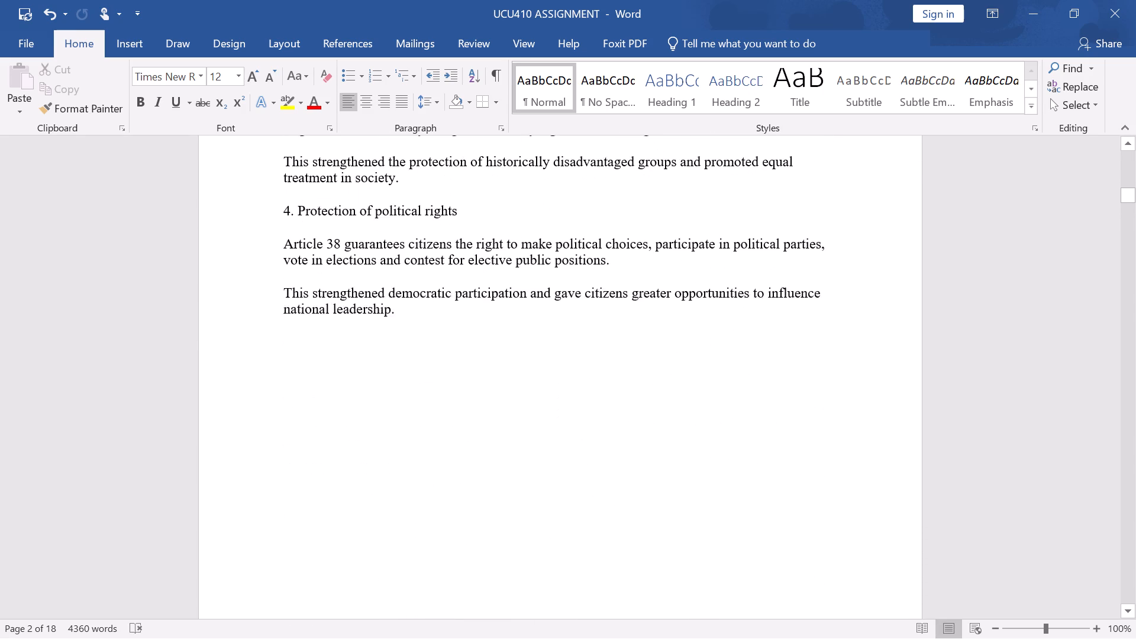
Review the political participation section, including the headings and lists on voting rights and contesting for political positions.
{"action": "scroll", "coordinate": [431, 259], "scroll_direction": "down", "scroll_amount": 11}
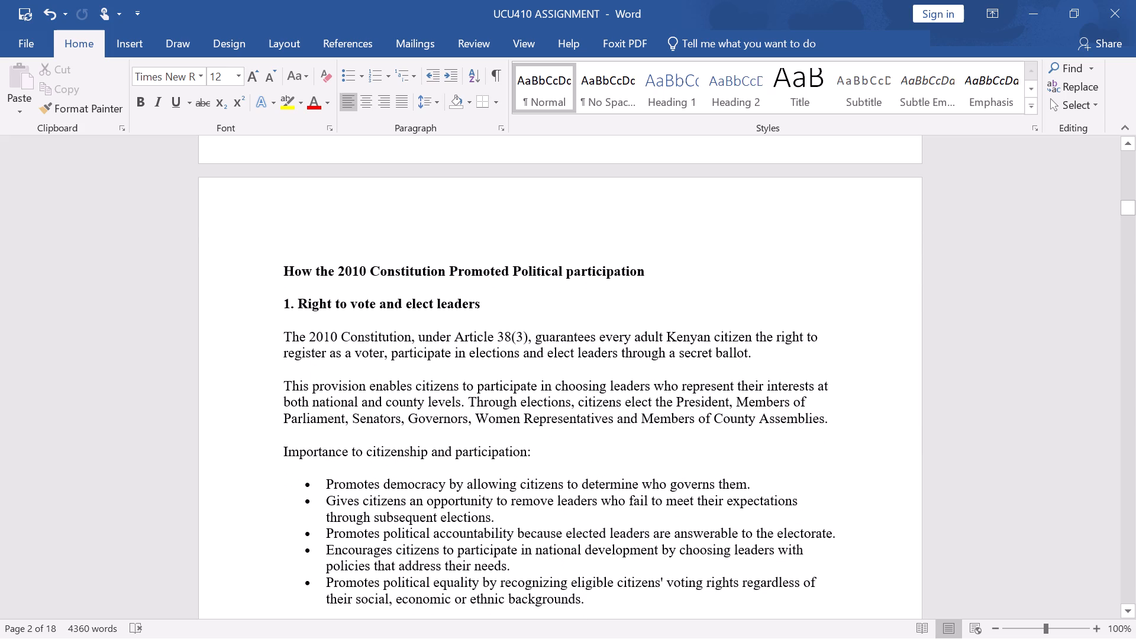
{"action": "scroll", "coordinate": [464, 244], "scroll_direction": "down", "scroll_amount": 4}
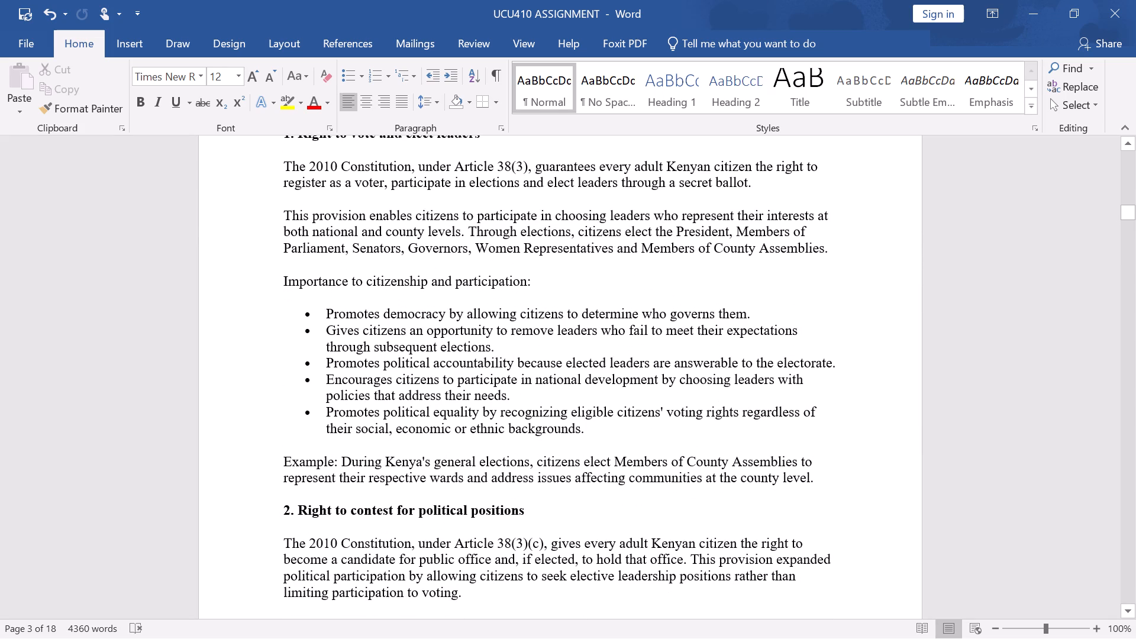
{"action": "scroll", "coordinate": [385, 209], "scroll_direction": "up", "scroll_amount": 1}
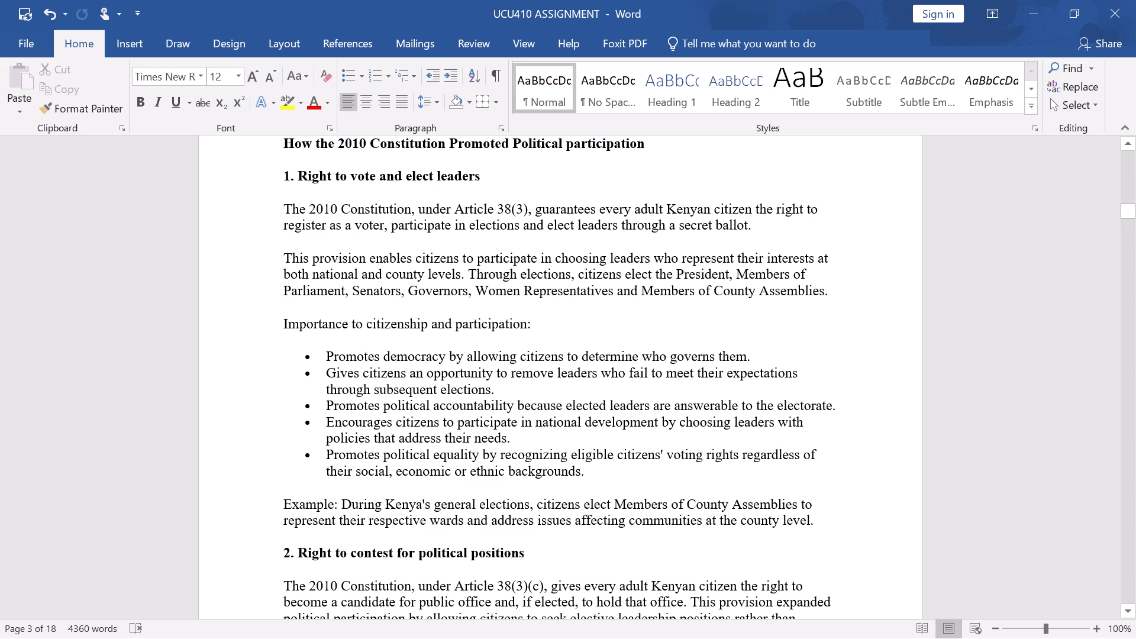
{"action": "scroll", "coordinate": [515, 234], "scroll_direction": "down", "scroll_amount": 1}
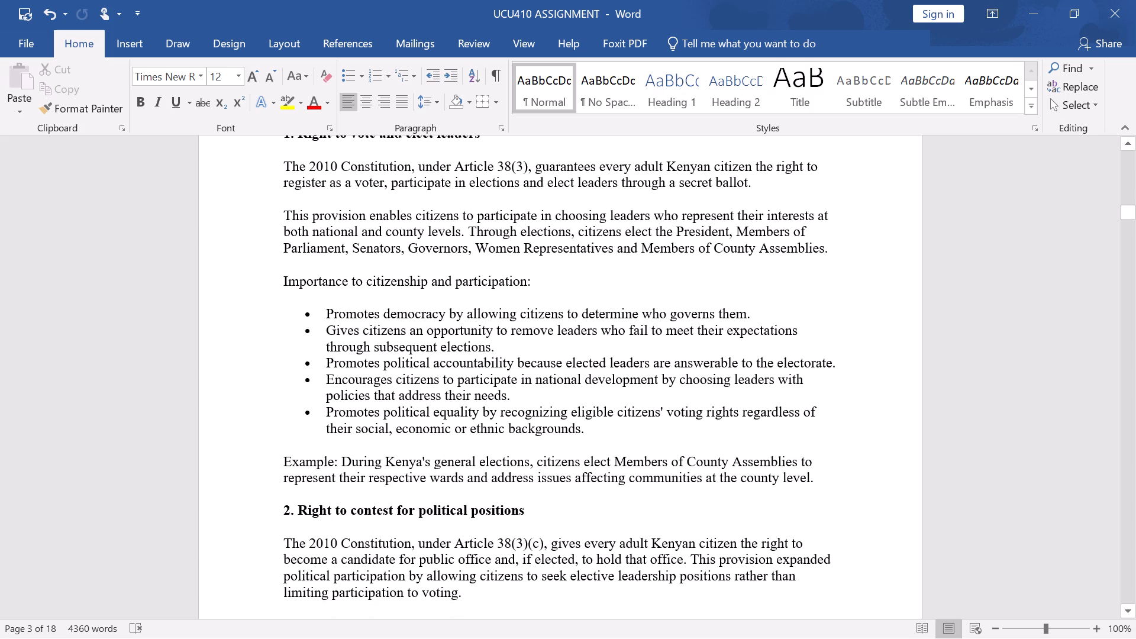
{"action": "scroll", "coordinate": [395, 267], "scroll_direction": "down", "scroll_amount": 4}
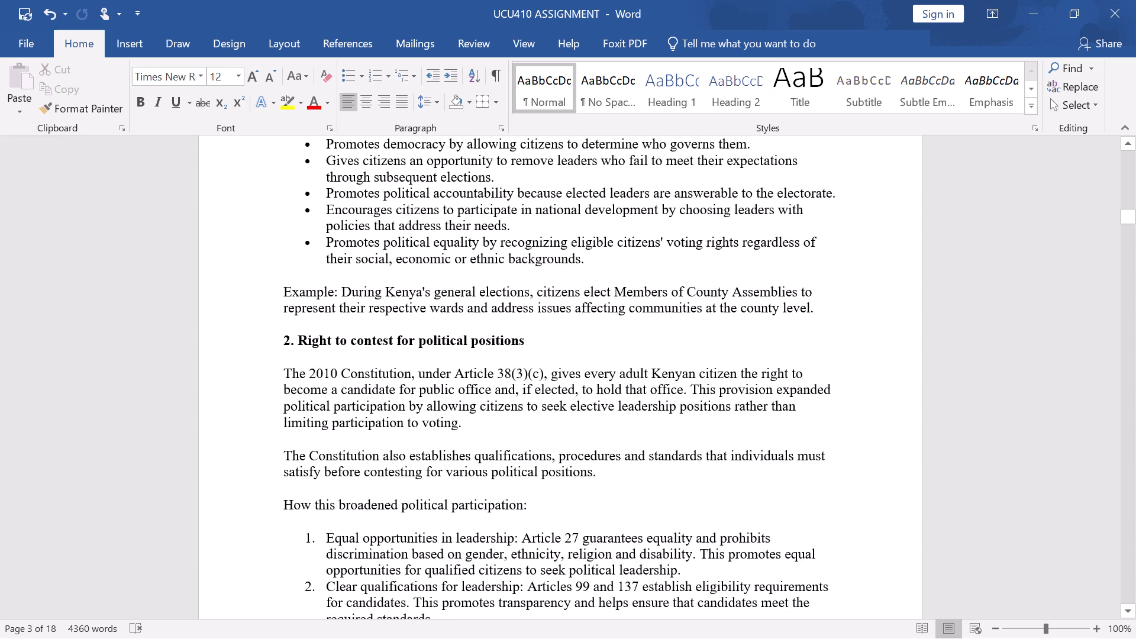
{"action": "scroll", "coordinate": [399, 259], "scroll_direction": "down", "scroll_amount": 3}
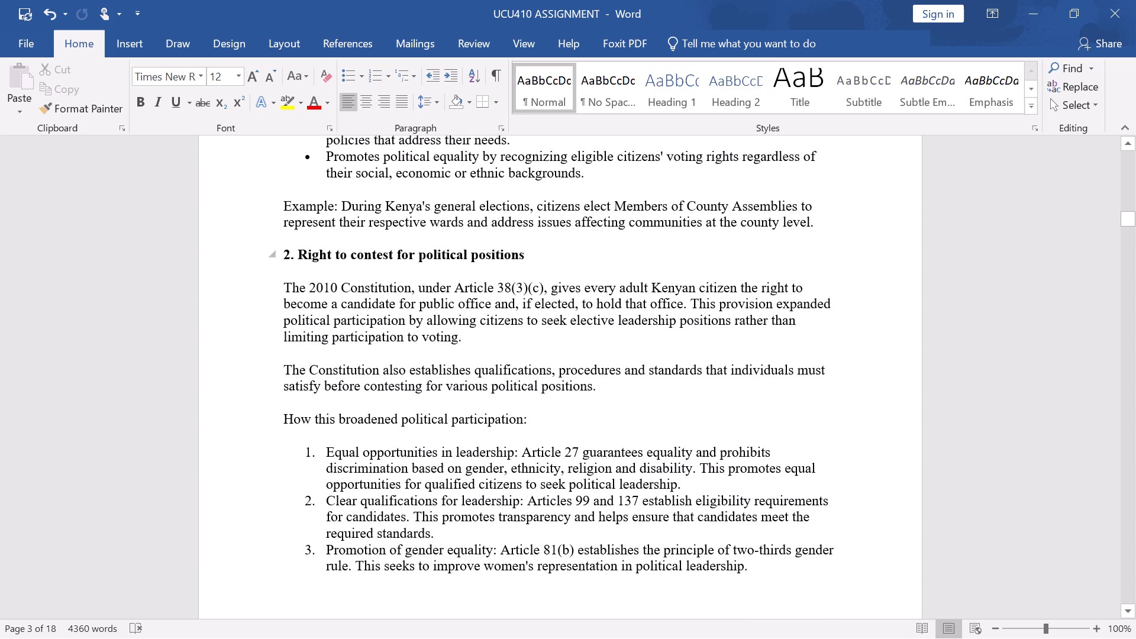
{"action": "scroll", "coordinate": [412, 261], "scroll_direction": "down", "scroll_amount": 6}
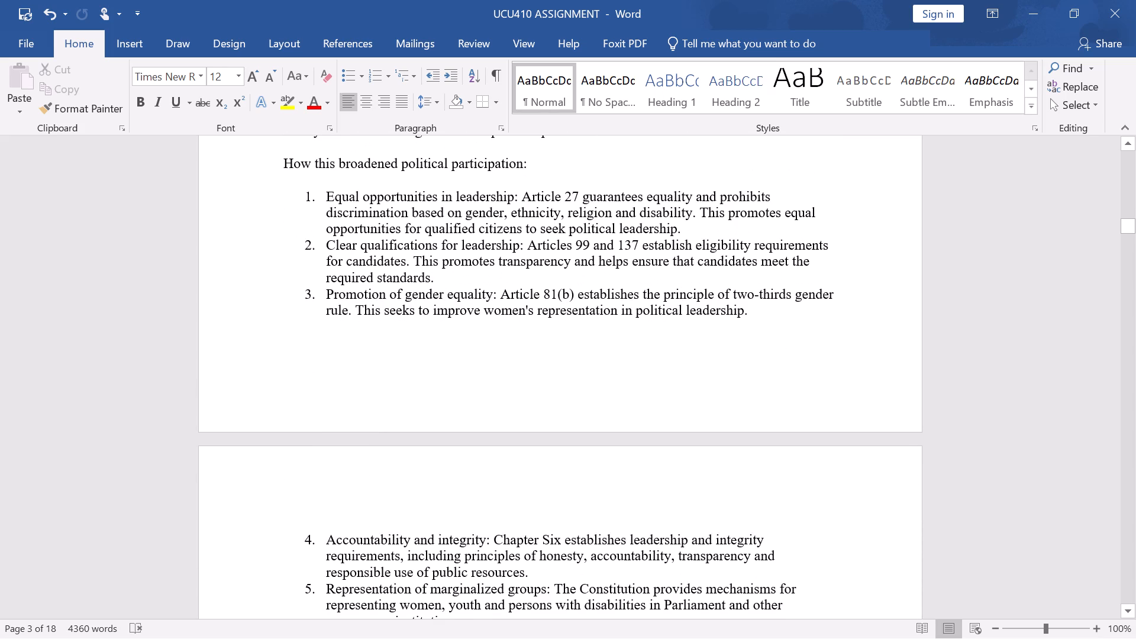
{"action": "scroll", "coordinate": [414, 259], "scroll_direction": "down", "scroll_amount": 1}
{"action": "scroll", "coordinate": [414, 259], "scroll_direction": "up", "scroll_amount": 4}
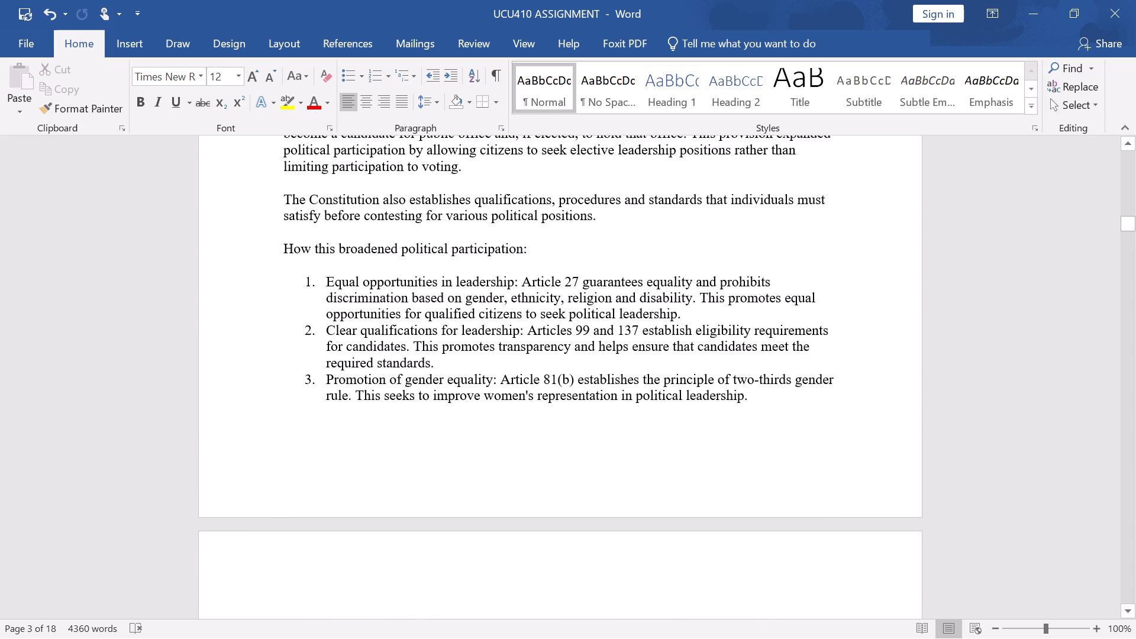
{"action": "scroll", "coordinate": [414, 259], "scroll_direction": "up", "scroll_amount": 2}
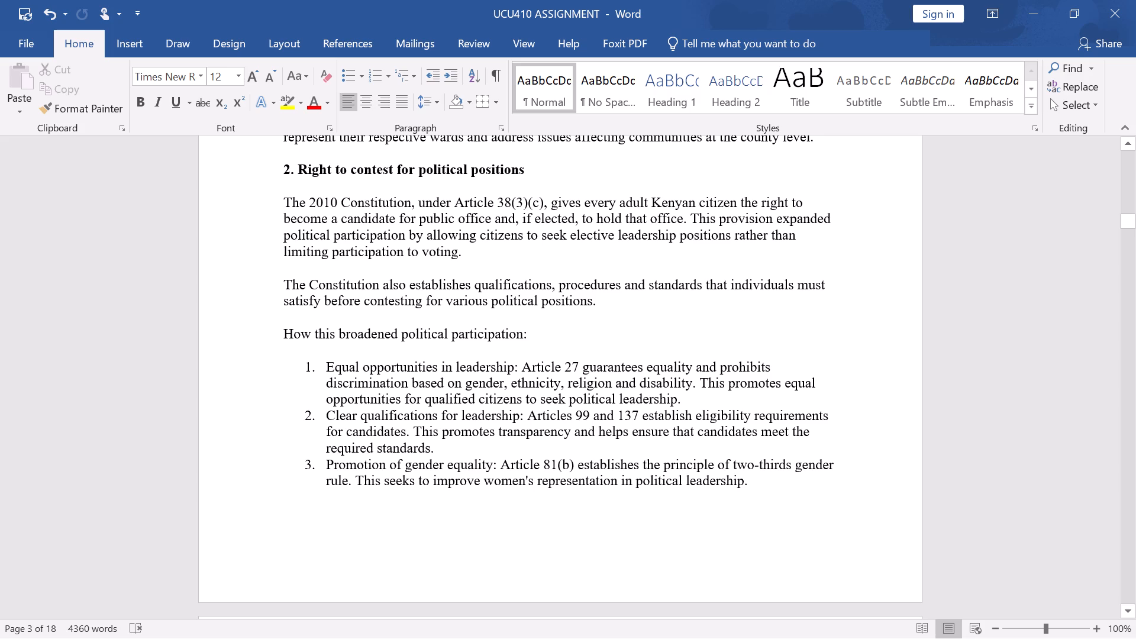
{"action": "scroll", "coordinate": [371, 230], "scroll_direction": "up", "scroll_amount": 10}
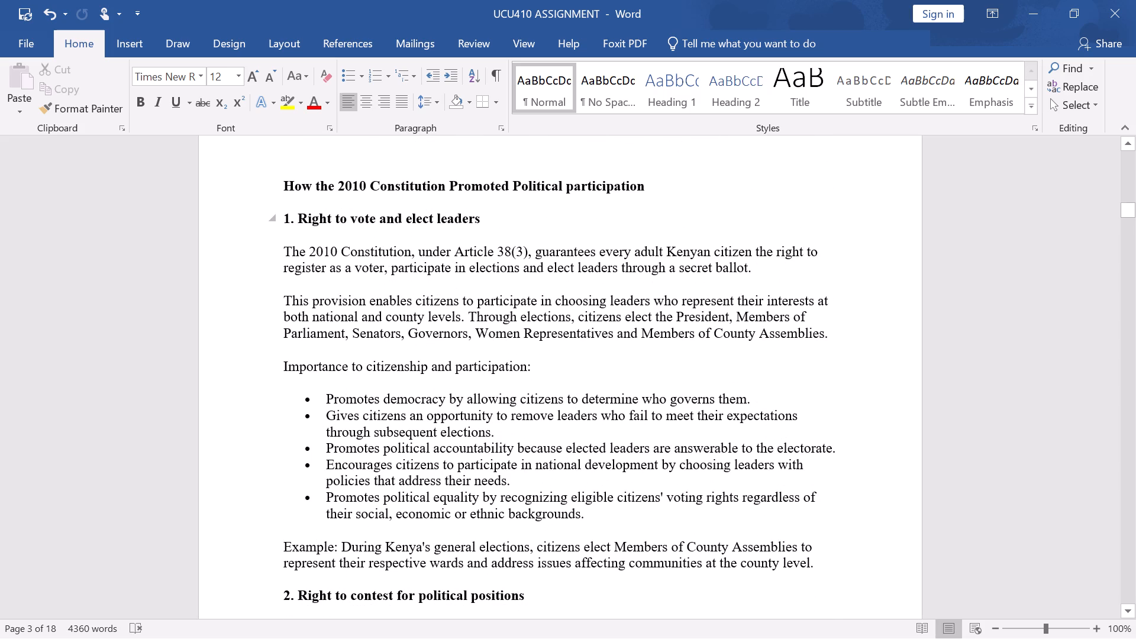
{"action": "scroll", "coordinate": [372, 229], "scroll_direction": "up", "scroll_amount": 3}
{"action": "scroll", "coordinate": [372, 229], "scroll_direction": "down", "scroll_amount": 3}
Change the heading "1. Right to vote and elect leaders" to Capitalize Each Word case.
{"action": "left_click_drag", "start_coordinate": [284, 218], "coordinate": [301, 217]}
{"action": "left_click_drag", "start_coordinate": [301, 217], "coordinate": [499, 216]}
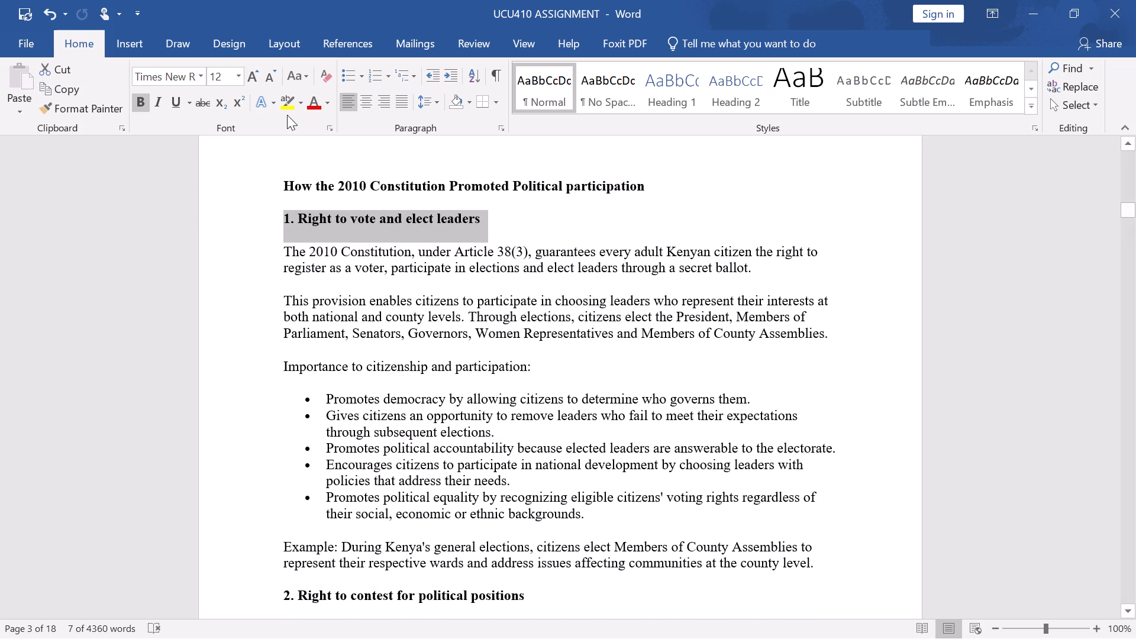
{"action": "left_click", "coordinate": [308, 80]}
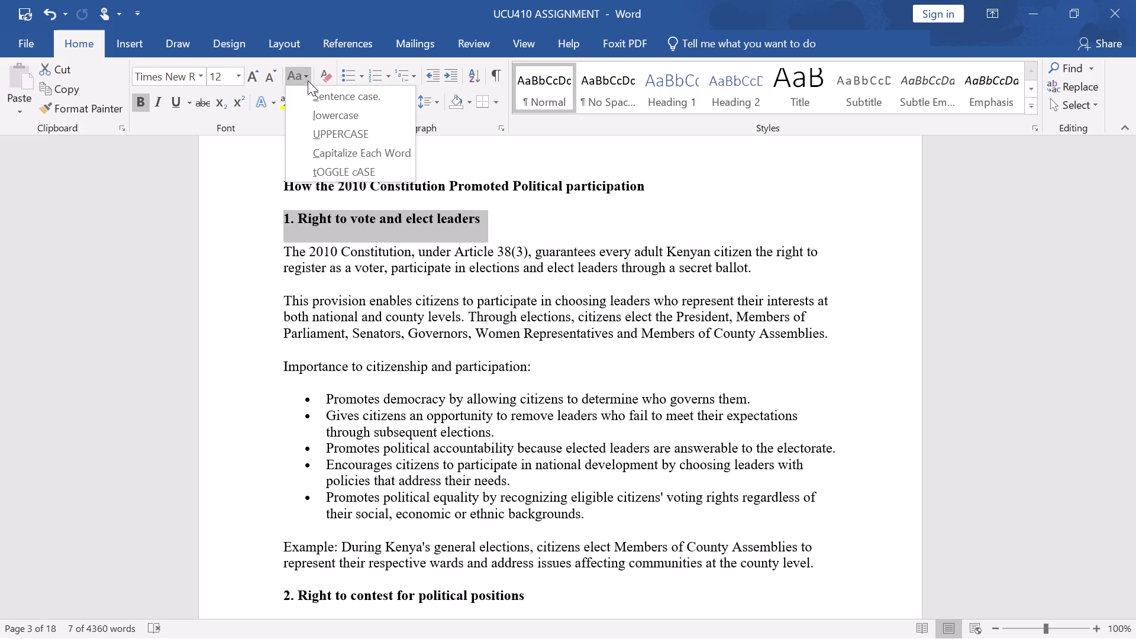
{"action": "left_click", "coordinate": [350, 149]}
{"action": "left_click", "coordinate": [448, 232]}
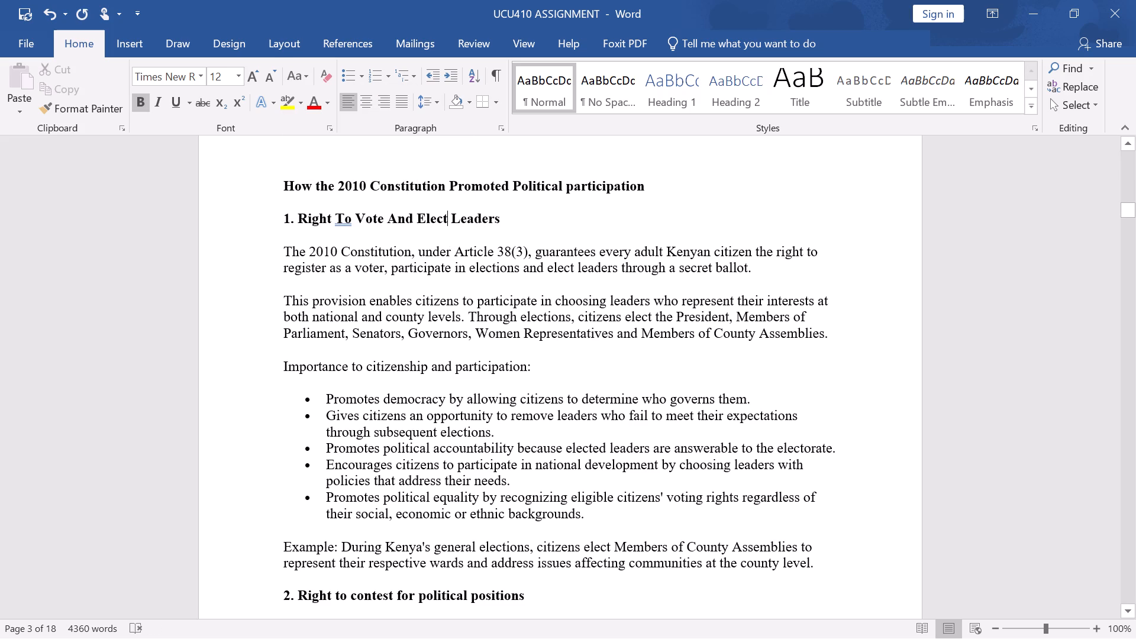
{"action": "scroll", "coordinate": [694, 233], "scroll_direction": "down", "scroll_amount": 1}
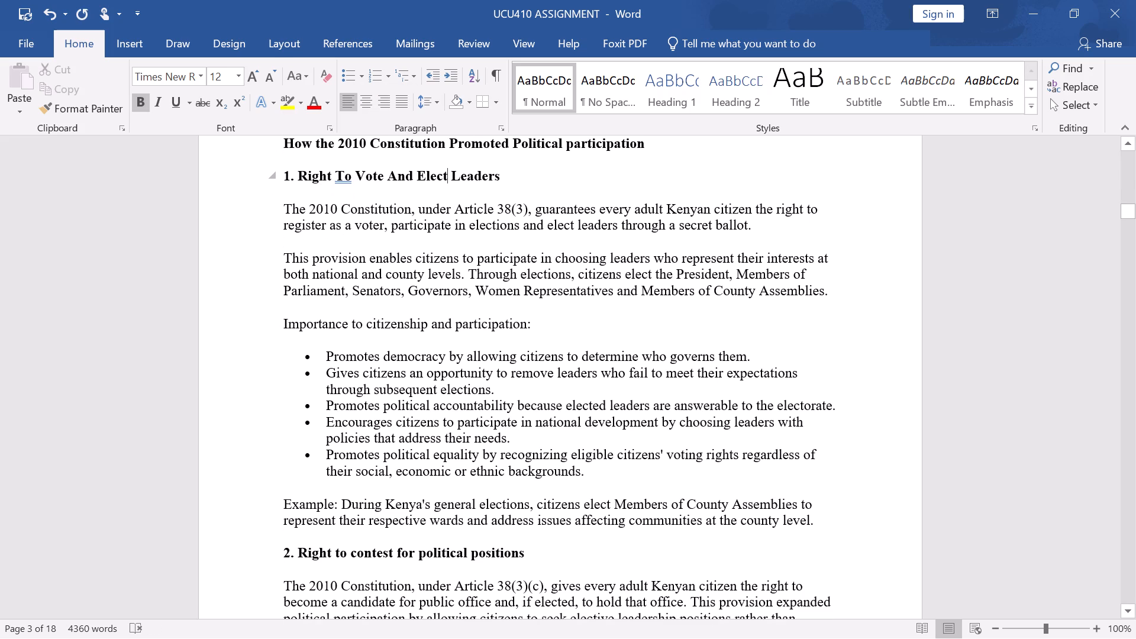
Change the heading "2. Right to contest for political positions" to Capitalize Each Word case.
{"action": "scroll", "coordinate": [536, 241], "scroll_direction": "down", "scroll_amount": 3}
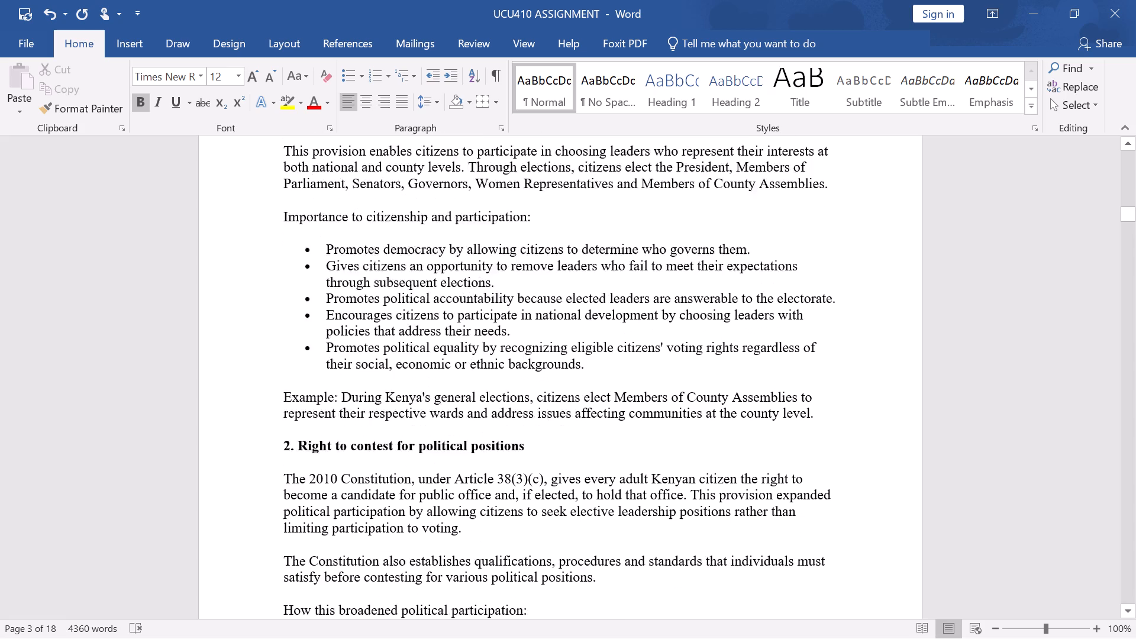
{"action": "scroll", "coordinate": [536, 241], "scroll_direction": "down", "scroll_amount": 4}
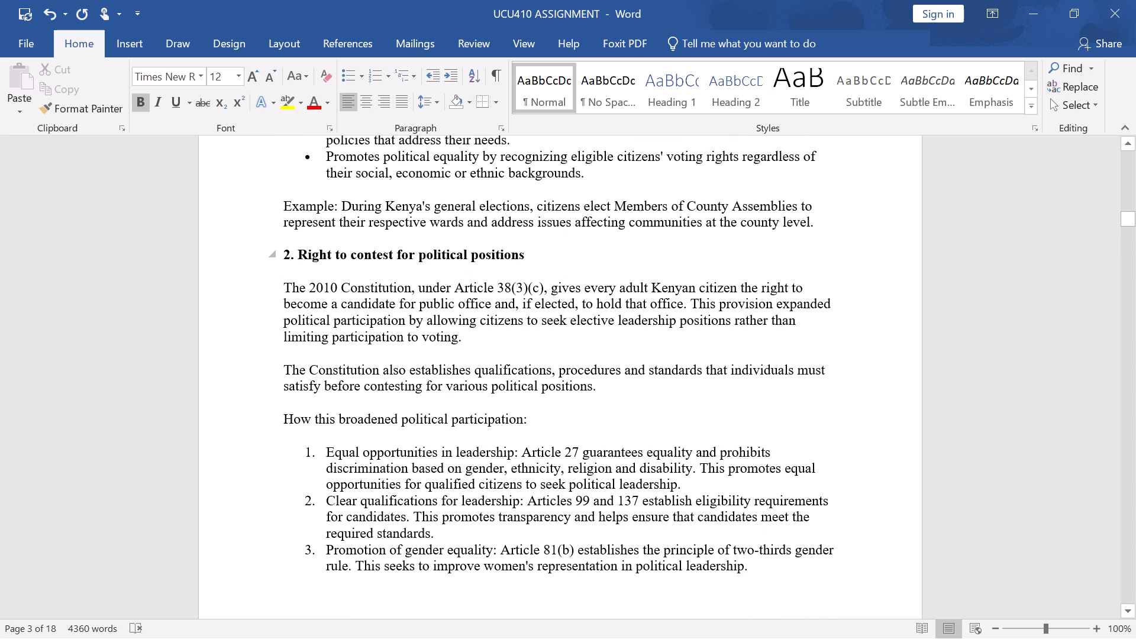
{"action": "left_click_drag", "start_coordinate": [297, 252], "coordinate": [513, 263]}
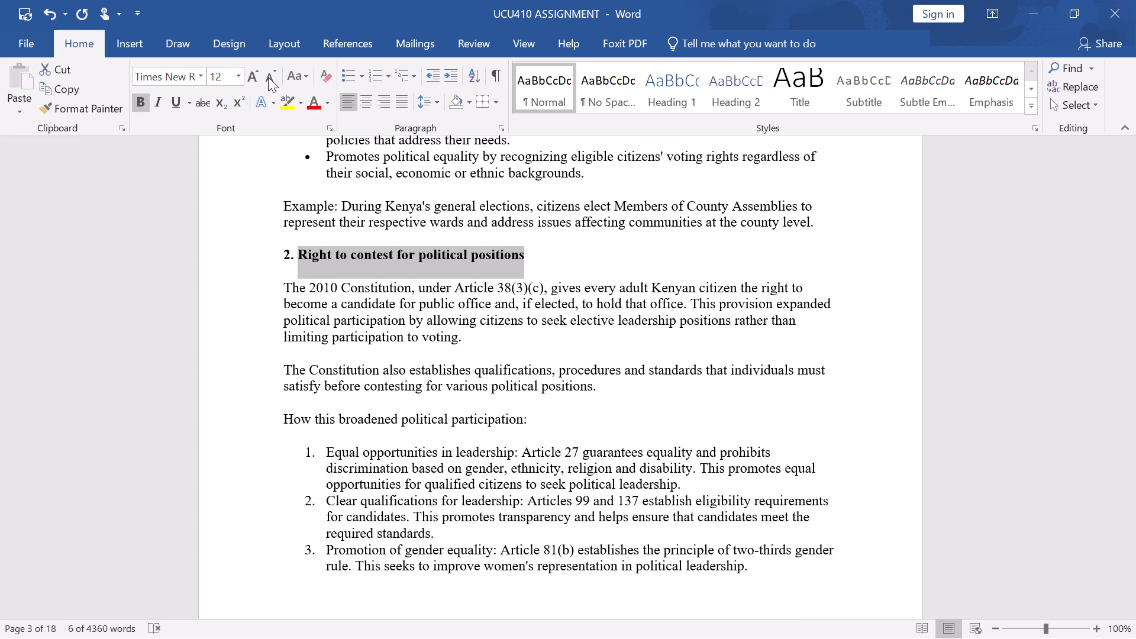
{"action": "left_click", "coordinate": [305, 75]}
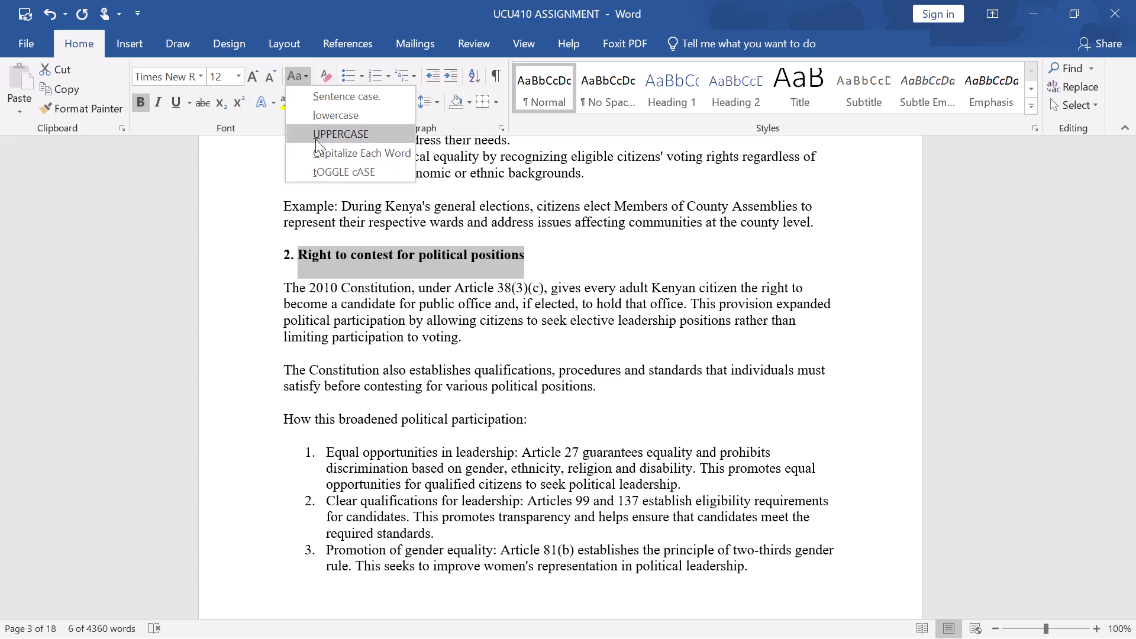
{"action": "left_click", "coordinate": [324, 147]}
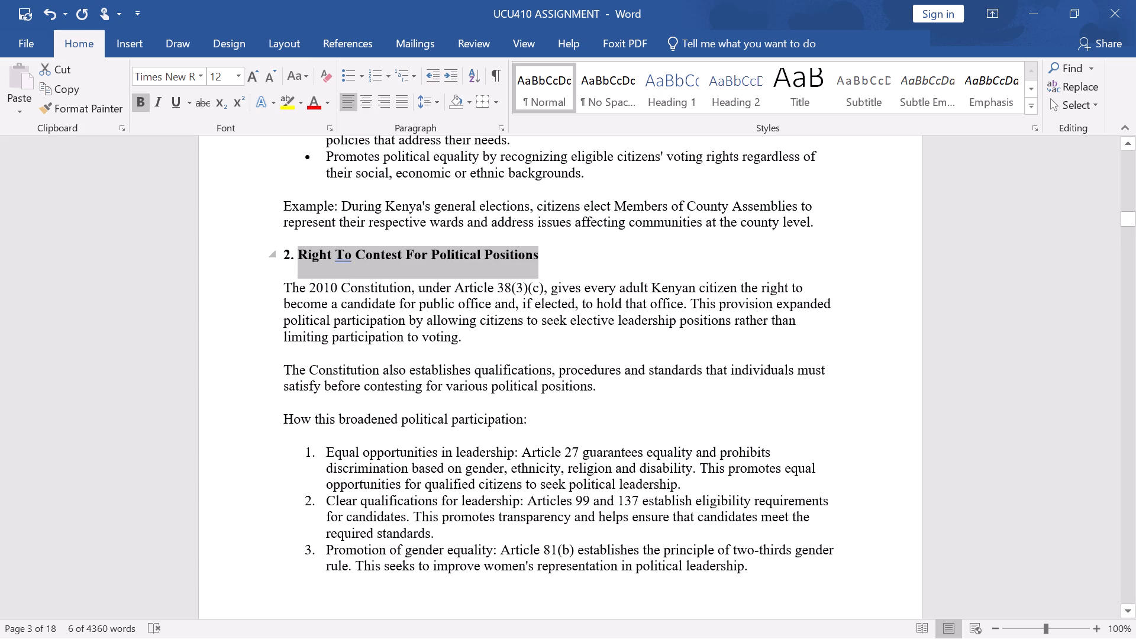
{"action": "left_click", "coordinate": [555, 256]}
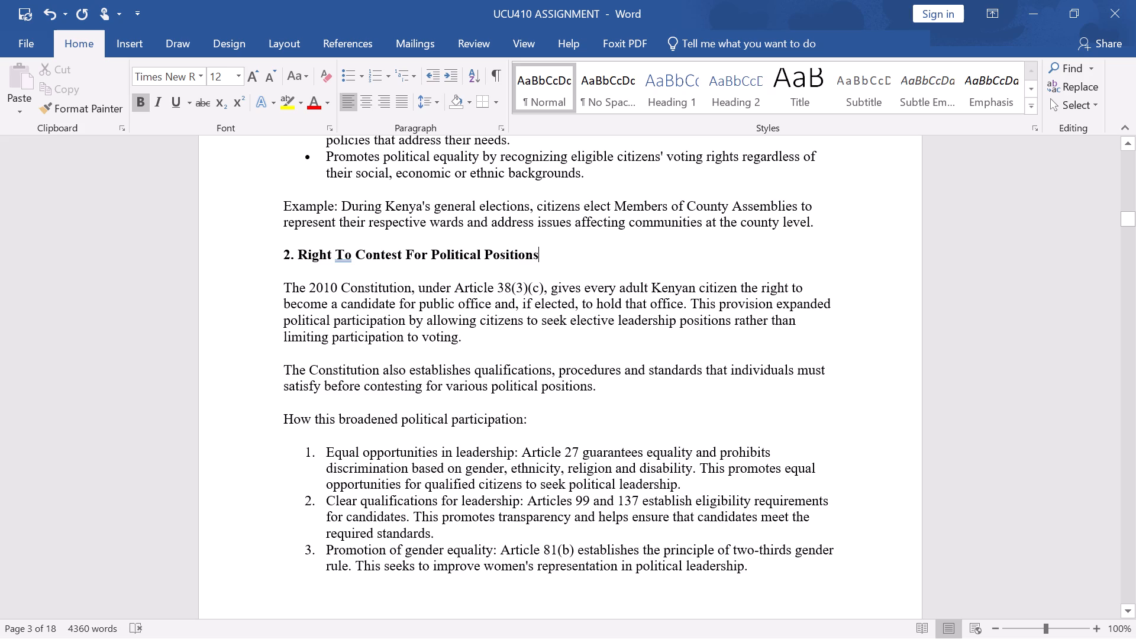
Review the text and list on contesting for political positions, continuing into section 3 on public participation in government decision-making.
{"action": "scroll", "coordinate": [393, 331], "scroll_direction": "down", "scroll_amount": 1}
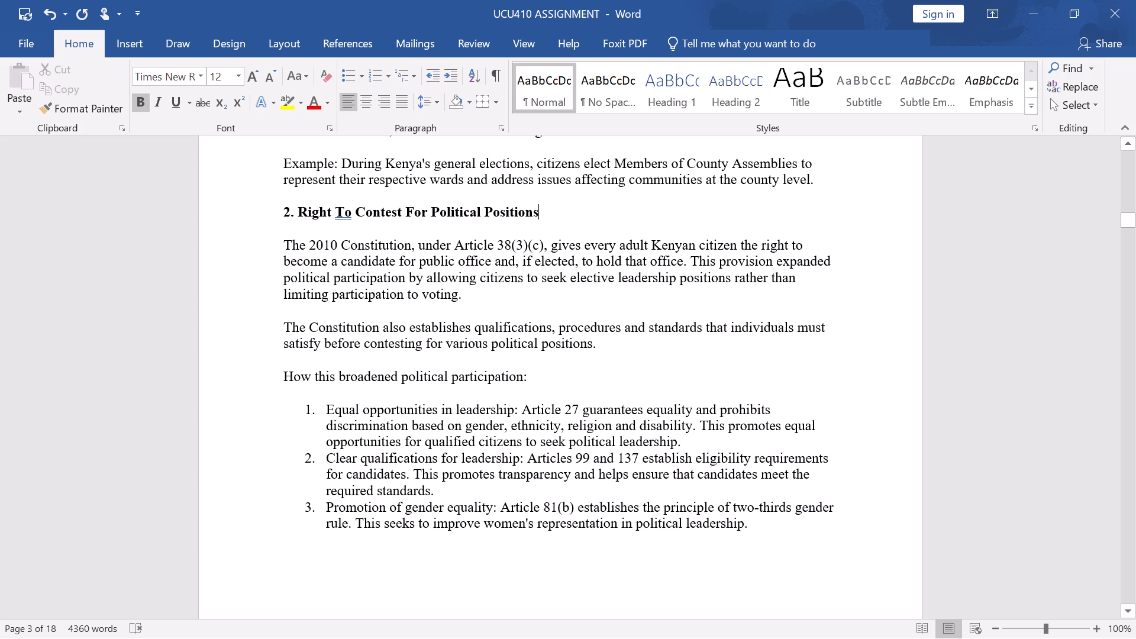
{"action": "scroll", "coordinate": [324, 377], "scroll_direction": "down", "scroll_amount": 1}
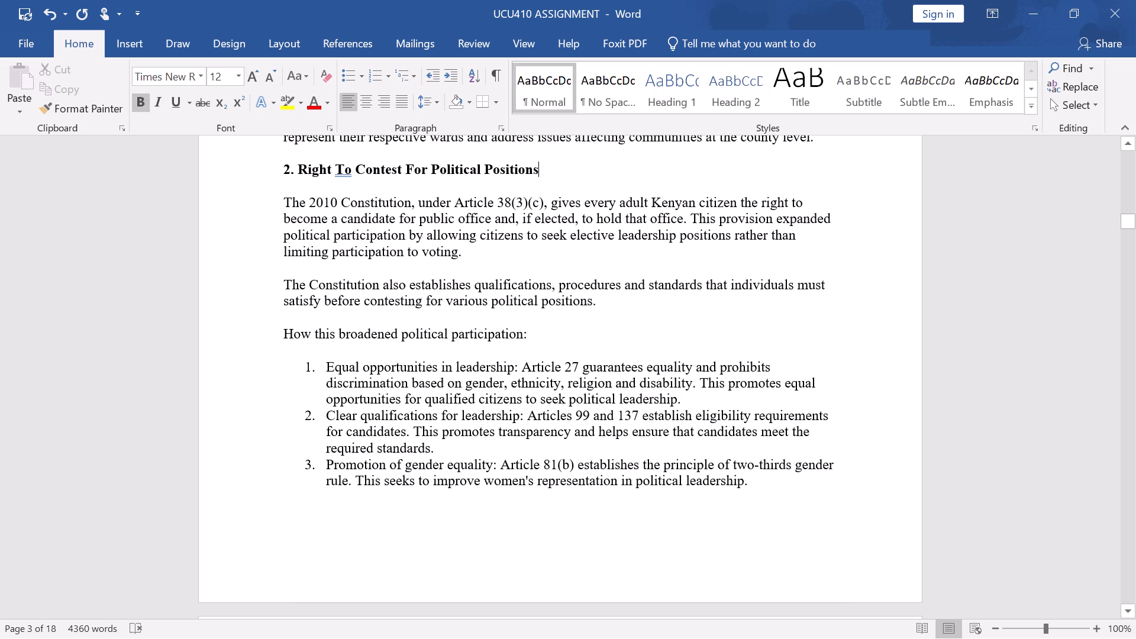
{"action": "scroll", "coordinate": [341, 359], "scroll_direction": "down", "scroll_amount": 1}
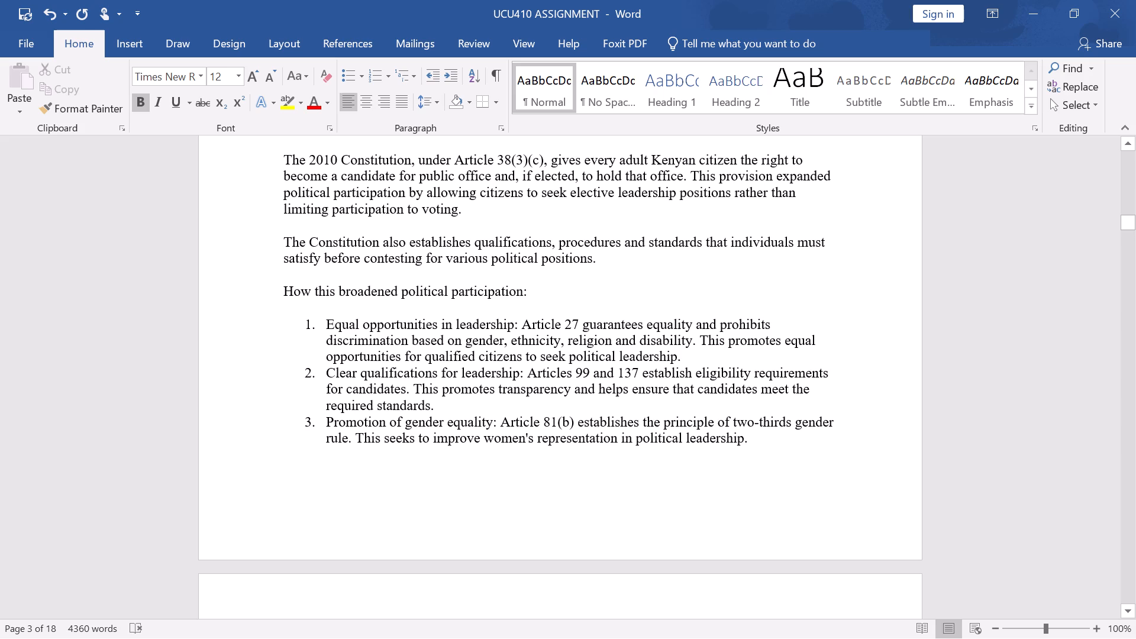
{"action": "scroll", "coordinate": [424, 319], "scroll_direction": "down", "scroll_amount": 6}
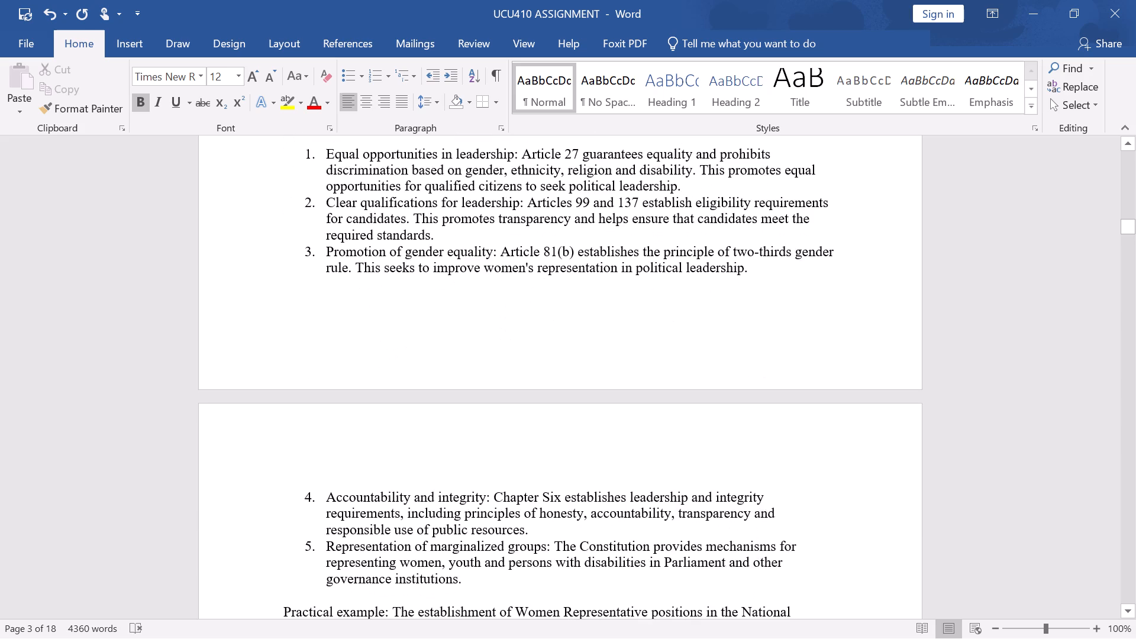
{"action": "scroll", "coordinate": [424, 322], "scroll_direction": "down", "scroll_amount": 7}
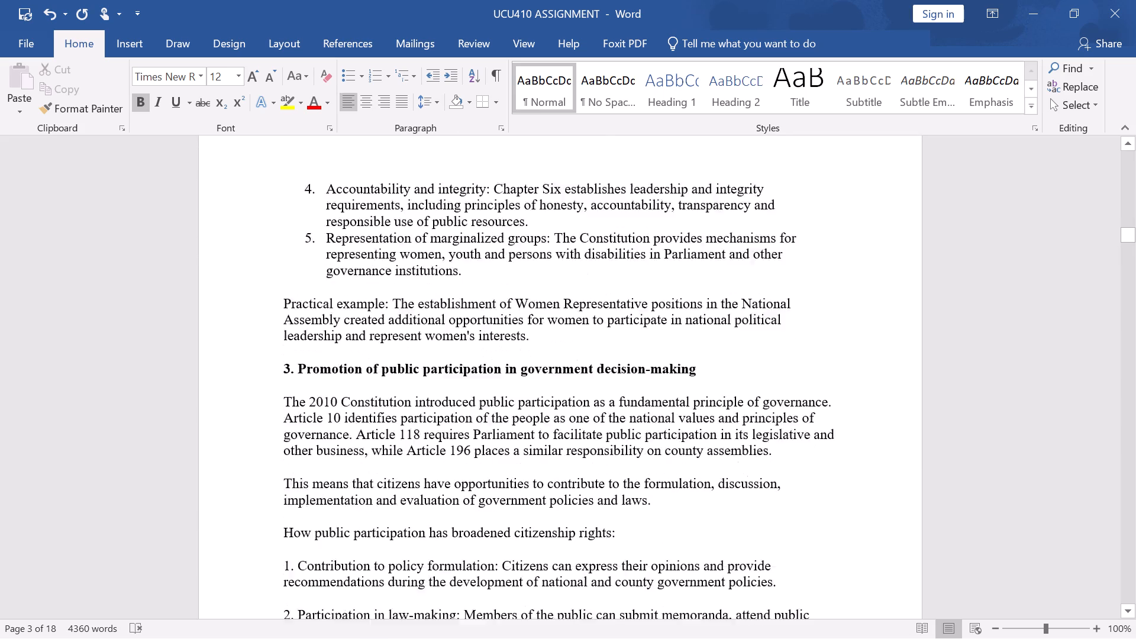
{"action": "scroll", "coordinate": [424, 322], "scroll_direction": "down", "scroll_amount": 4}
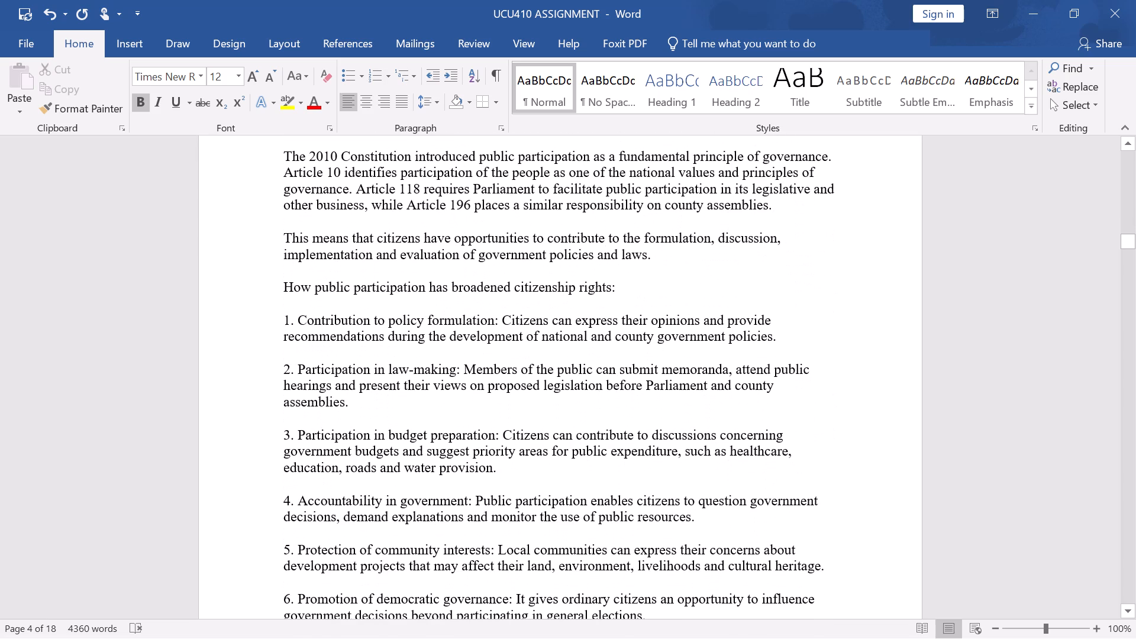
Review the public participation section's numbered points and practical example, through to the start of the devolution section.
{"action": "scroll", "coordinate": [429, 315], "scroll_direction": "up", "scroll_amount": 2}
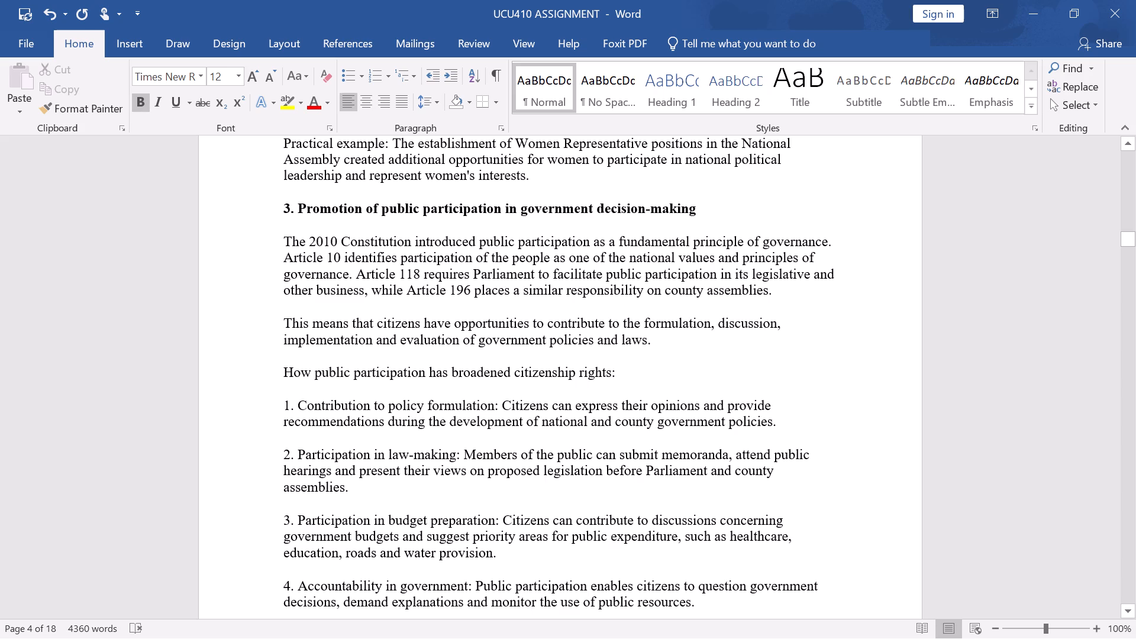
{"action": "scroll", "coordinate": [499, 305], "scroll_direction": "down", "scroll_amount": 4}
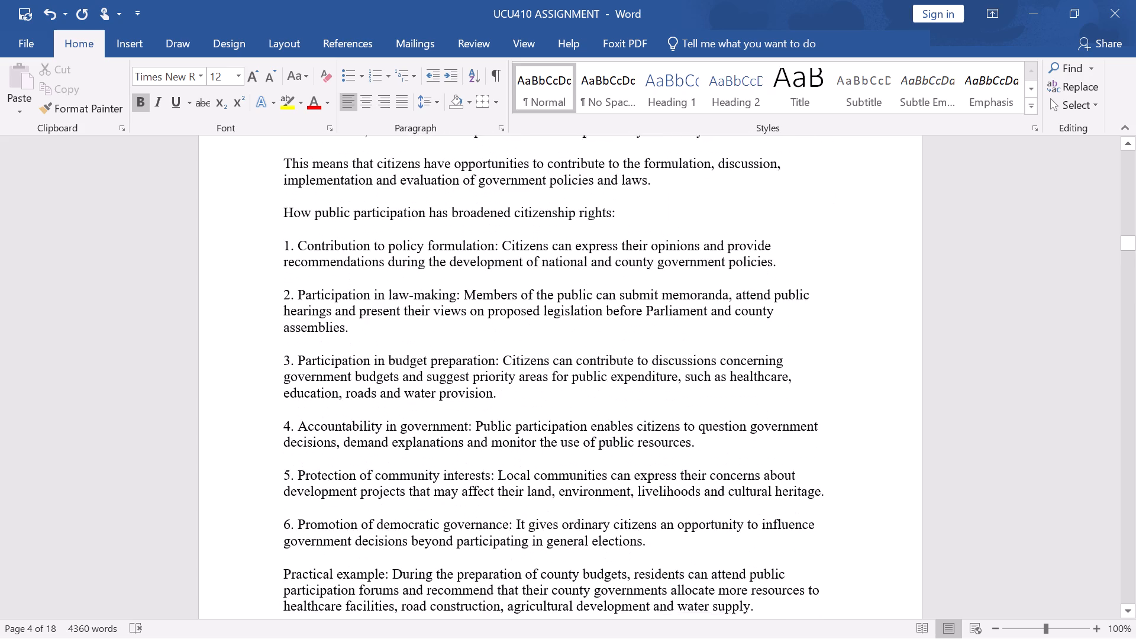
{"action": "scroll", "coordinate": [506, 295], "scroll_direction": "down", "scroll_amount": 1}
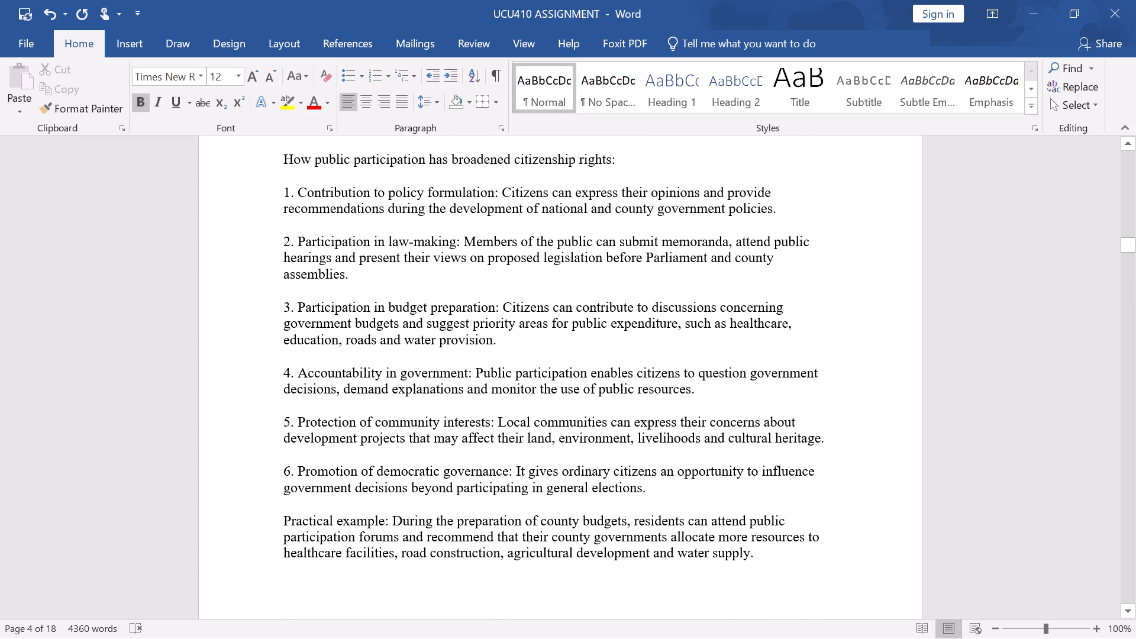
{"action": "scroll", "coordinate": [509, 289], "scroll_direction": "up", "scroll_amount": 1}
{"action": "scroll", "coordinate": [509, 283], "scroll_direction": "down", "scroll_amount": 4}
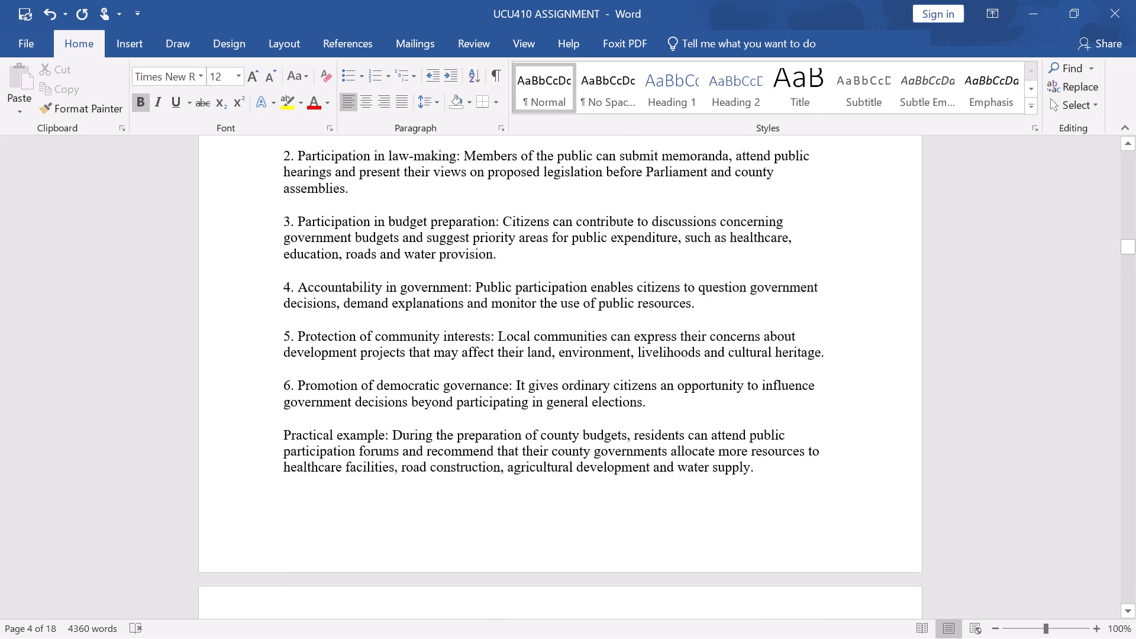
{"action": "scroll", "coordinate": [509, 283], "scroll_direction": "down", "scroll_amount": 10}
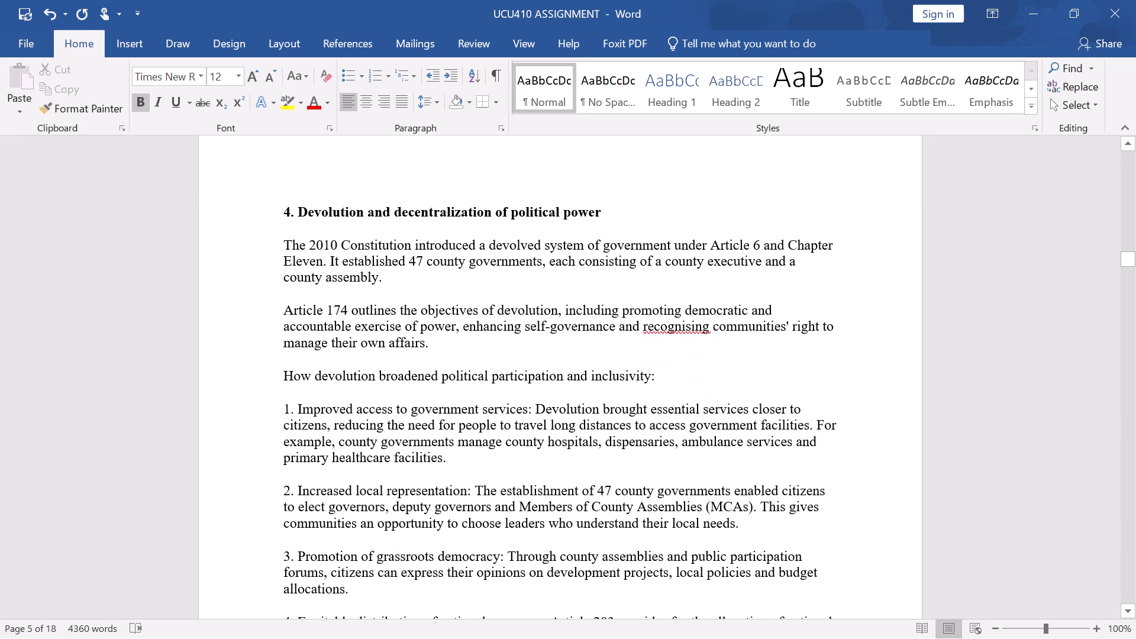
{"action": "scroll", "coordinate": [512, 279], "scroll_direction": "down", "scroll_amount": 1}
Change the heading "3. Promotion of public participation in government decision-making" to Capitalize Each Word case.
{"action": "scroll", "coordinate": [512, 279], "scroll_direction": "up", "scroll_amount": 4}
{"action": "scroll", "coordinate": [469, 318], "scroll_direction": "up", "scroll_amount": 4}
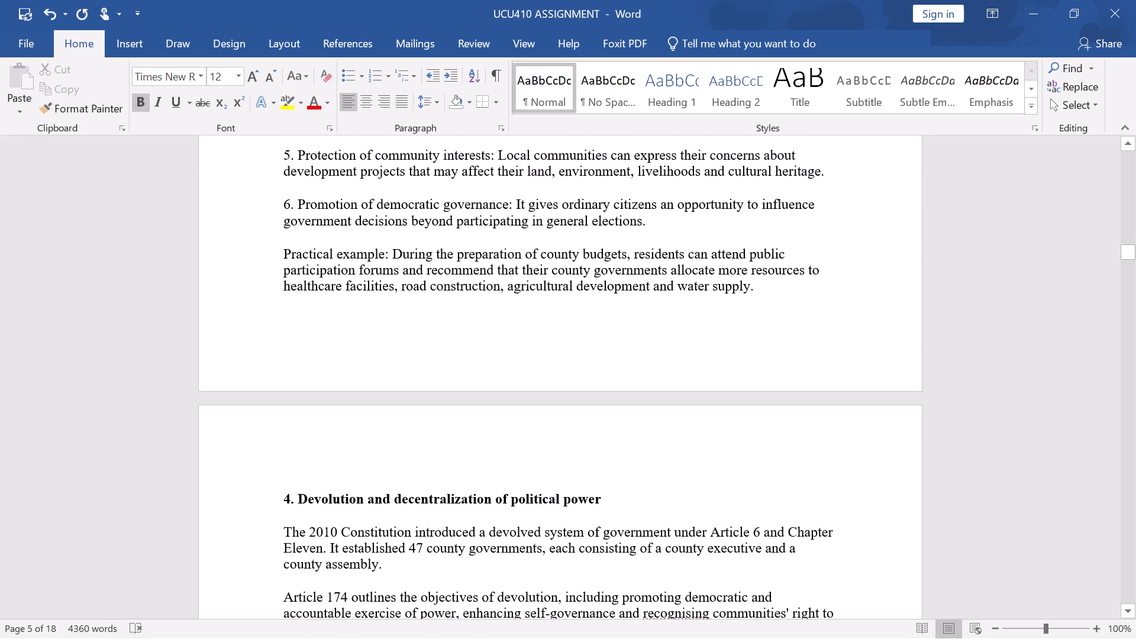
{"action": "scroll", "coordinate": [472, 306], "scroll_direction": "up", "scroll_amount": 9}
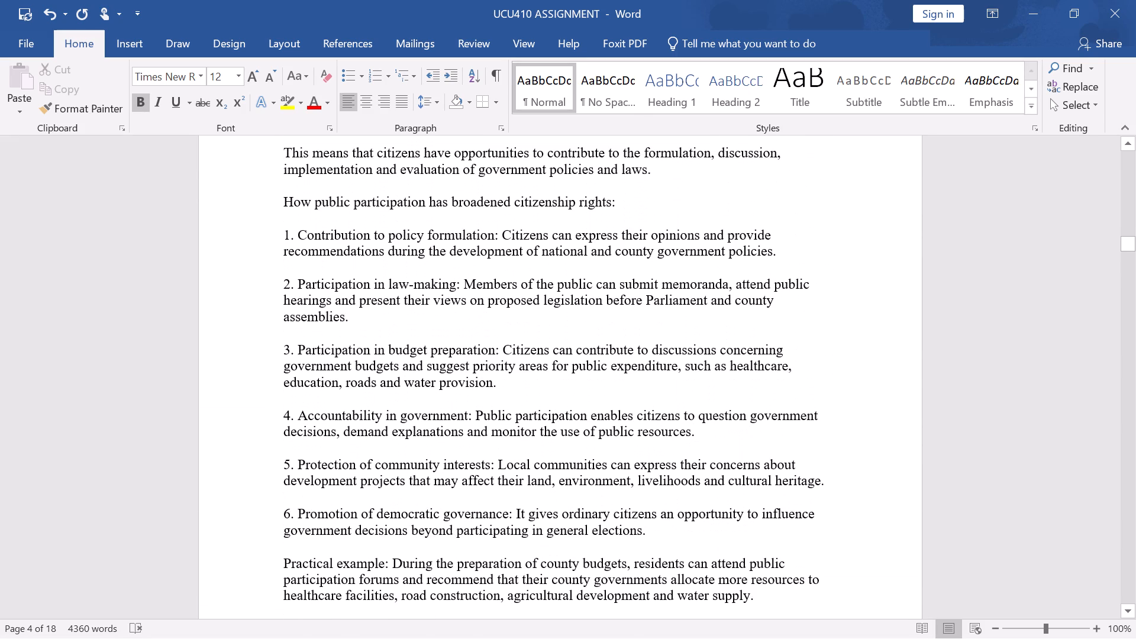
{"action": "scroll", "coordinate": [473, 304], "scroll_direction": "up", "scroll_amount": 2}
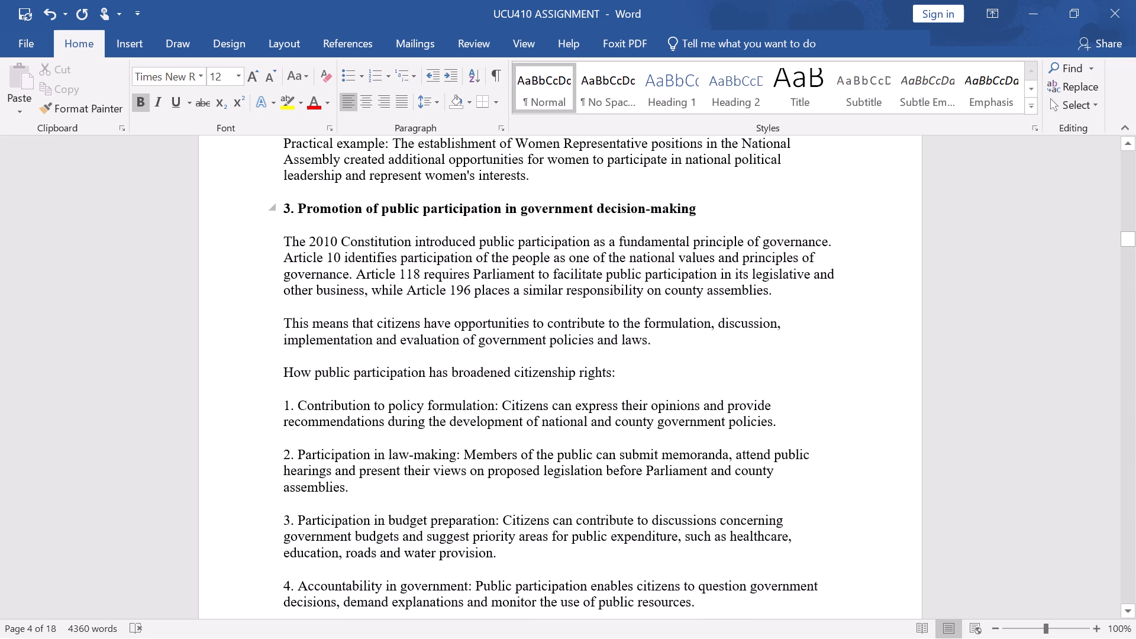
{"action": "left_click_drag", "start_coordinate": [281, 200], "coordinate": [376, 204]}
{"action": "left_click_drag", "start_coordinate": [285, 206], "coordinate": [629, 203]}
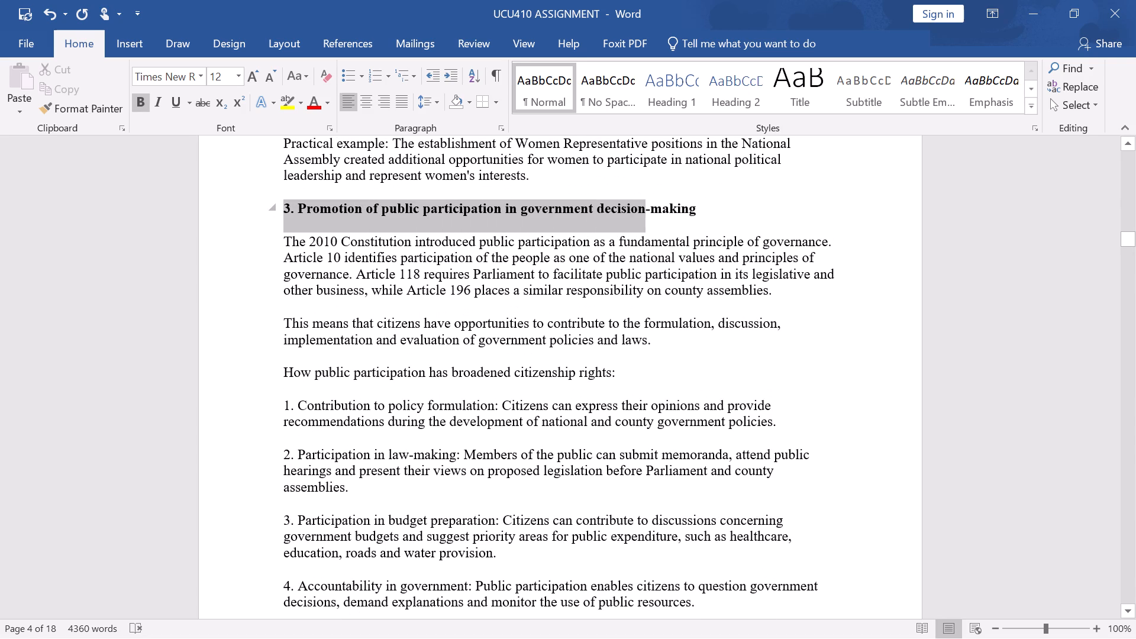
{"action": "left_click_drag", "start_coordinate": [629, 203], "coordinate": [699, 201]}
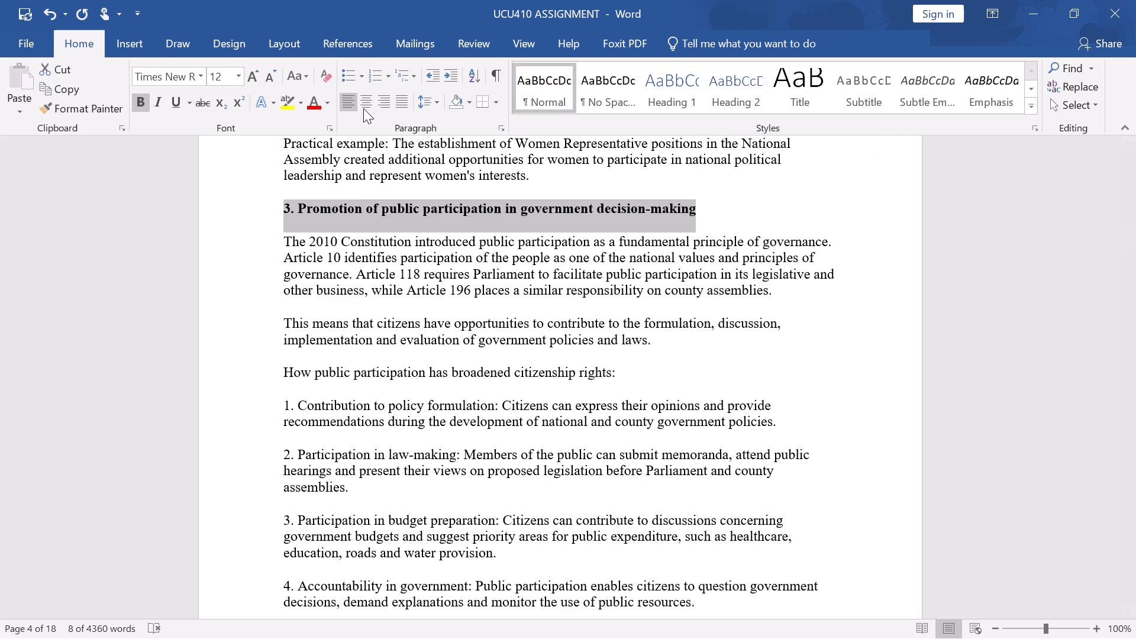
{"action": "left_click", "coordinate": [306, 75]}
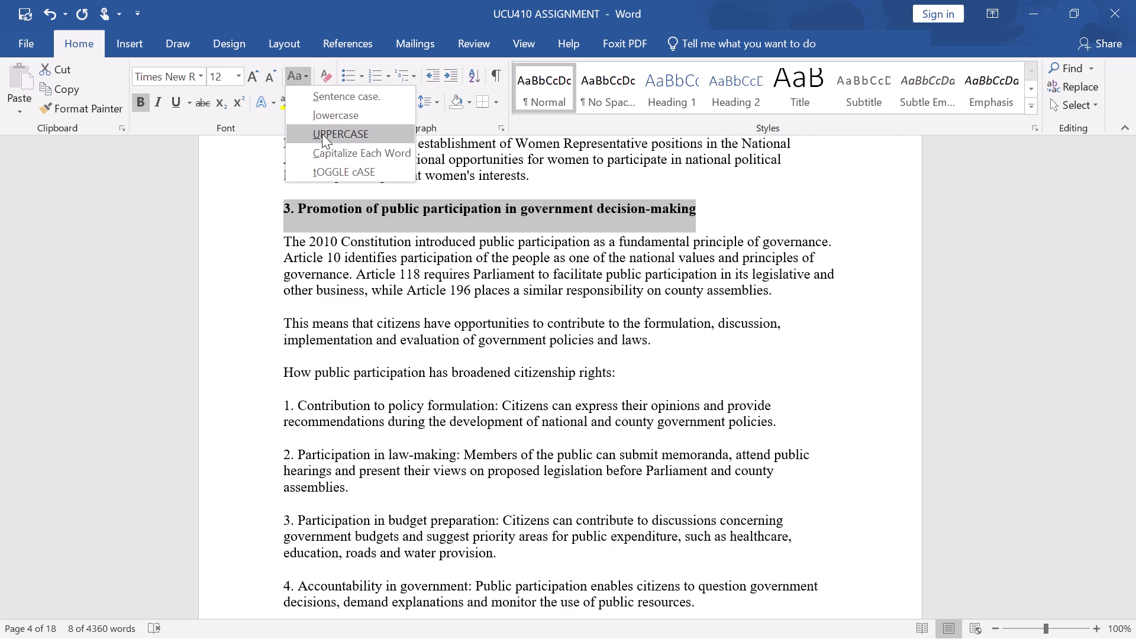
{"action": "left_click", "coordinate": [335, 150]}
{"action": "left_click", "coordinate": [524, 215]}
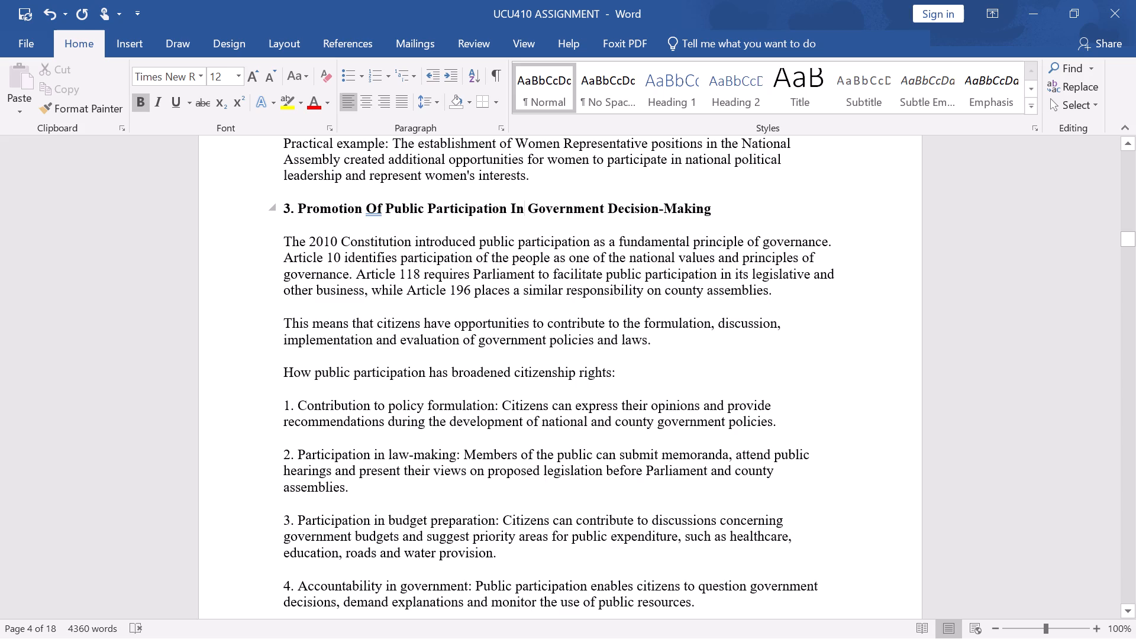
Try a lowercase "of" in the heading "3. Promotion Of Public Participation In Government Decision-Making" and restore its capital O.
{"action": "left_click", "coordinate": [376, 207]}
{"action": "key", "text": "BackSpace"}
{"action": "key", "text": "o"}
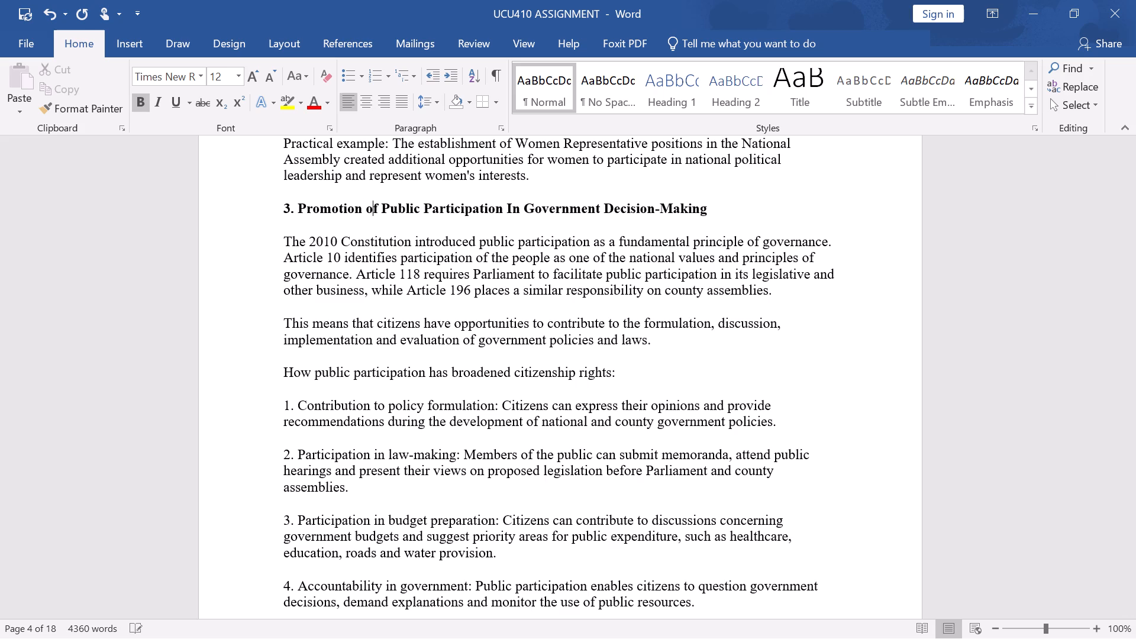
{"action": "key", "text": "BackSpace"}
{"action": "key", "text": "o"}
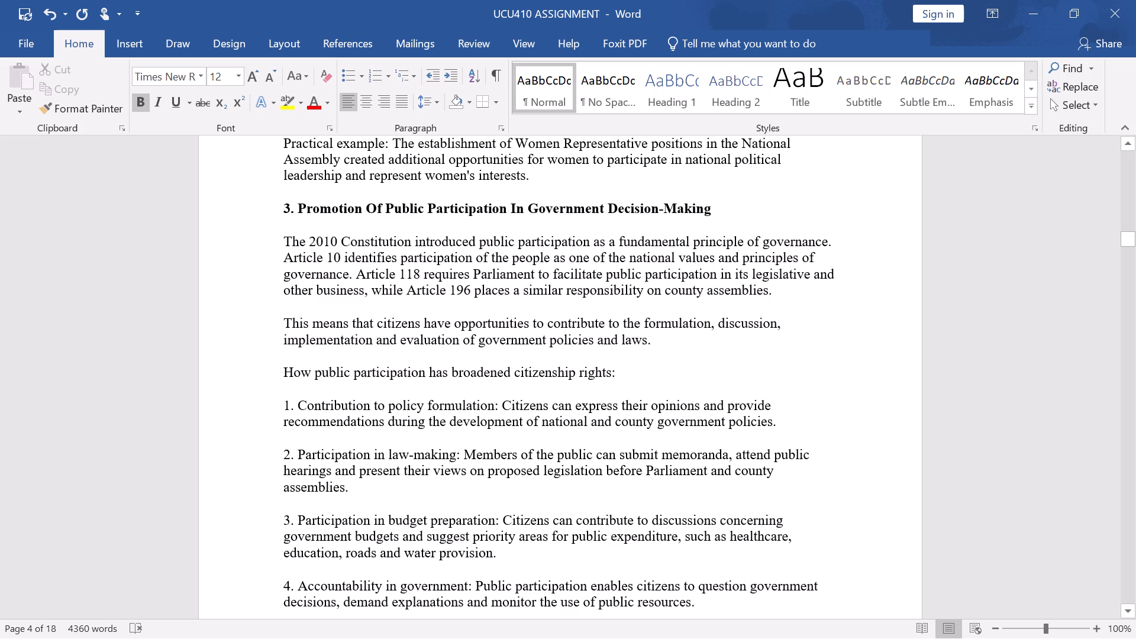
Change the heading "4. Devolution and decentralization of political power" to Capitalize Each Word case.
{"action": "scroll", "coordinate": [606, 263], "scroll_direction": "down", "scroll_amount": 6}
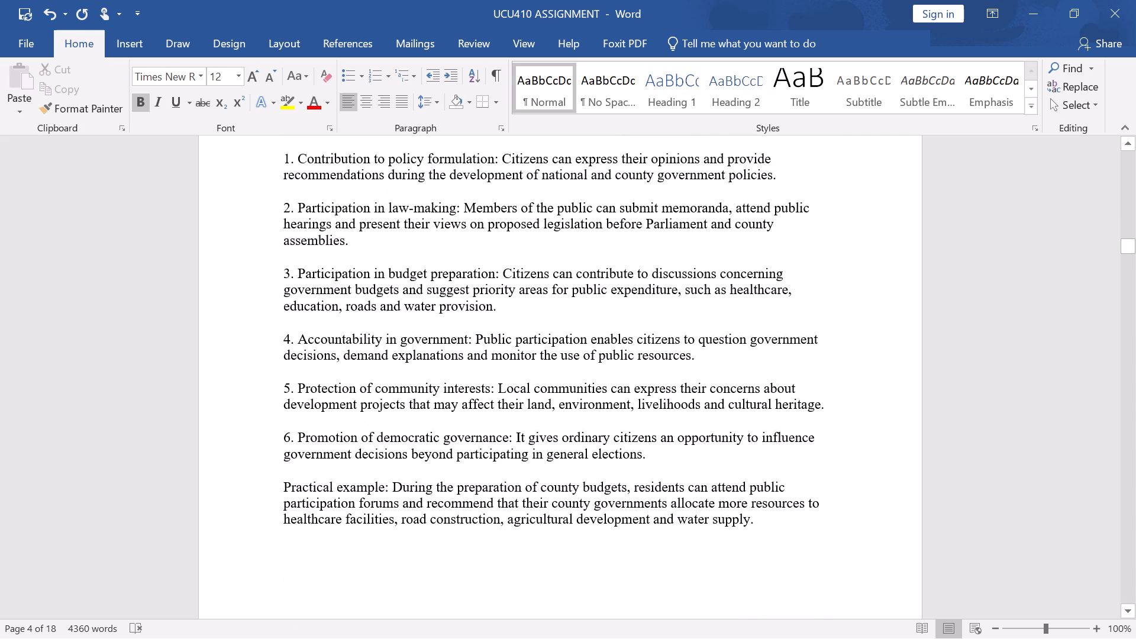
{"action": "scroll", "coordinate": [602, 253], "scroll_direction": "down", "scroll_amount": 12}
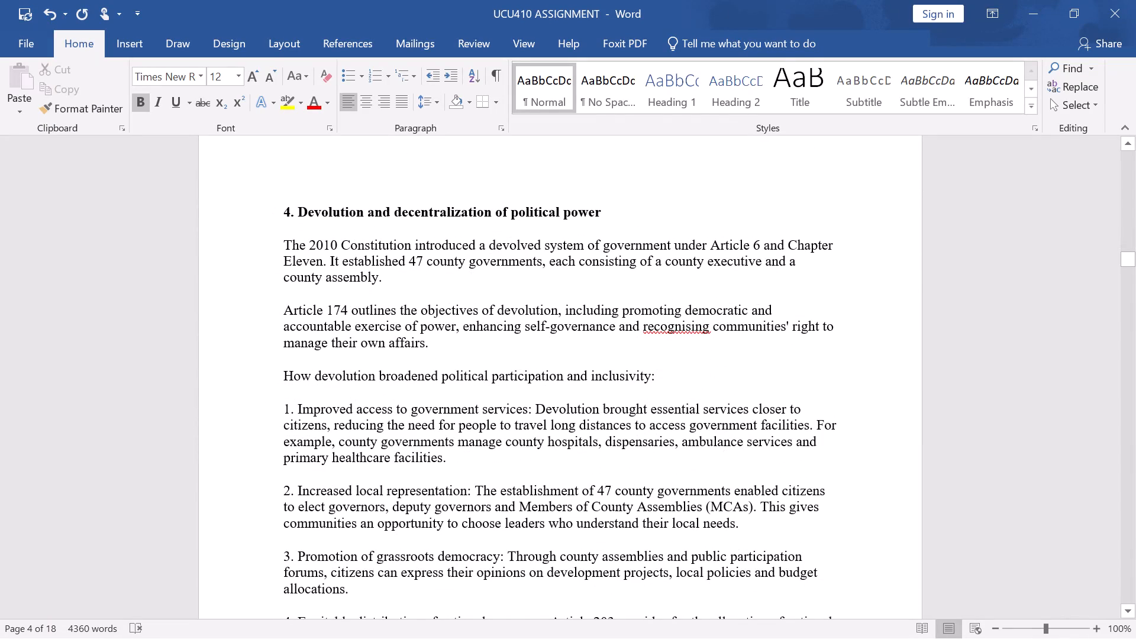
{"action": "left_click_drag", "start_coordinate": [293, 212], "coordinate": [496, 225]}
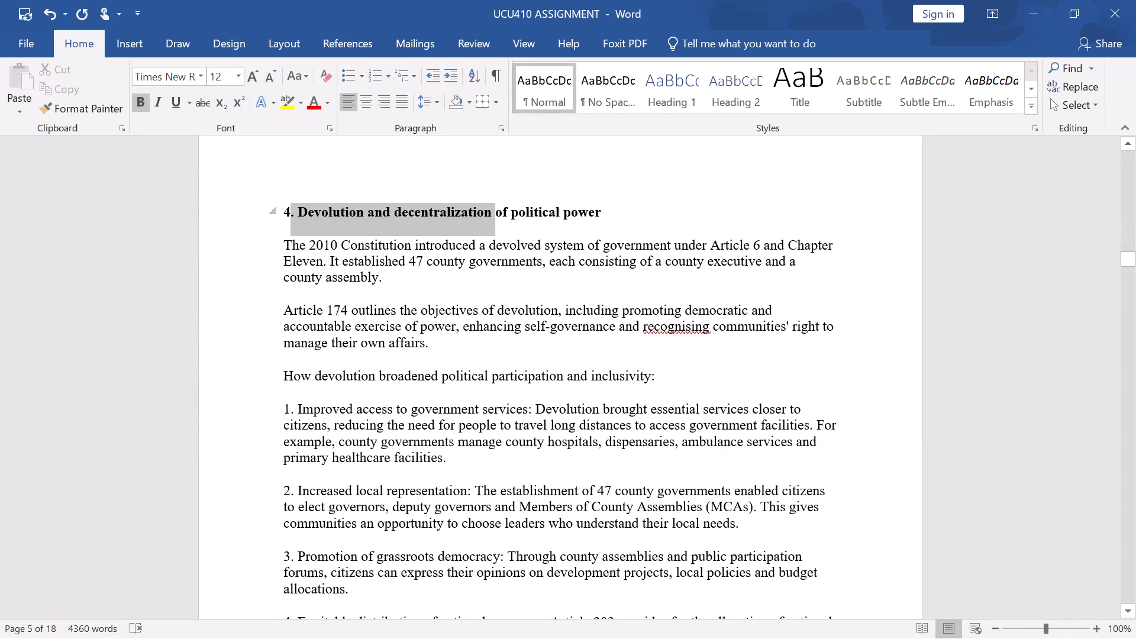
{"action": "left_click_drag", "start_coordinate": [496, 225], "coordinate": [587, 220]}
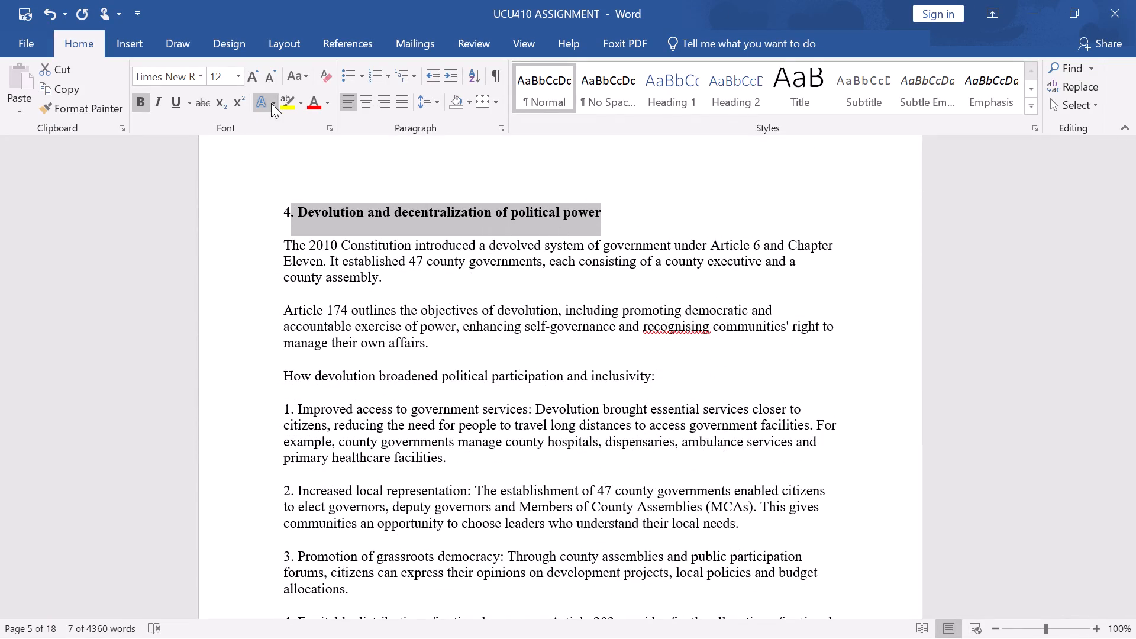
{"action": "left_click", "coordinate": [306, 80]}
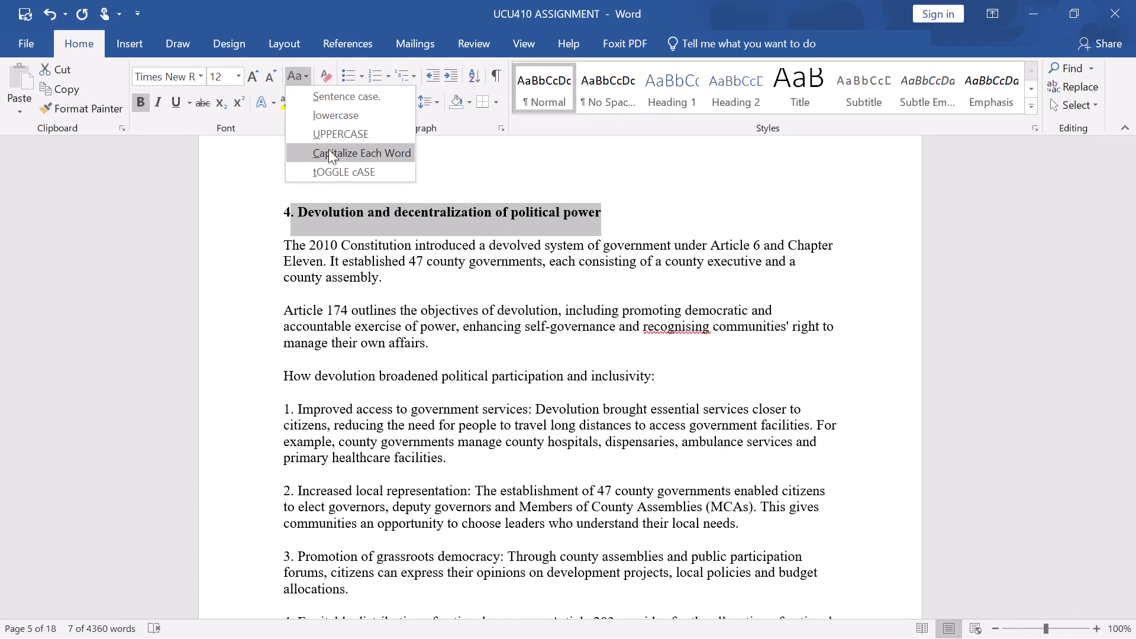
{"action": "left_click", "coordinate": [352, 153]}
{"action": "left_click", "coordinate": [486, 226]}
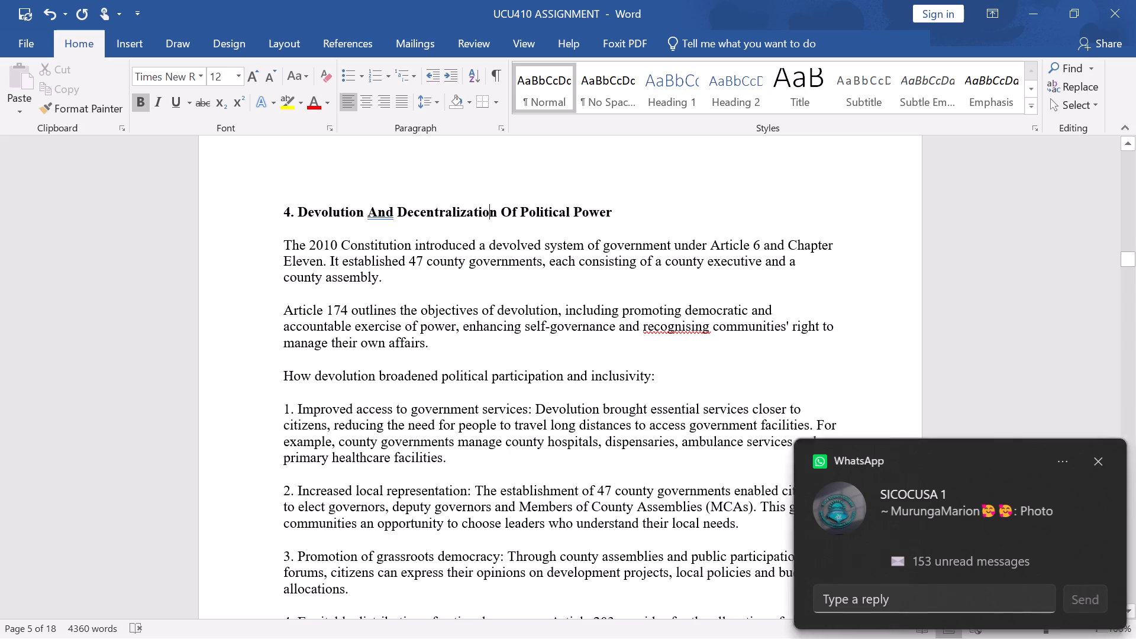
Review the devolution section's numbered points and the section on gender balance in representation, through to the protection against discrimination heading.
{"action": "scroll", "coordinate": [553, 234], "scroll_direction": "down", "scroll_amount": 2}
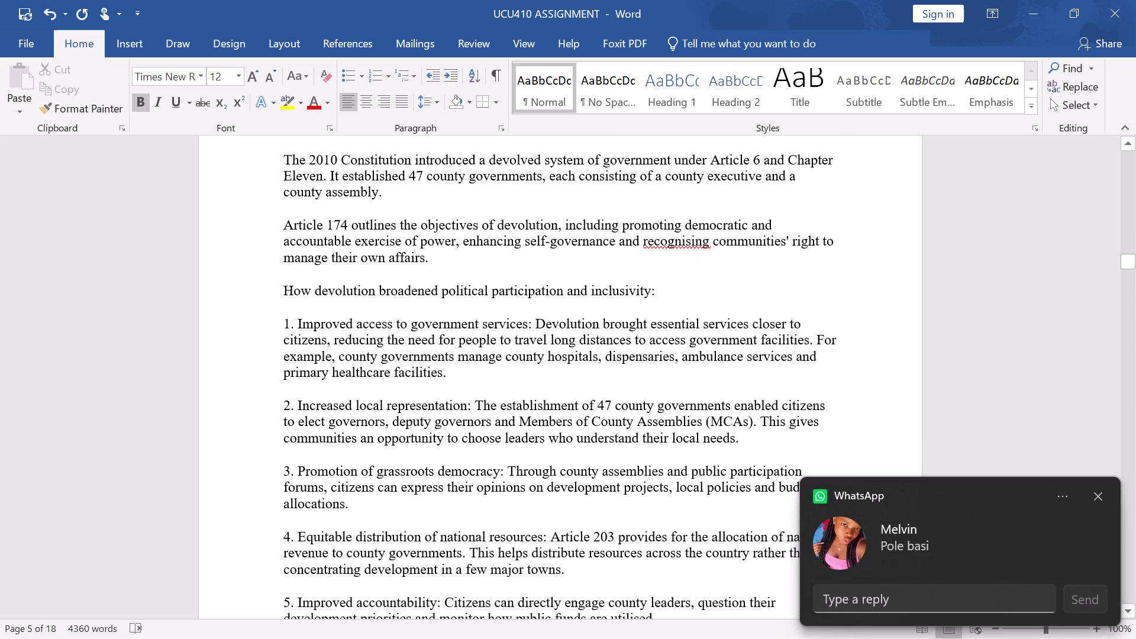
{"action": "scroll", "coordinate": [335, 241], "scroll_direction": "down", "scroll_amount": 5}
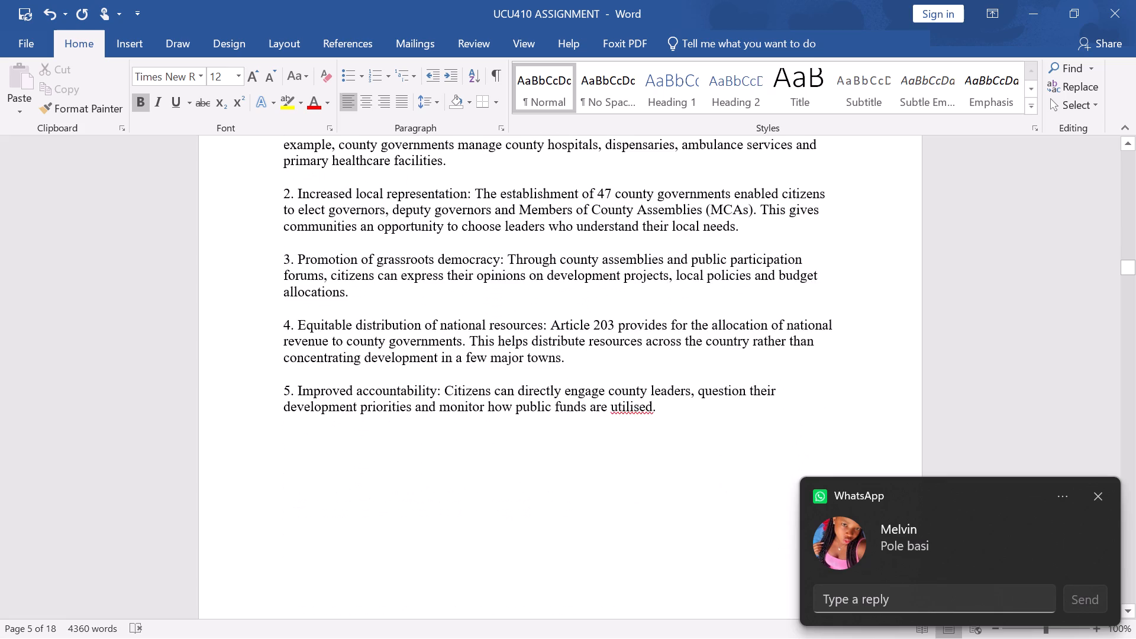
{"action": "scroll", "coordinate": [336, 239], "scroll_direction": "down", "scroll_amount": 15}
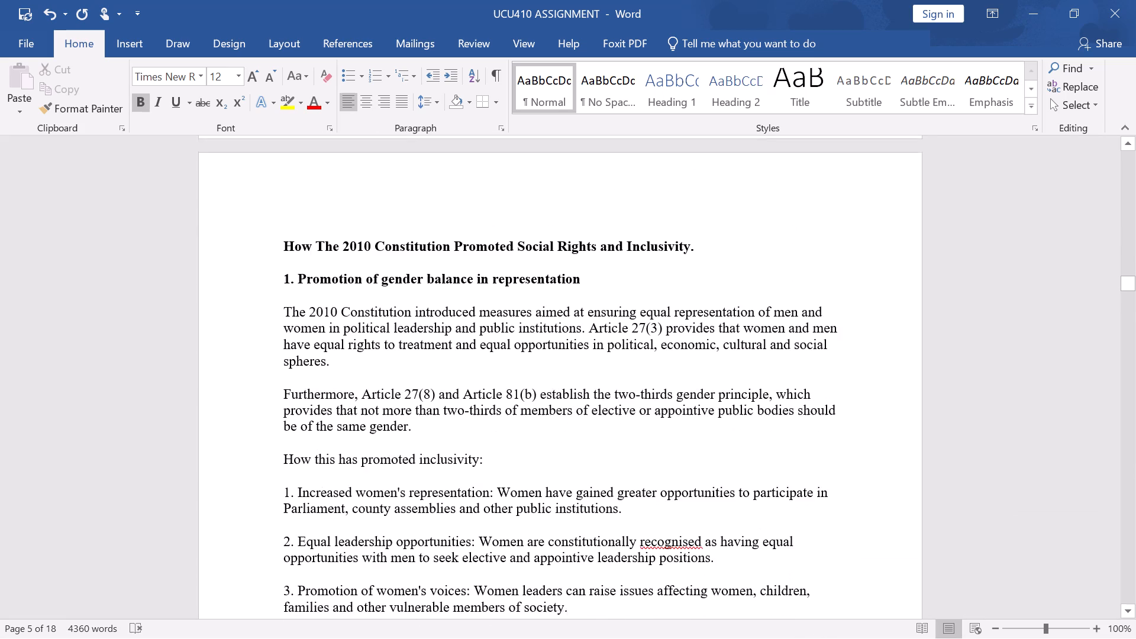
{"action": "scroll", "coordinate": [337, 234], "scroll_direction": "down", "scroll_amount": 1}
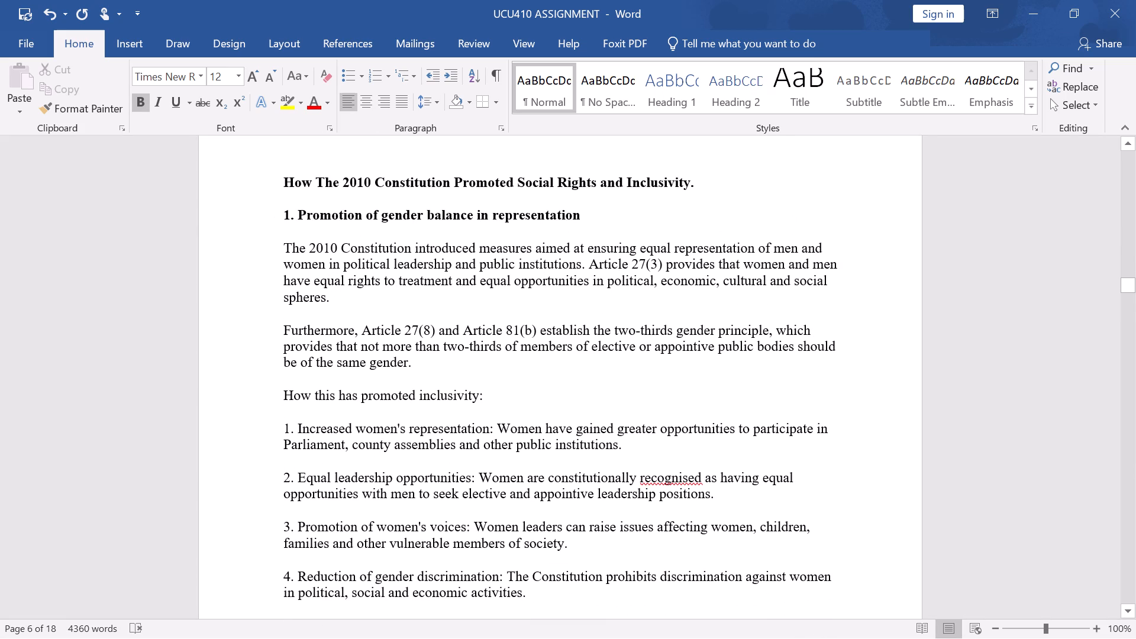
{"action": "scroll", "coordinate": [461, 229], "scroll_direction": "down", "scroll_amount": 5}
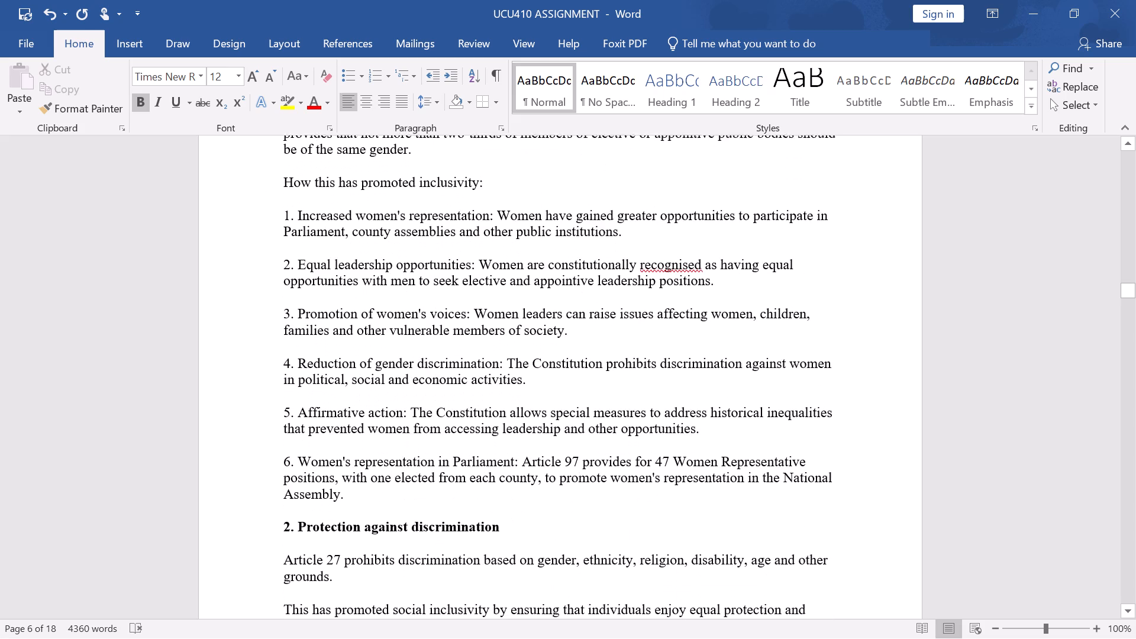
Review the protection against discrimination section and the section on access to education and healthcare, returning to the latter's heading.
{"action": "scroll", "coordinate": [461, 225], "scroll_direction": "down", "scroll_amount": 17}
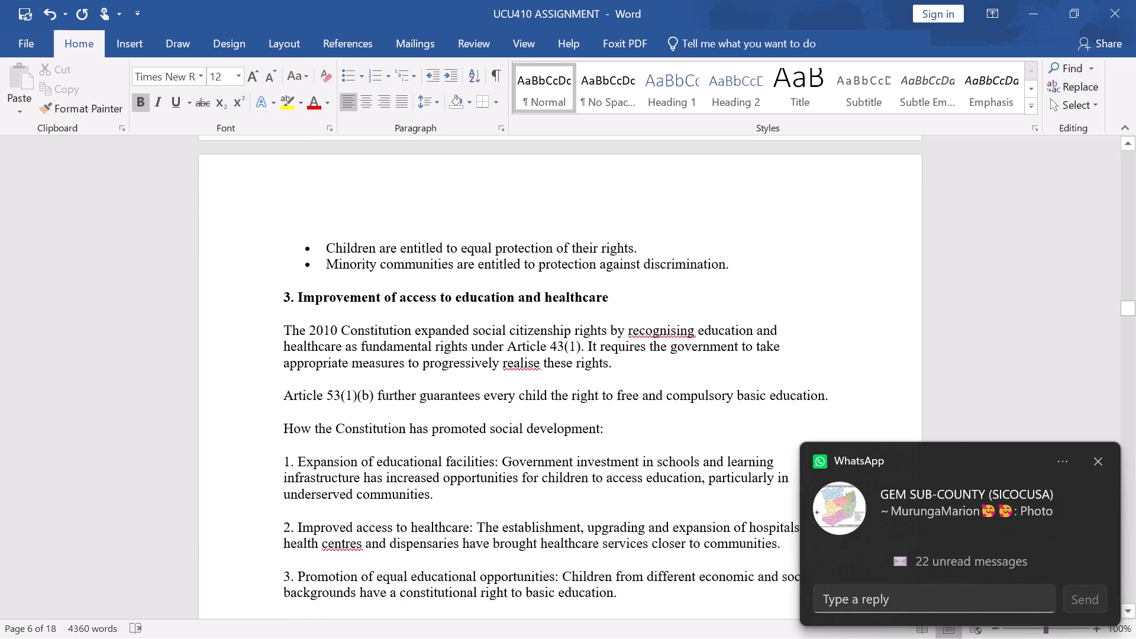
{"action": "scroll", "coordinate": [460, 224], "scroll_direction": "down", "scroll_amount": 3}
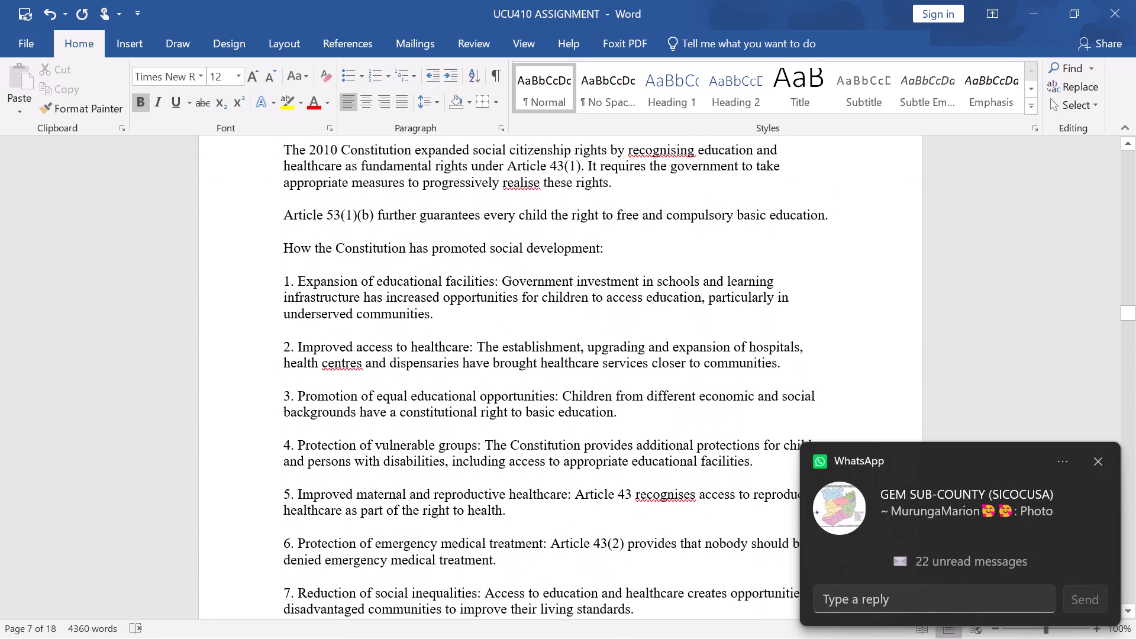
{"action": "scroll", "coordinate": [460, 224], "scroll_direction": "down", "scroll_amount": 4}
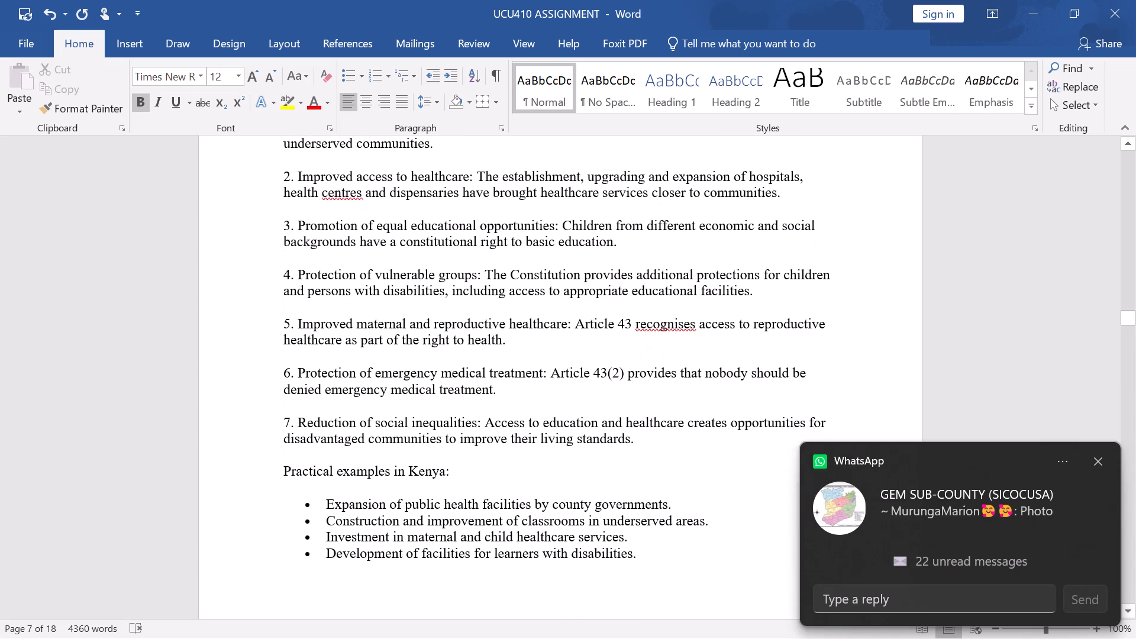
{"action": "scroll", "coordinate": [421, 275], "scroll_direction": "up", "scroll_amount": 6}
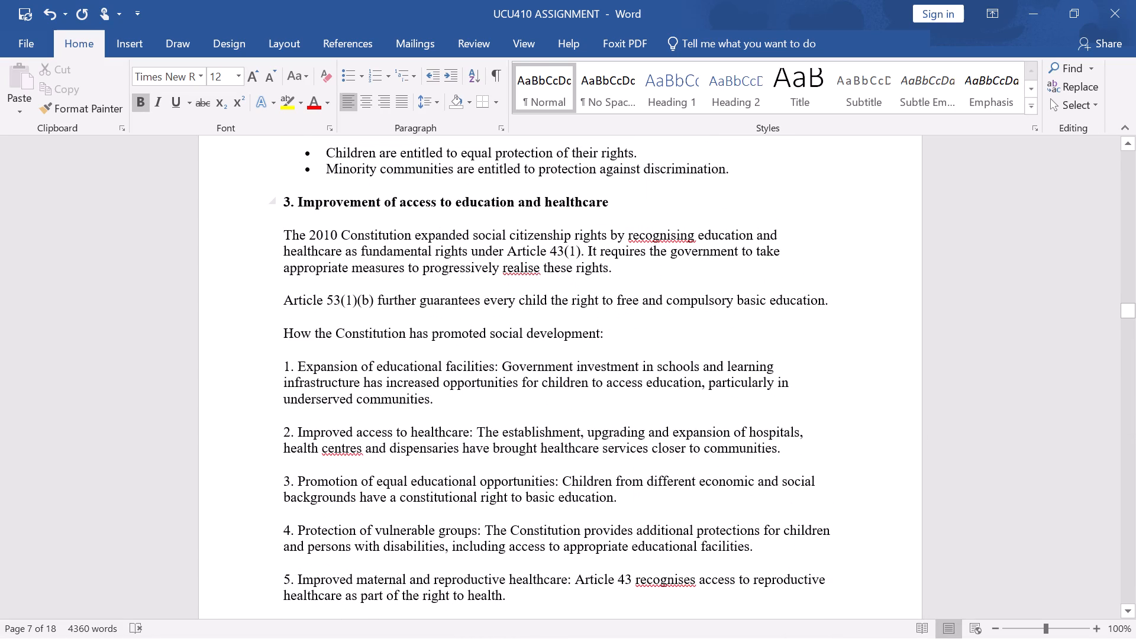
Change the spellings to "recognizing" and "realize" in the opening paragraph of the education and healthcare section.
{"action": "scroll", "coordinate": [550, 215], "scroll_direction": "up", "scroll_amount": 3}
{"action": "scroll", "coordinate": [548, 215], "scroll_direction": "down", "scroll_amount": 5}
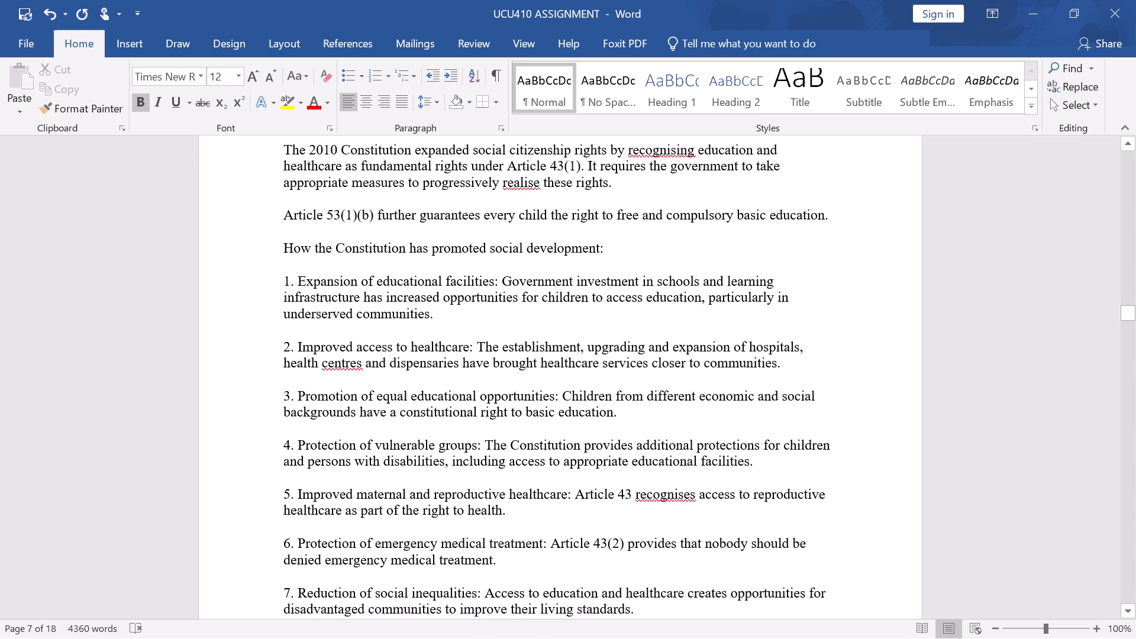
{"action": "left_click", "coordinate": [676, 150]}
{"action": "key", "text": "BackSpace"}
{"action": "key", "text": "z"}
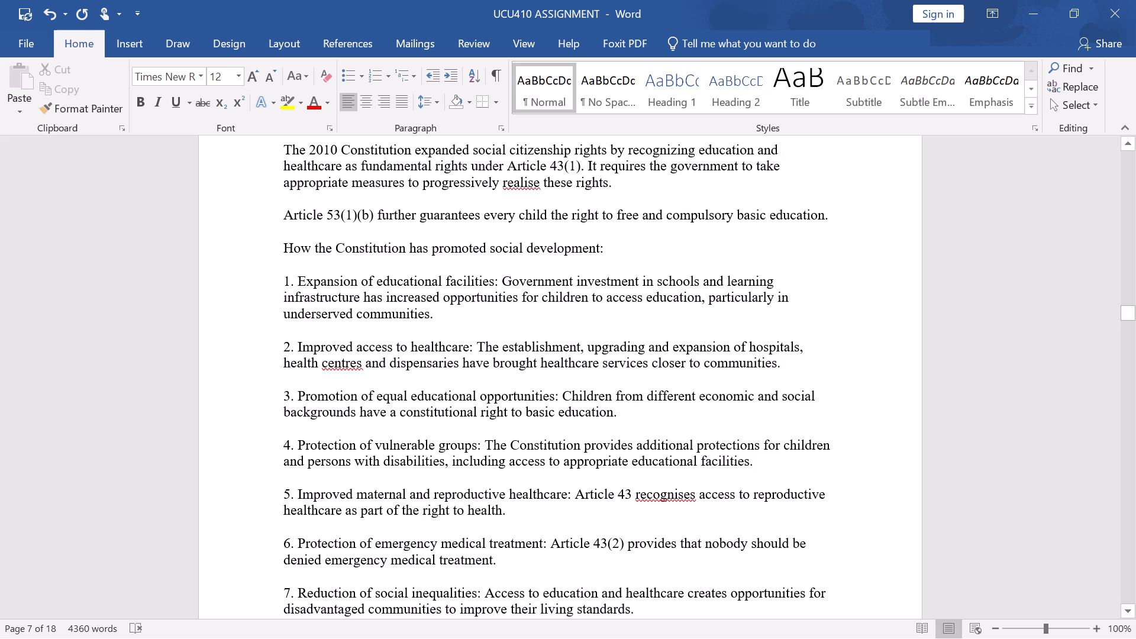
{"action": "left_click", "coordinate": [533, 189]}
{"action": "key", "text": "BackSpace"}
{"action": "key", "text": "z"}
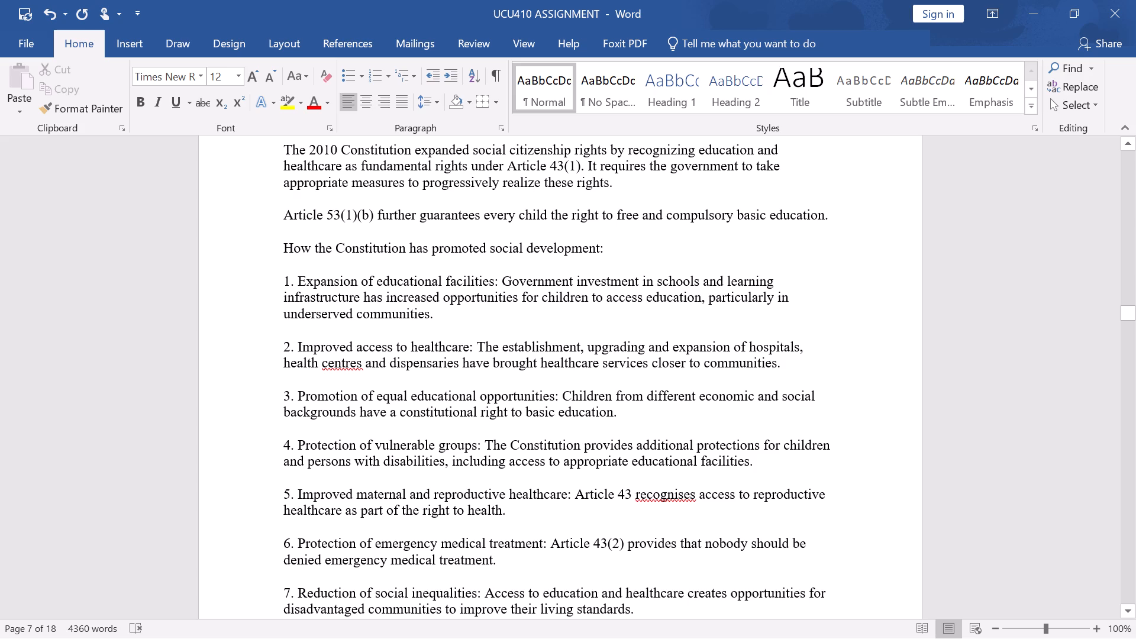
Change the heading "3. Improvement of access to education and healthcare" to Capitalize Each Word case.
{"action": "scroll", "coordinate": [368, 267], "scroll_direction": "up", "scroll_amount": 2}
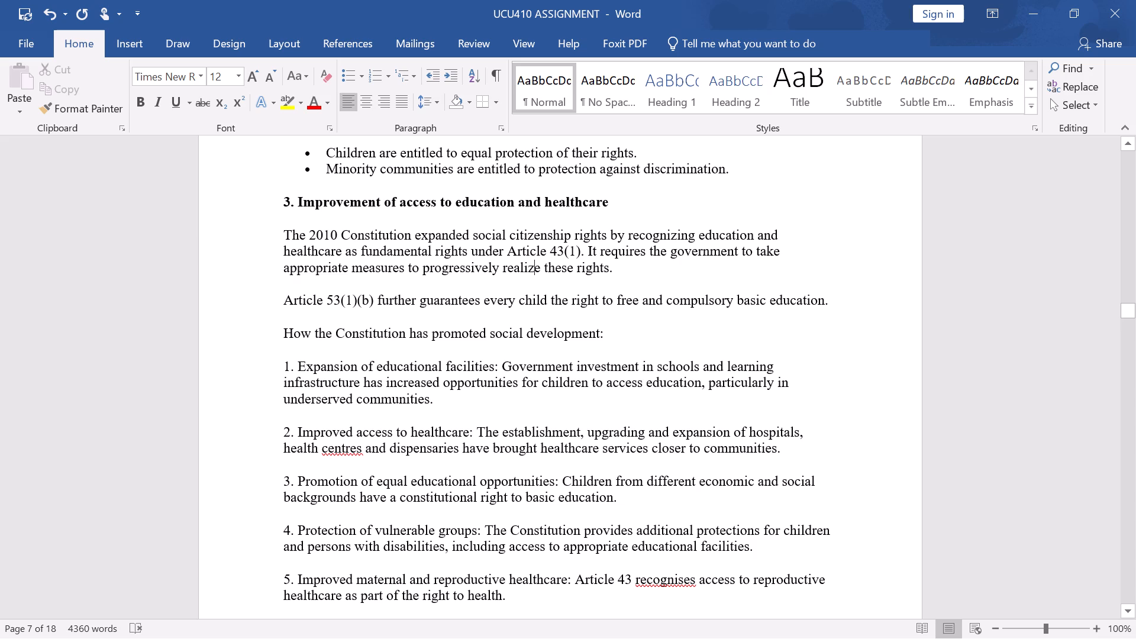
{"action": "scroll", "coordinate": [479, 382], "scroll_direction": "down", "scroll_amount": 2}
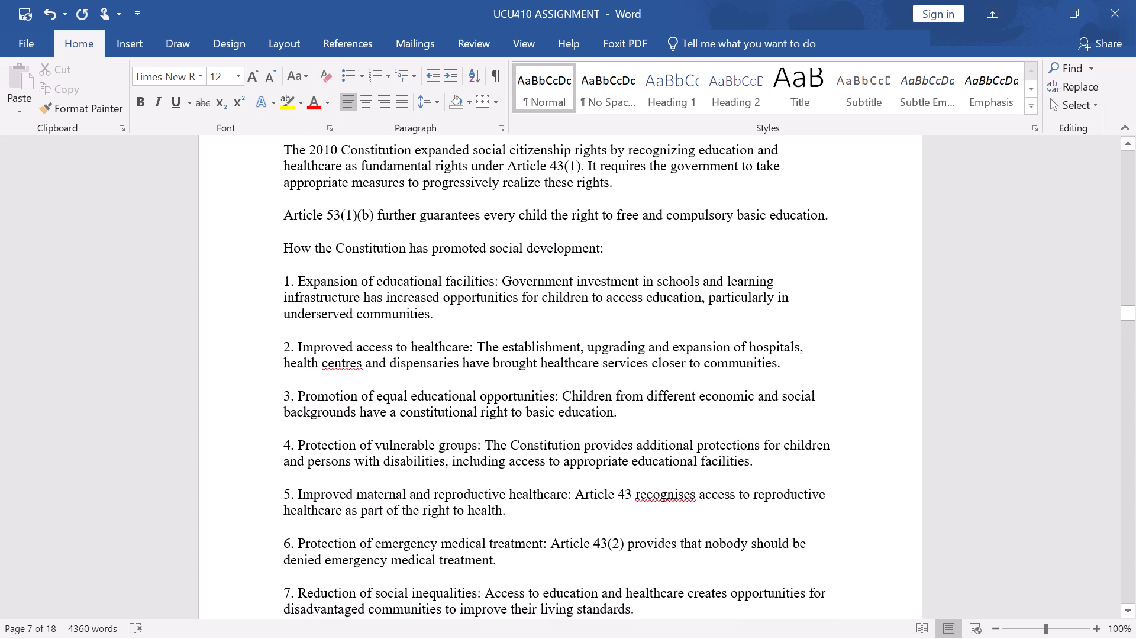
{"action": "scroll", "coordinate": [480, 379], "scroll_direction": "down", "scroll_amount": 3}
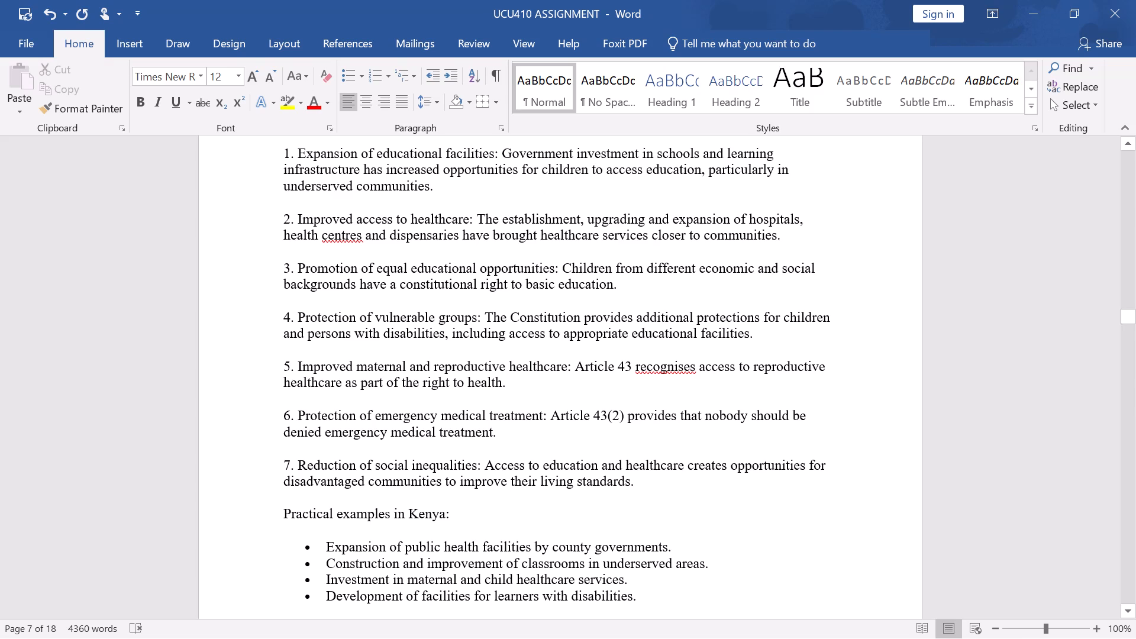
{"action": "scroll", "coordinate": [479, 357], "scroll_direction": "up", "scroll_amount": 5}
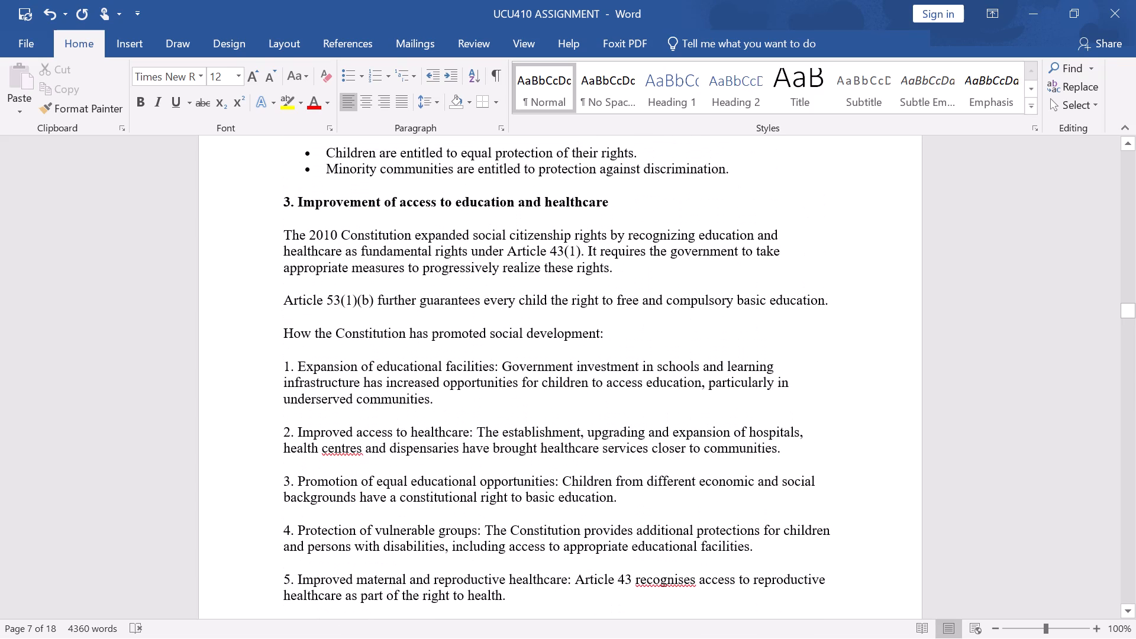
{"action": "left_click_drag", "start_coordinate": [284, 194], "coordinate": [293, 204]}
{"action": "left_click_drag", "start_coordinate": [293, 204], "coordinate": [603, 208]}
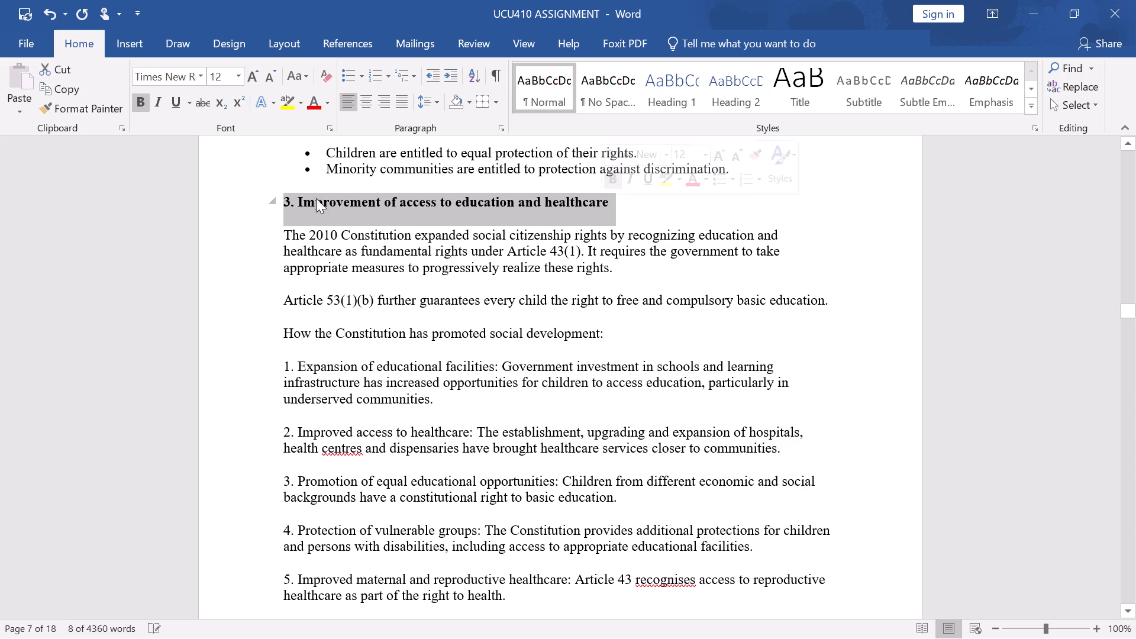
{"action": "left_click", "coordinate": [306, 74]}
{"action": "left_click", "coordinate": [329, 156]}
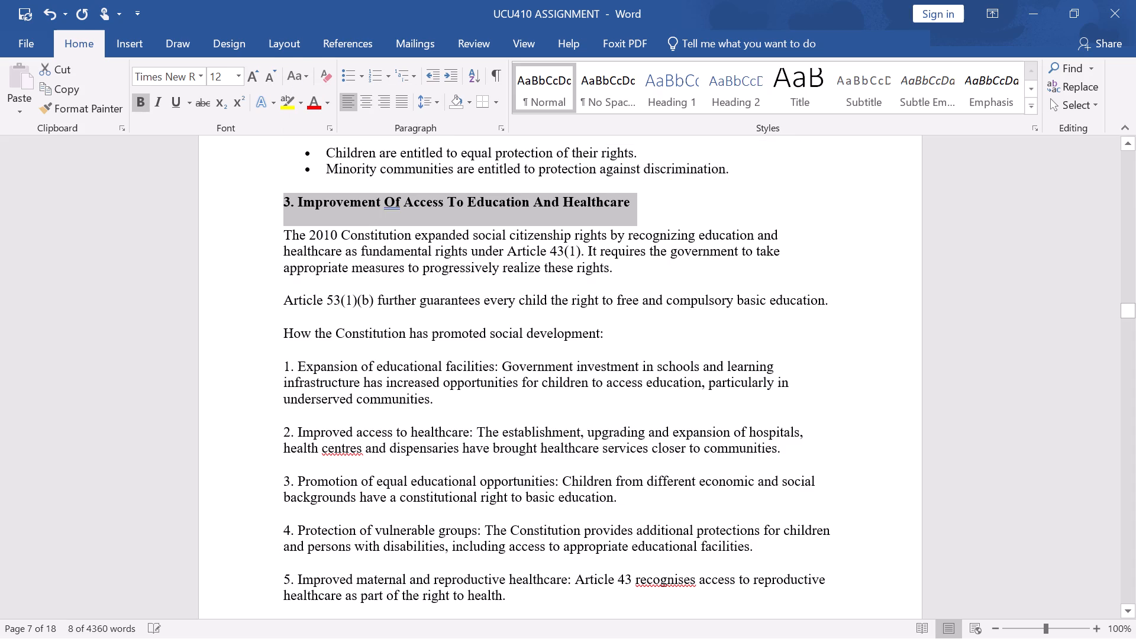
Change the heading "2. Protection against discrimination" to Capitalize Each Word case.
{"action": "scroll", "coordinate": [412, 231], "scroll_direction": "up", "scroll_amount": 11}
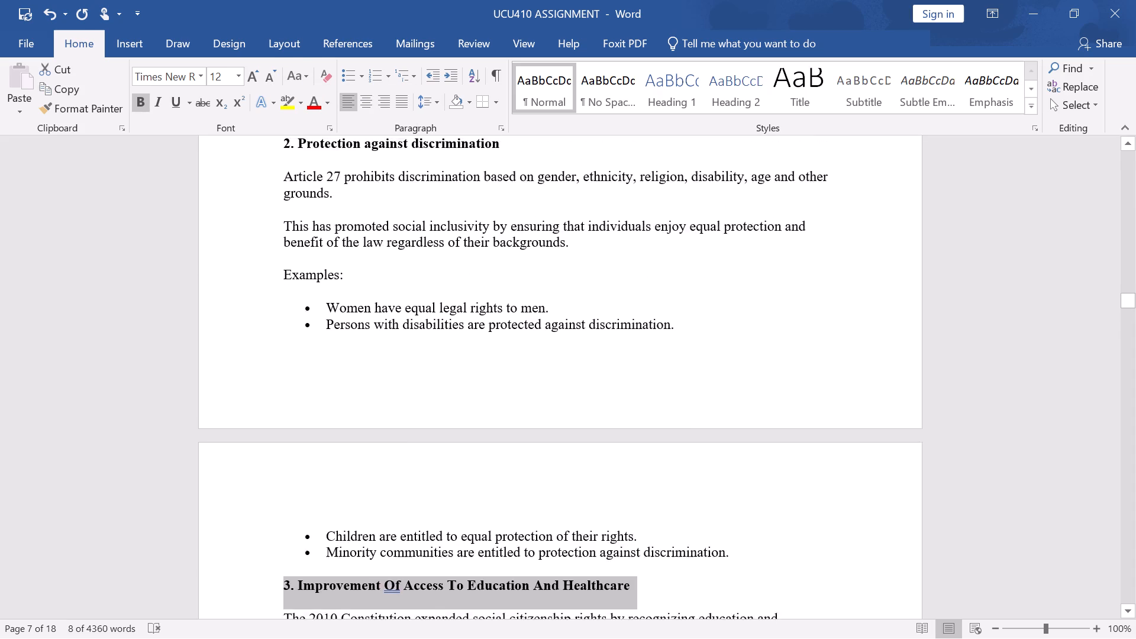
{"action": "scroll", "coordinate": [412, 231], "scroll_direction": "up", "scroll_amount": 1}
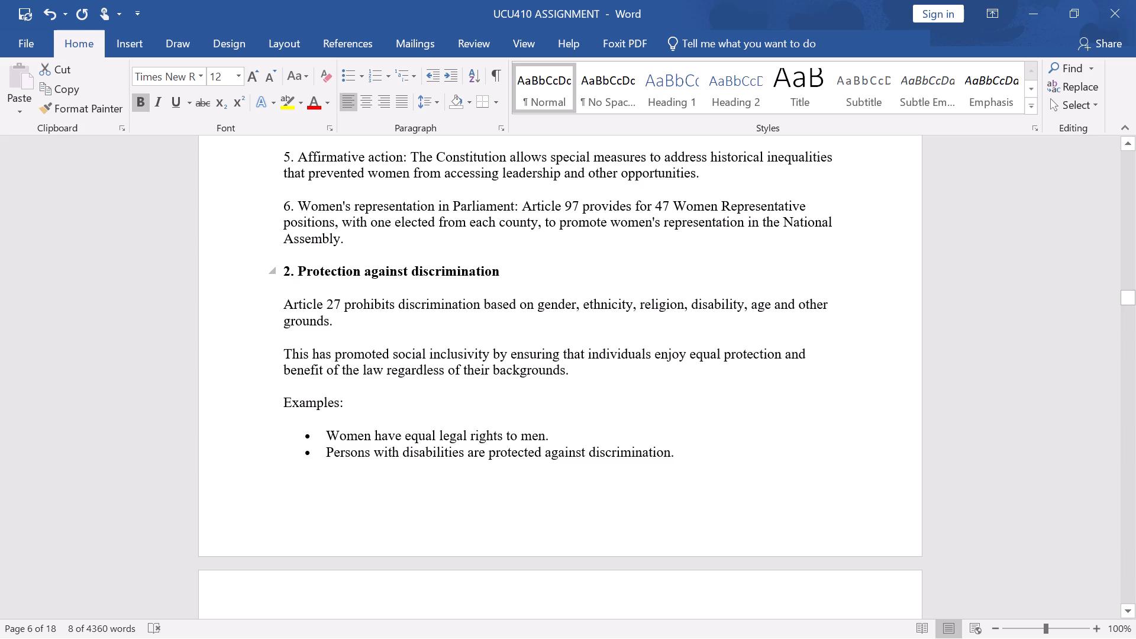
{"action": "left_click_drag", "start_coordinate": [298, 270], "coordinate": [340, 268]}
{"action": "left_click_drag", "start_coordinate": [340, 268], "coordinate": [469, 270]}
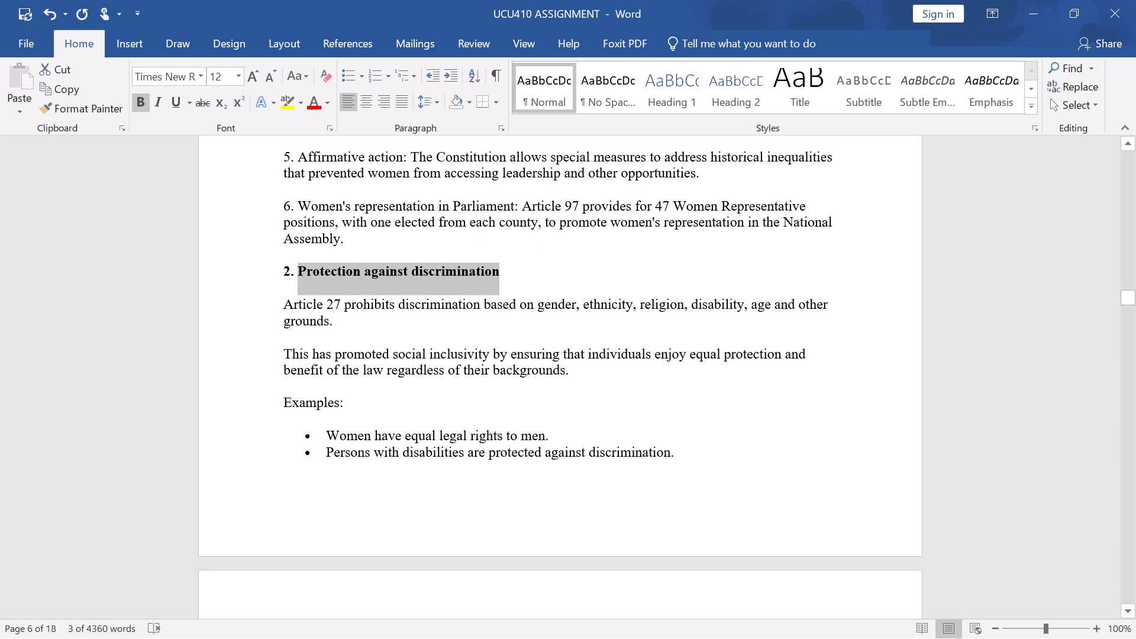
{"action": "left_click", "coordinate": [306, 76]}
{"action": "left_click", "coordinate": [322, 156]}
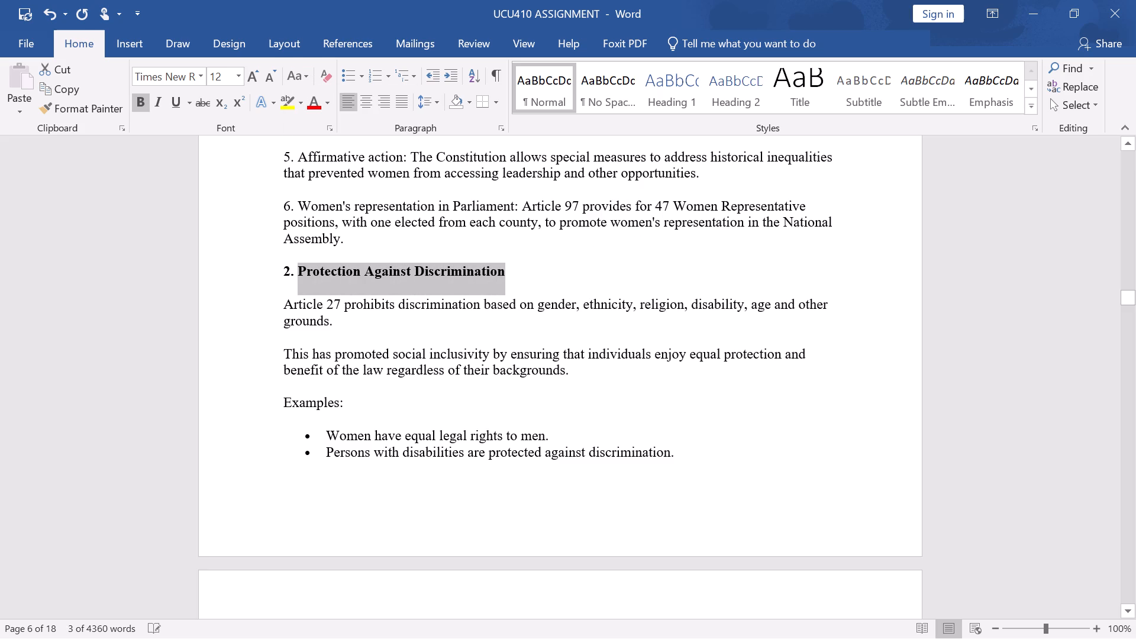
Change the heading "1. Promotion of gender balance in representation" to Capitalize Each Word case.
{"action": "scroll", "coordinate": [408, 308], "scroll_direction": "up", "scroll_amount": 6}
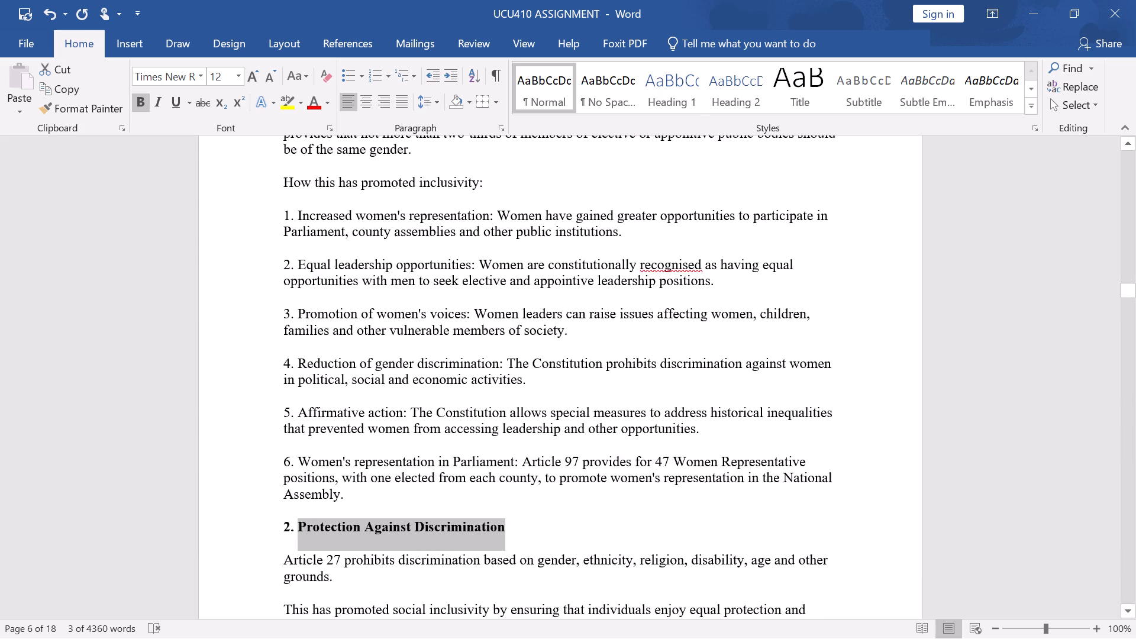
{"action": "scroll", "coordinate": [408, 306], "scroll_direction": "up", "scroll_amount": 6}
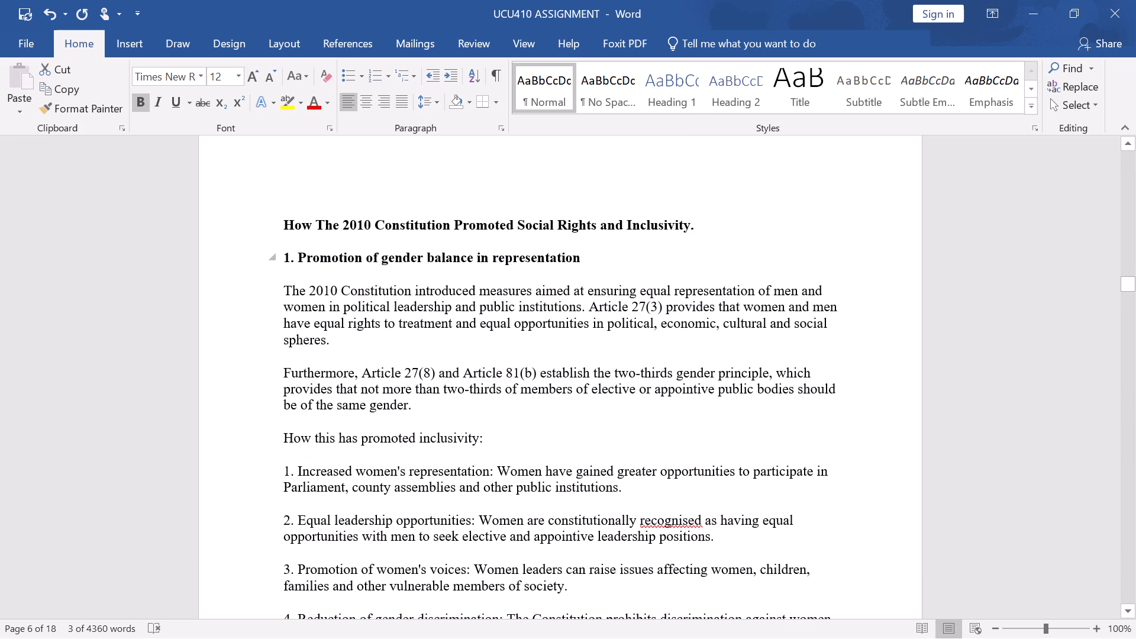
{"action": "left_click_drag", "start_coordinate": [300, 256], "coordinate": [538, 266]}
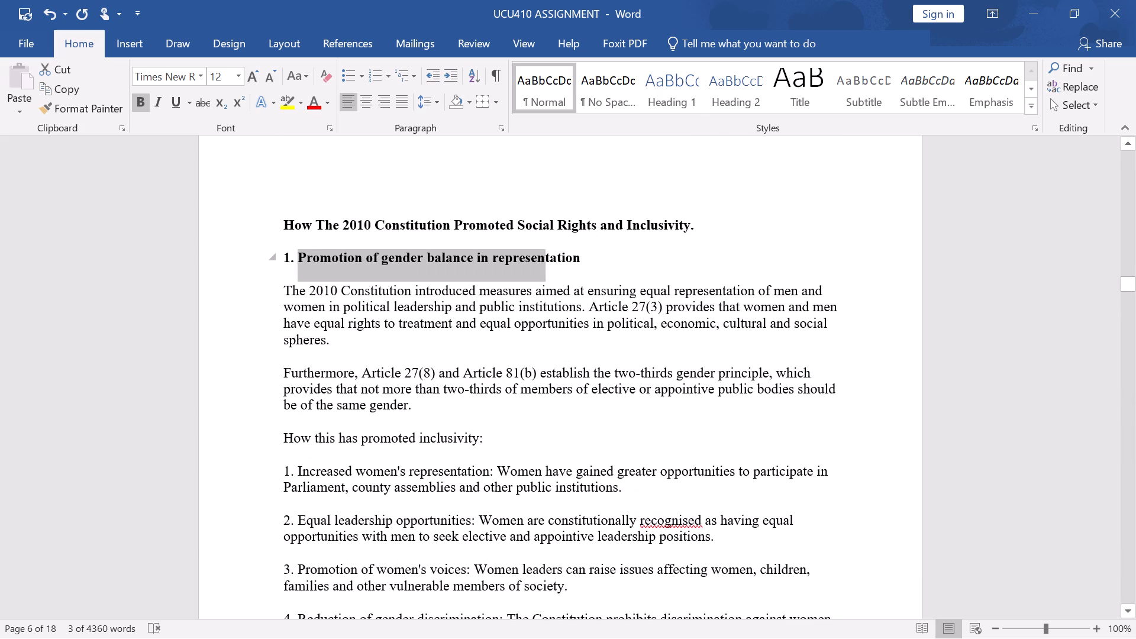
{"action": "left_click_drag", "start_coordinate": [538, 266], "coordinate": [580, 266]}
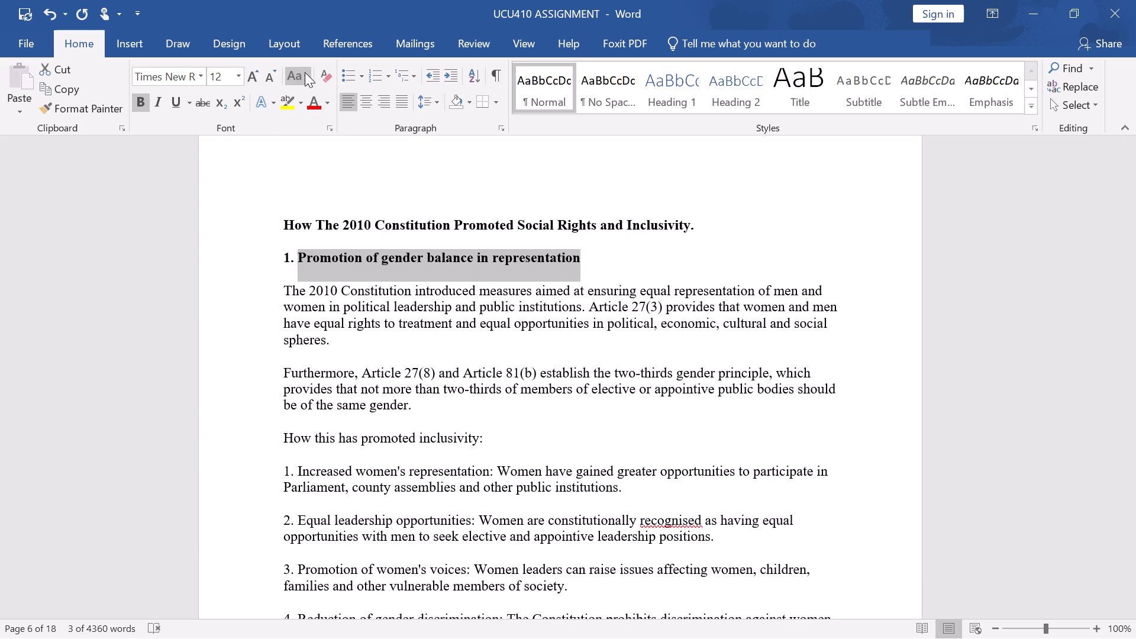
{"action": "left_click", "coordinate": [306, 71]}
{"action": "left_click", "coordinate": [328, 156]}
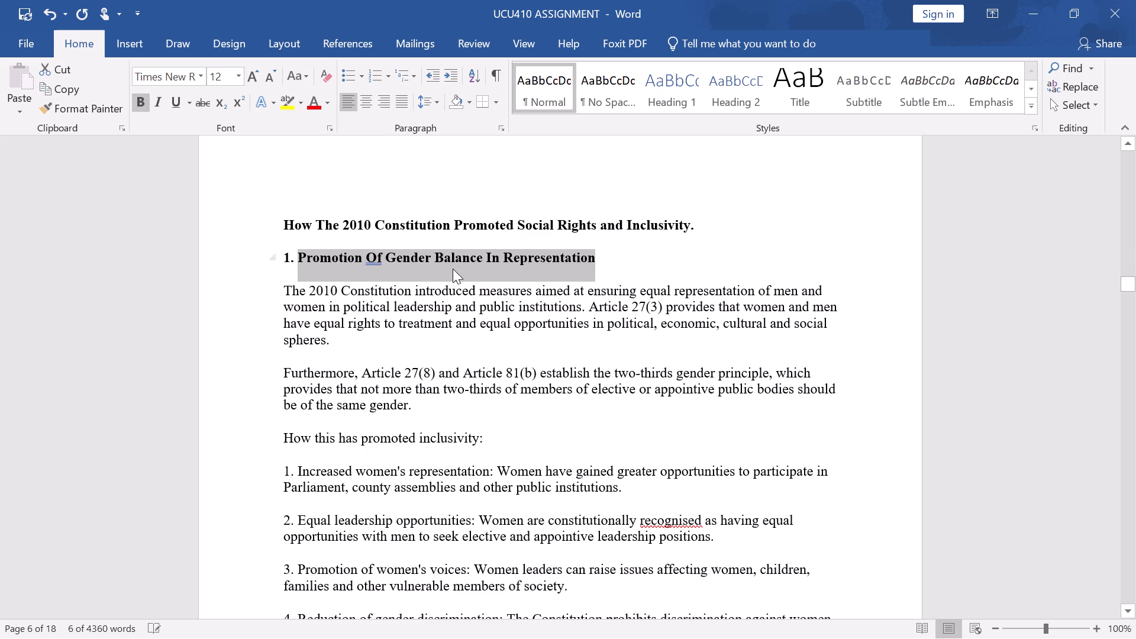
Review the social rights section from the gender balance points through the education and healthcare points and practical examples.
{"action": "scroll", "coordinate": [476, 289], "scroll_direction": "down", "scroll_amount": 4}
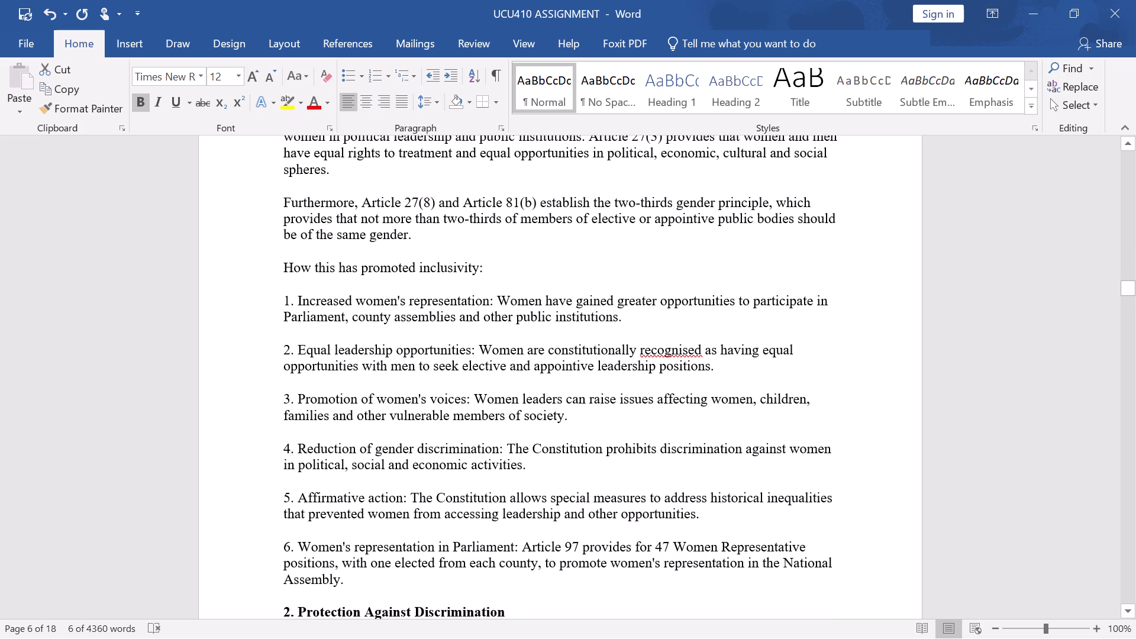
{"action": "scroll", "coordinate": [482, 241], "scroll_direction": "down", "scroll_amount": 6}
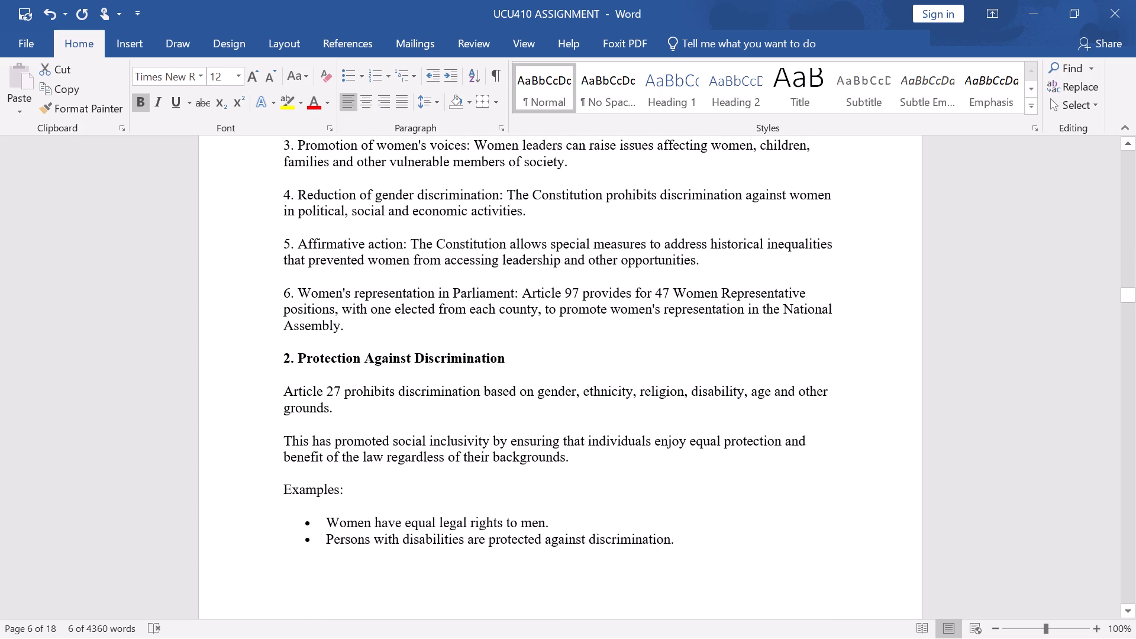
{"action": "scroll", "coordinate": [483, 239], "scroll_direction": "down", "scroll_amount": 7}
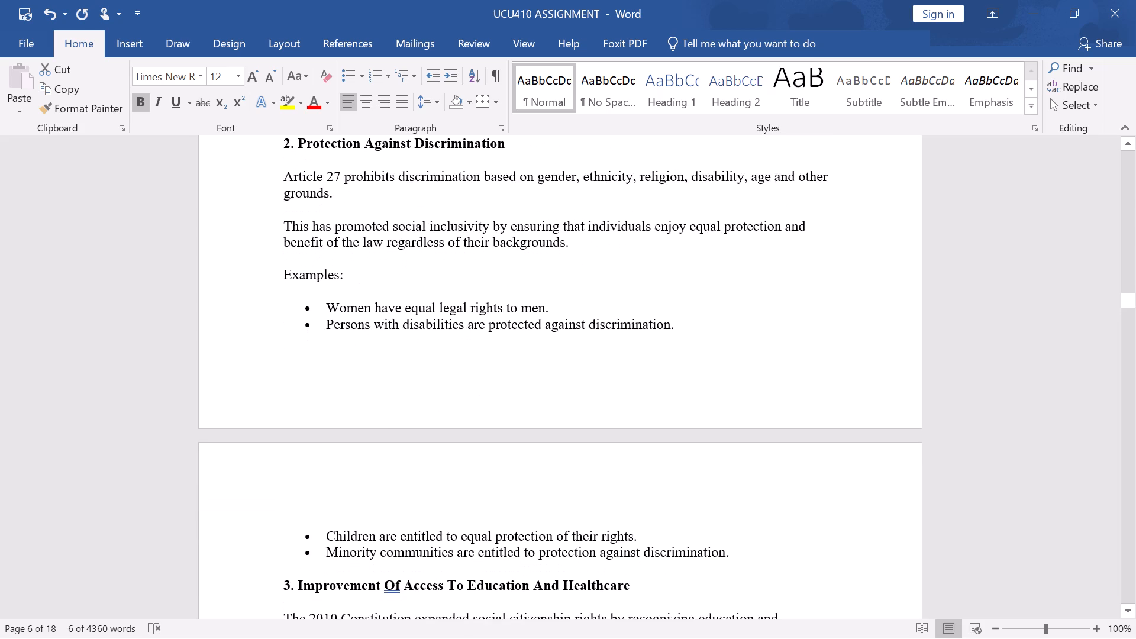
{"action": "scroll", "coordinate": [483, 235], "scroll_direction": "down", "scroll_amount": 8}
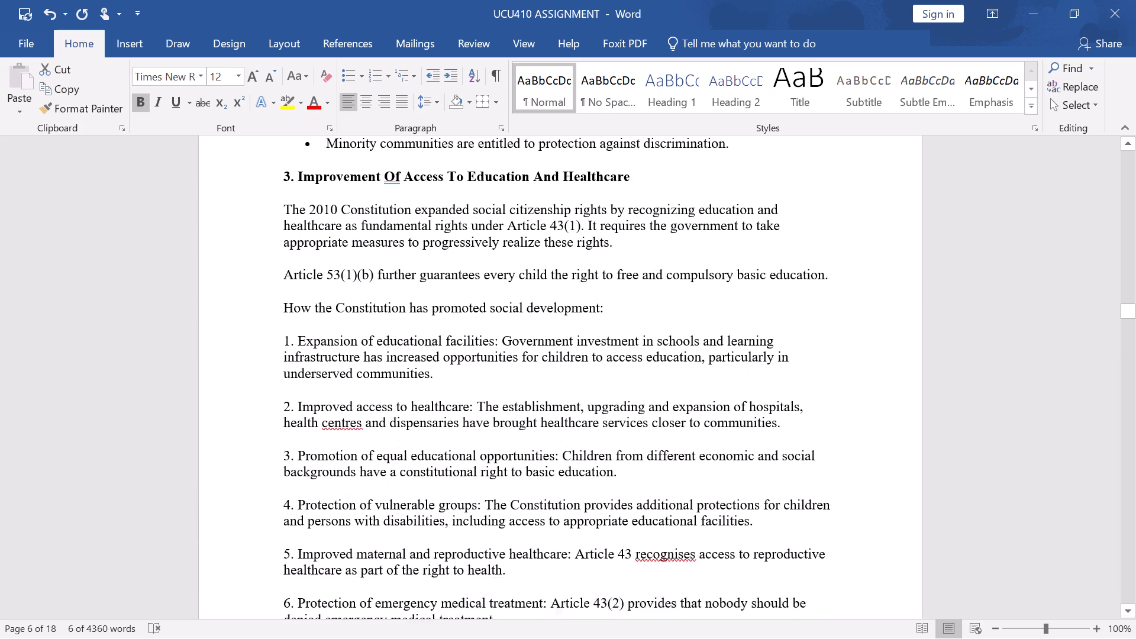
{"action": "scroll", "coordinate": [483, 235], "scroll_direction": "down", "scroll_amount": 2}
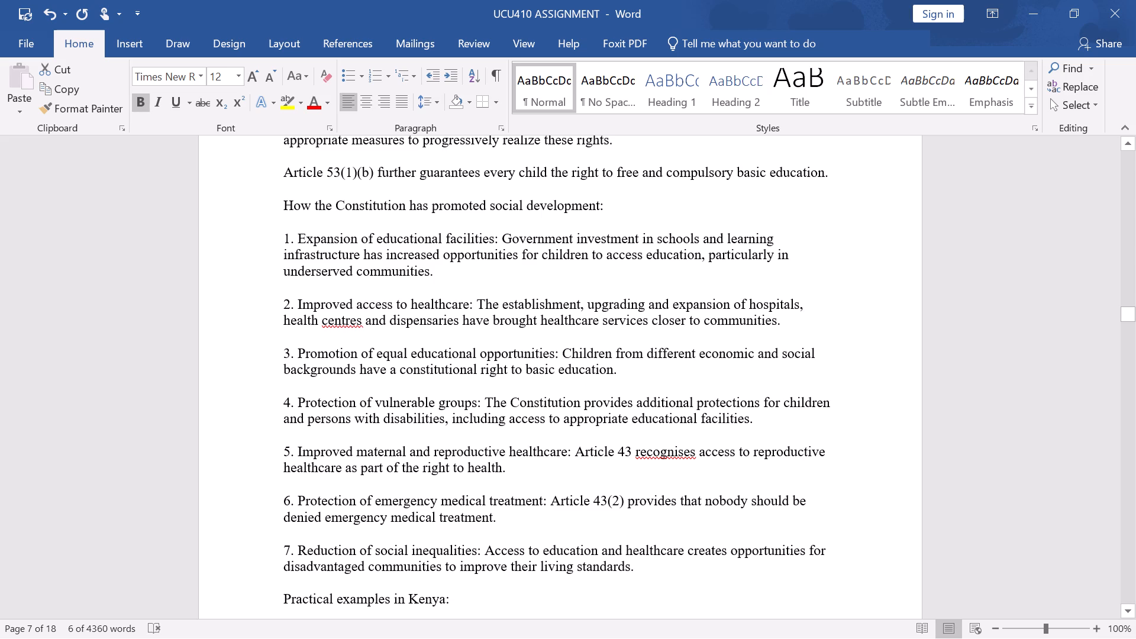
{"action": "scroll", "coordinate": [434, 376], "scroll_direction": "down", "scroll_amount": 3}
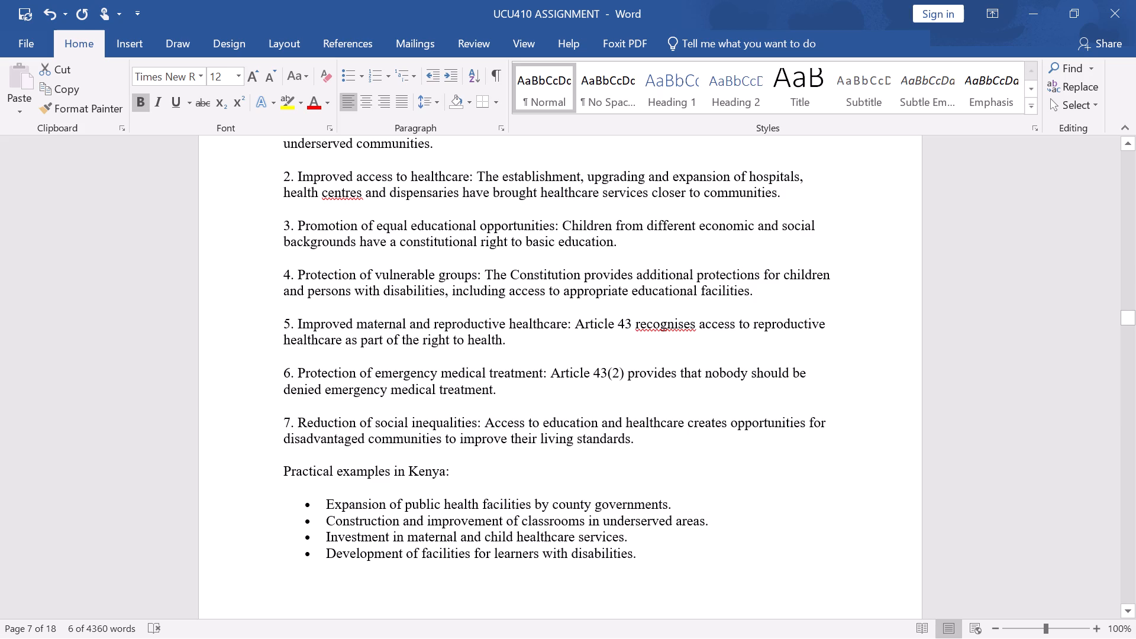
Delete point 5 on maternal and reproductive healthcare and point 6 on emergency medical treatment from the education and healthcare section.
{"action": "left_click_drag", "start_coordinate": [282, 321], "coordinate": [493, 363]}
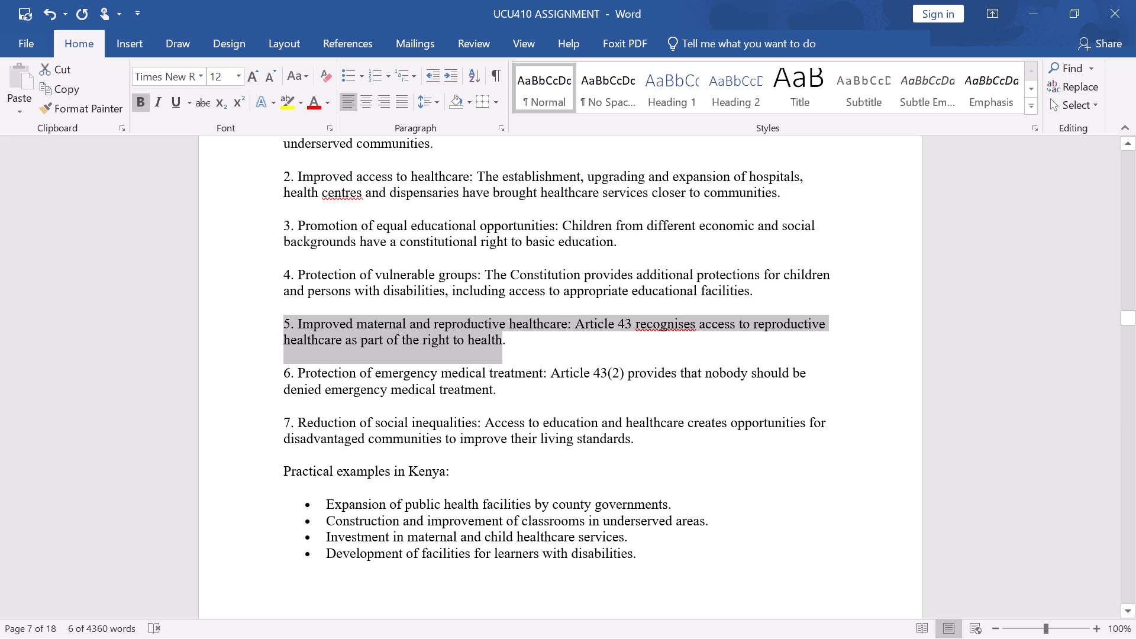
{"action": "left_click_drag", "start_coordinate": [493, 363], "coordinate": [502, 370]}
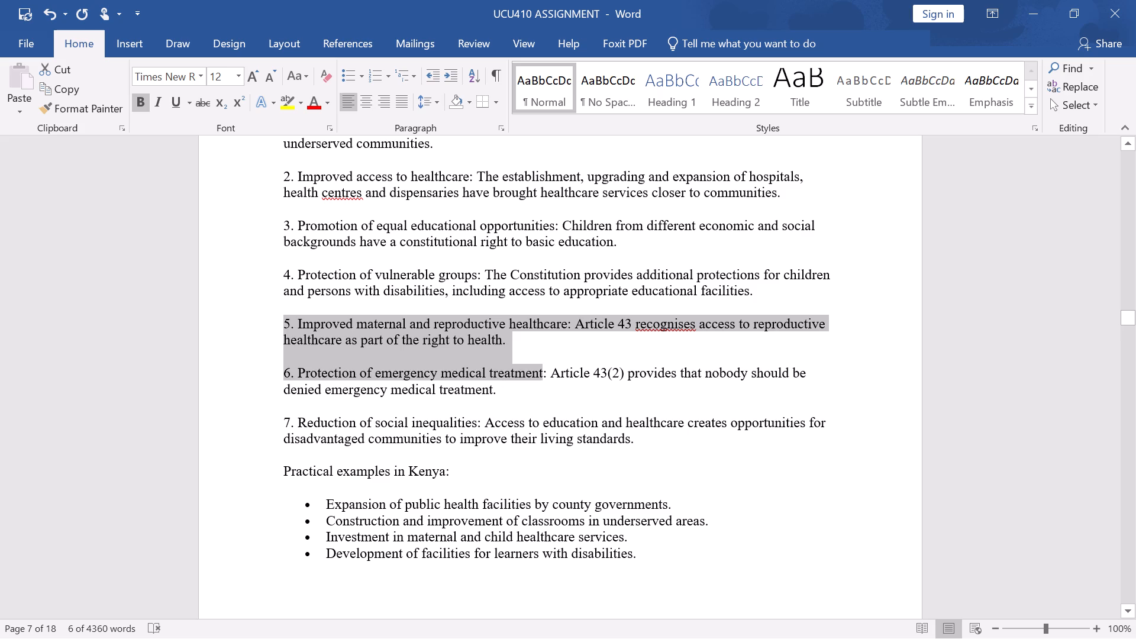
{"action": "left_click_drag", "start_coordinate": [502, 370], "coordinate": [508, 386]}
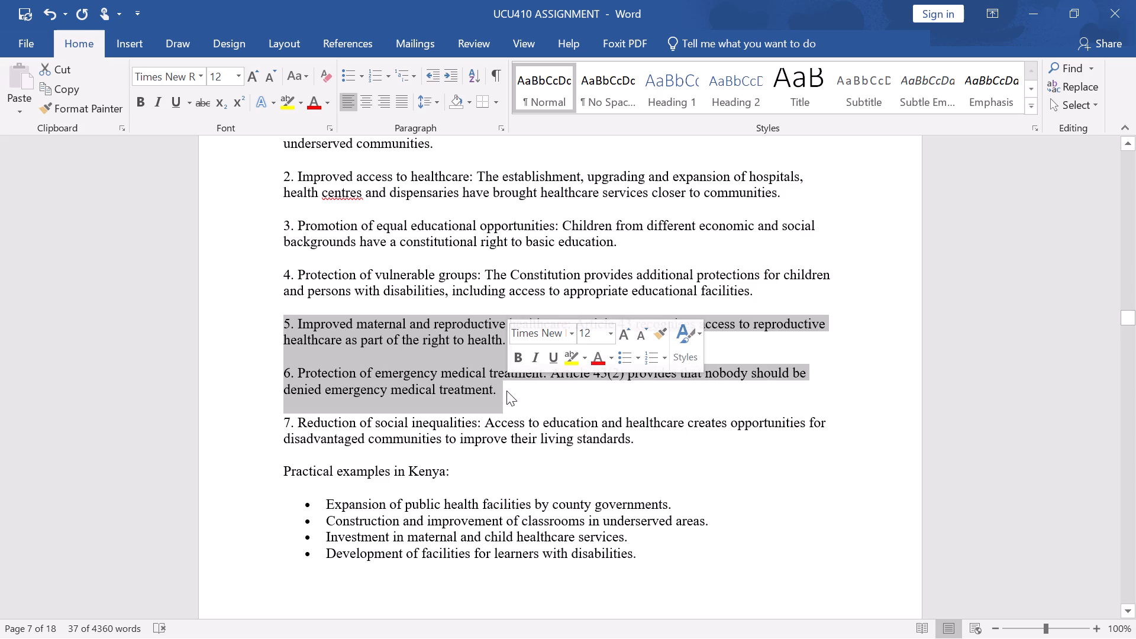
{"action": "key", "text": "BackSpace"}
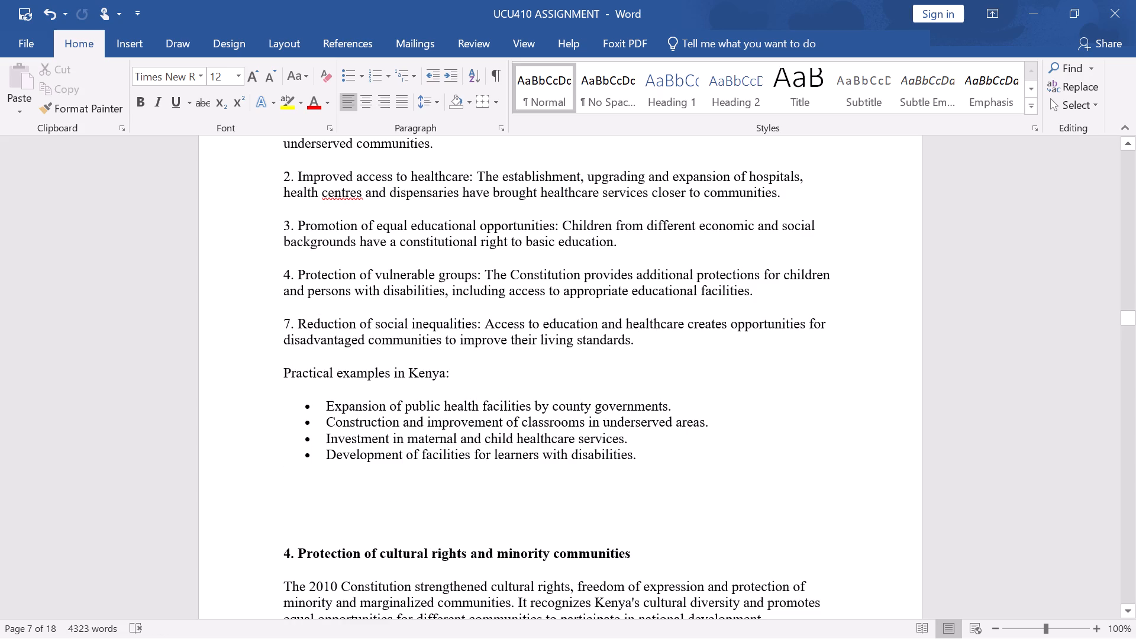
Renumber the "Reduction of social inequalities" point as 5.
{"action": "left_click", "coordinate": [290, 324]}
{"action": "key", "text": "BackSpace"}
{"action": "key", "text": "5"}
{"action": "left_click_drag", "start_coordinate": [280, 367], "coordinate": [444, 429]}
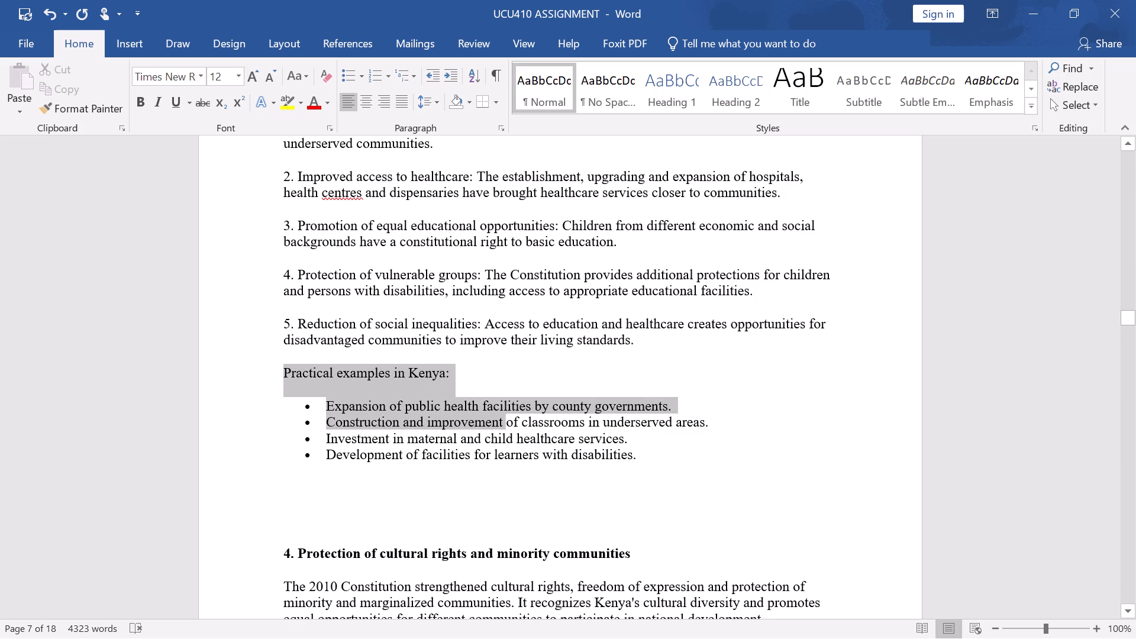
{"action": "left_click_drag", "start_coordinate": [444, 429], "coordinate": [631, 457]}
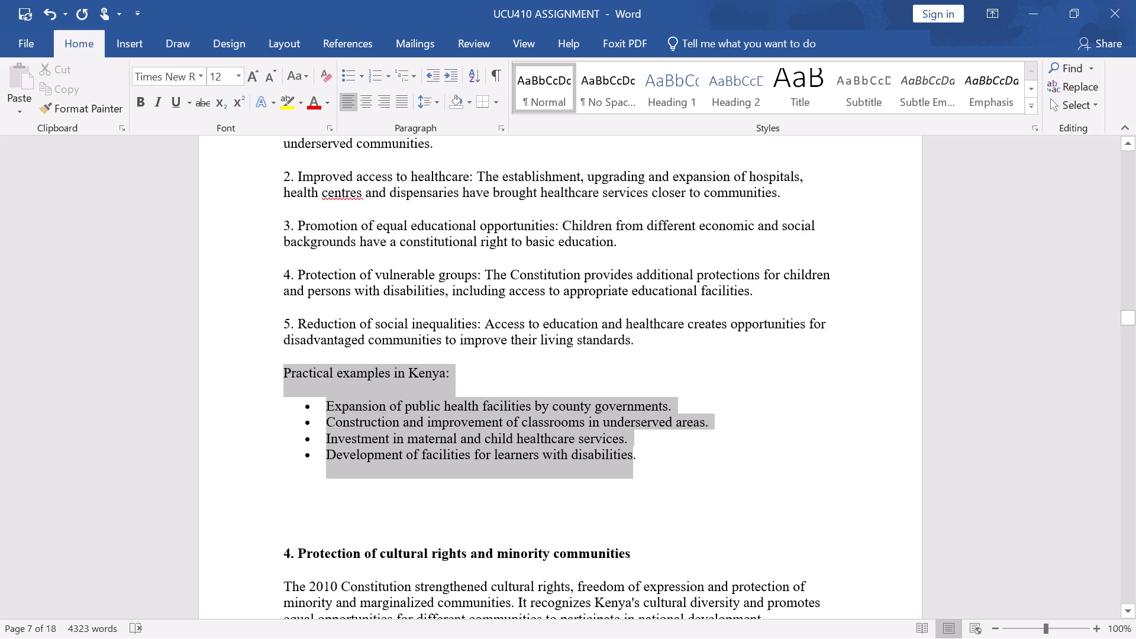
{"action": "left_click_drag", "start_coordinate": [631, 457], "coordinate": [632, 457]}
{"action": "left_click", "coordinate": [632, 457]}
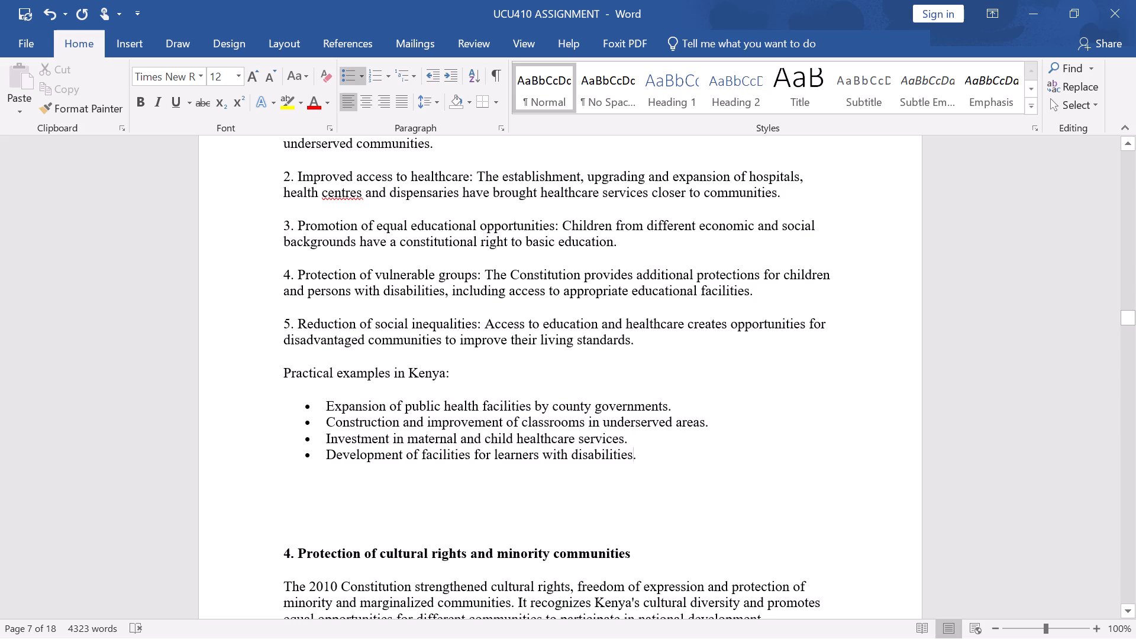
Delete the "Practical examples in Kenya" line with its four bullets and the leftover blank lines before the section 4 heading.
{"action": "scroll", "coordinate": [316, 421], "scroll_direction": "up", "scroll_amount": 2}
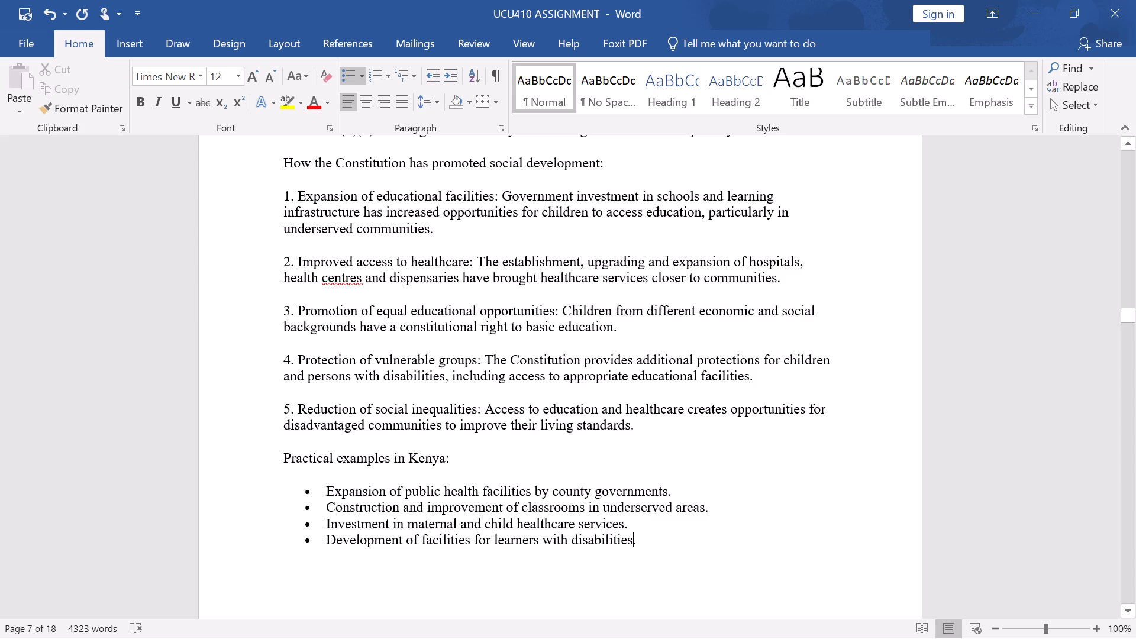
{"action": "left_click_drag", "start_coordinate": [277, 458], "coordinate": [469, 513]}
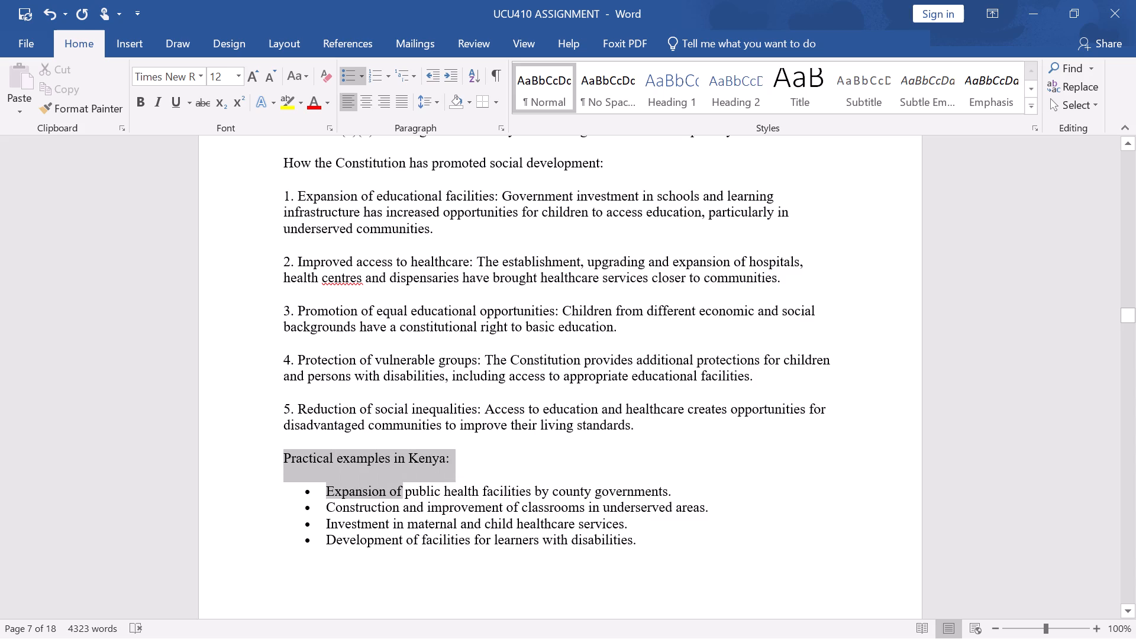
{"action": "left_click_drag", "start_coordinate": [469, 513], "coordinate": [642, 541]}
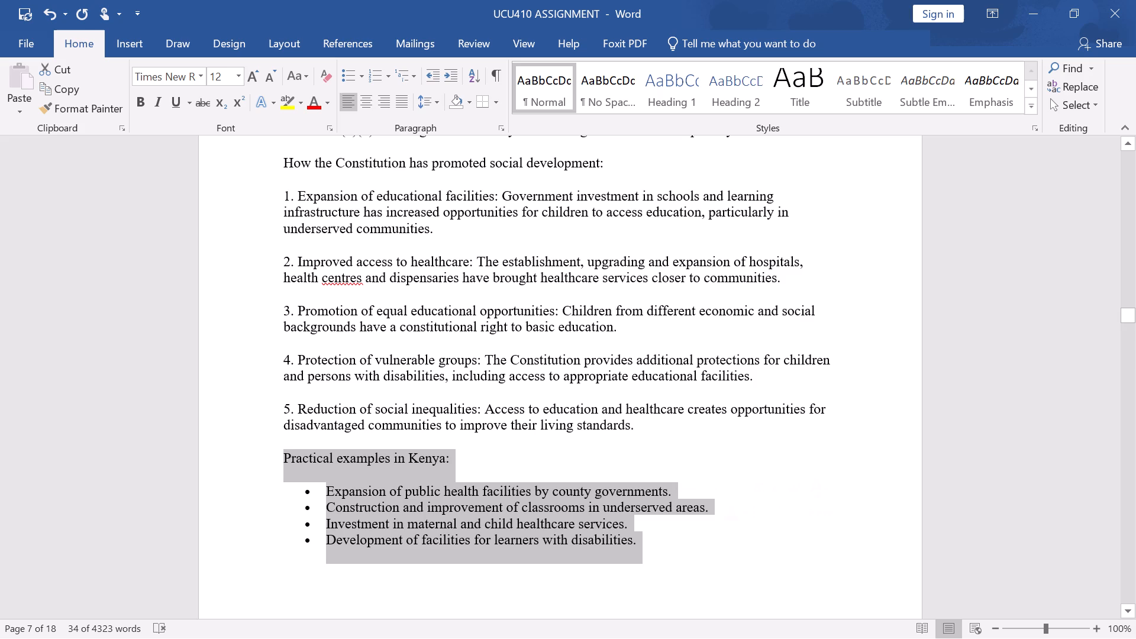
{"action": "key", "text": "BackSpace"}
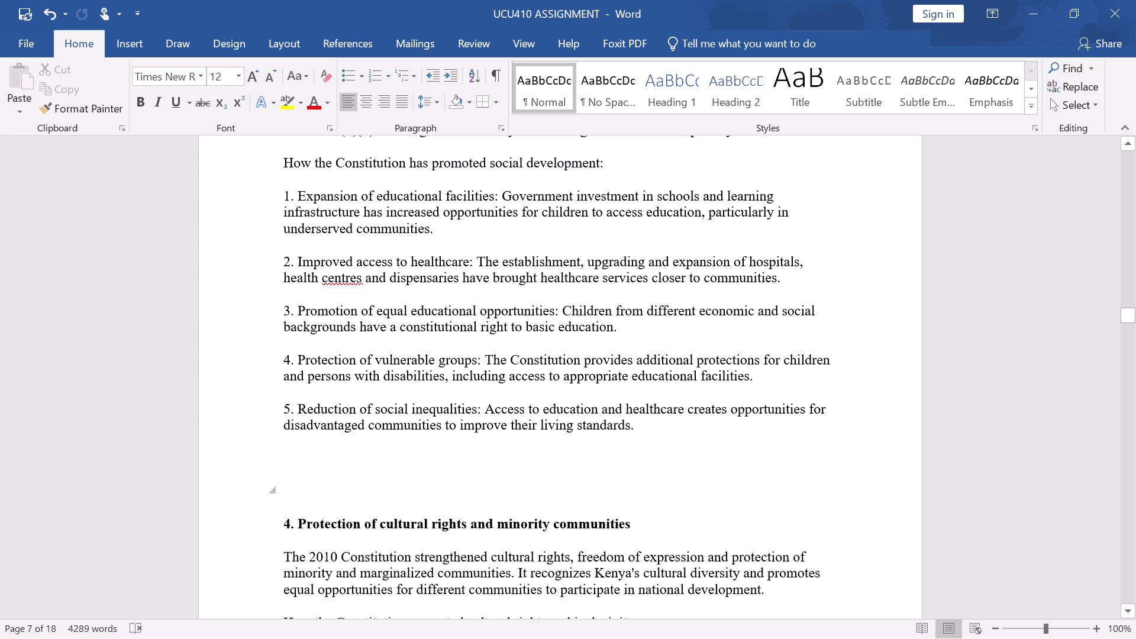
{"action": "scroll", "coordinate": [309, 494], "scroll_direction": "down", "scroll_amount": 3}
{"action": "left_click", "coordinate": [298, 379]}
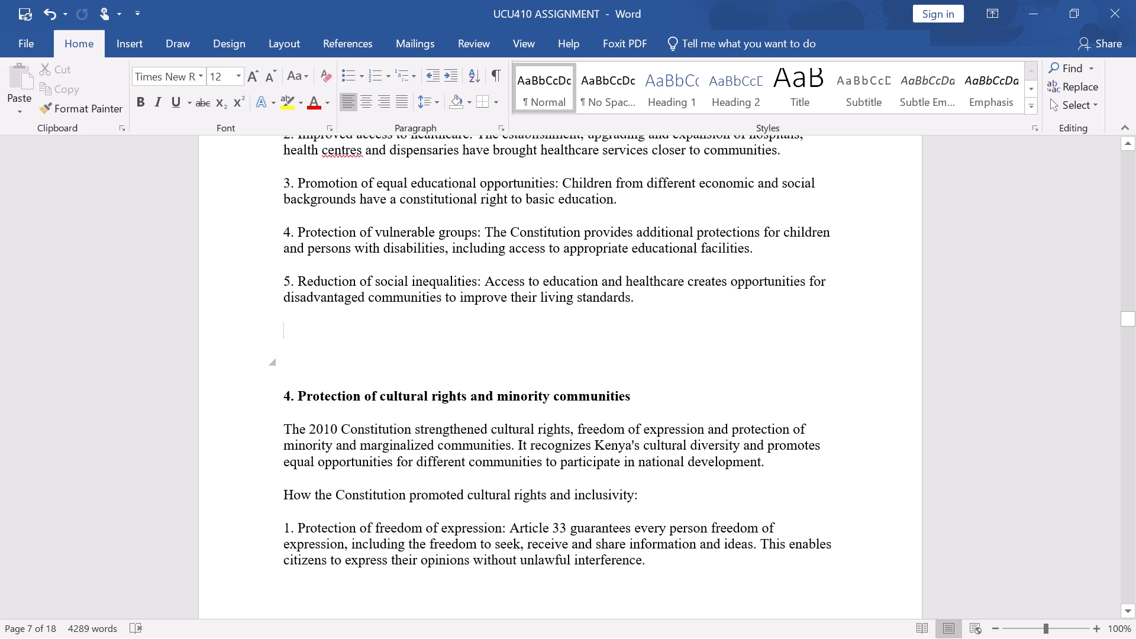
{"action": "key", "text": "BackSpace"}
{"action": "key", "text": "BackSpace"}
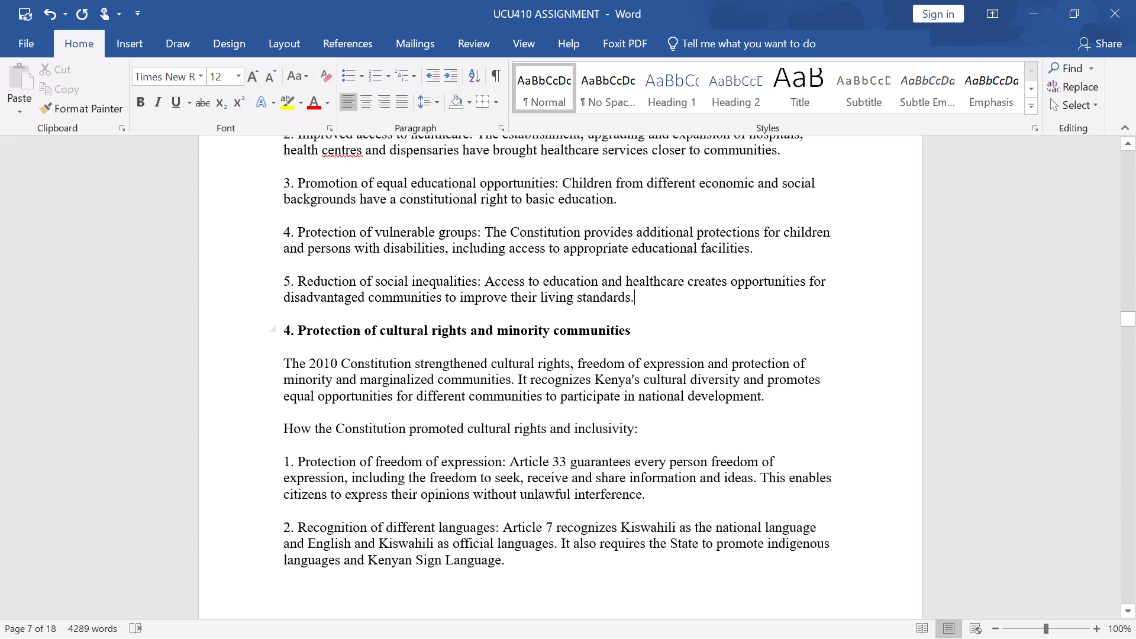
Change the heading "4. Protection of cultural rights and minority communities" to Capitalize Each Word case.
{"action": "left_click_drag", "start_coordinate": [298, 324], "coordinate": [485, 341]}
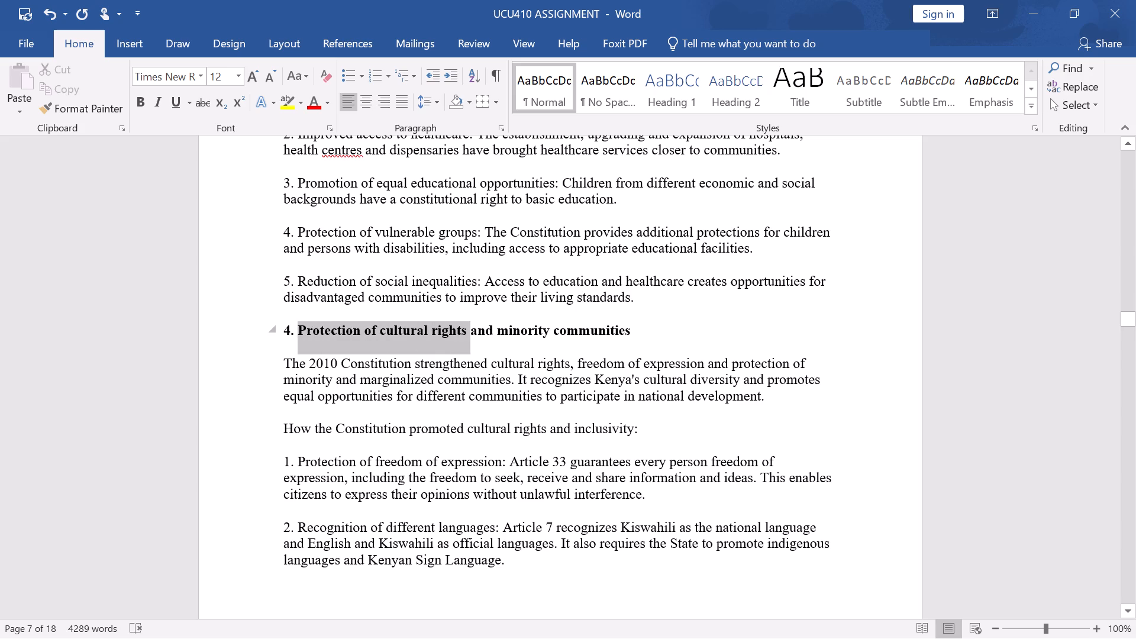
{"action": "left_click_drag", "start_coordinate": [485, 341], "coordinate": [622, 337]}
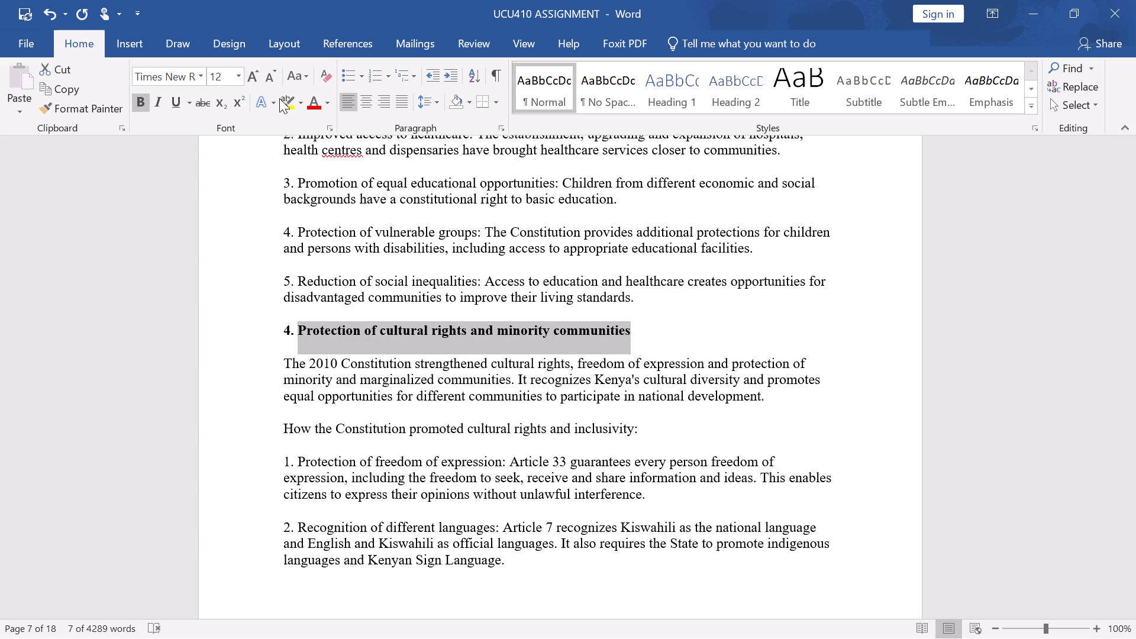
{"action": "left_click", "coordinate": [307, 78]}
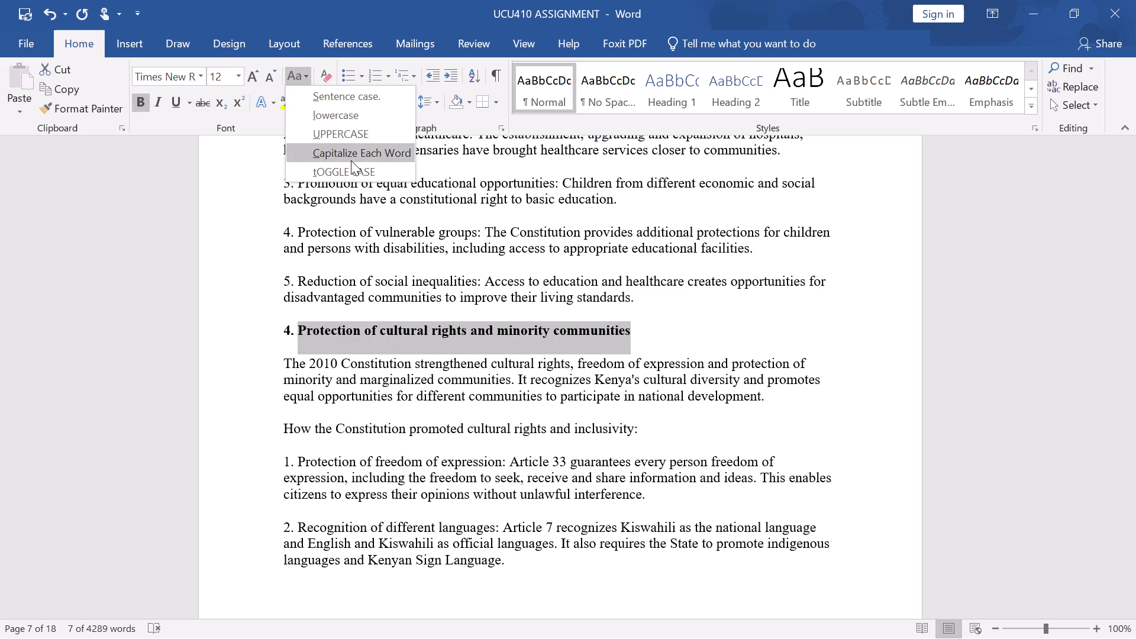
{"action": "left_click", "coordinate": [356, 150]}
{"action": "left_click", "coordinate": [456, 344]}
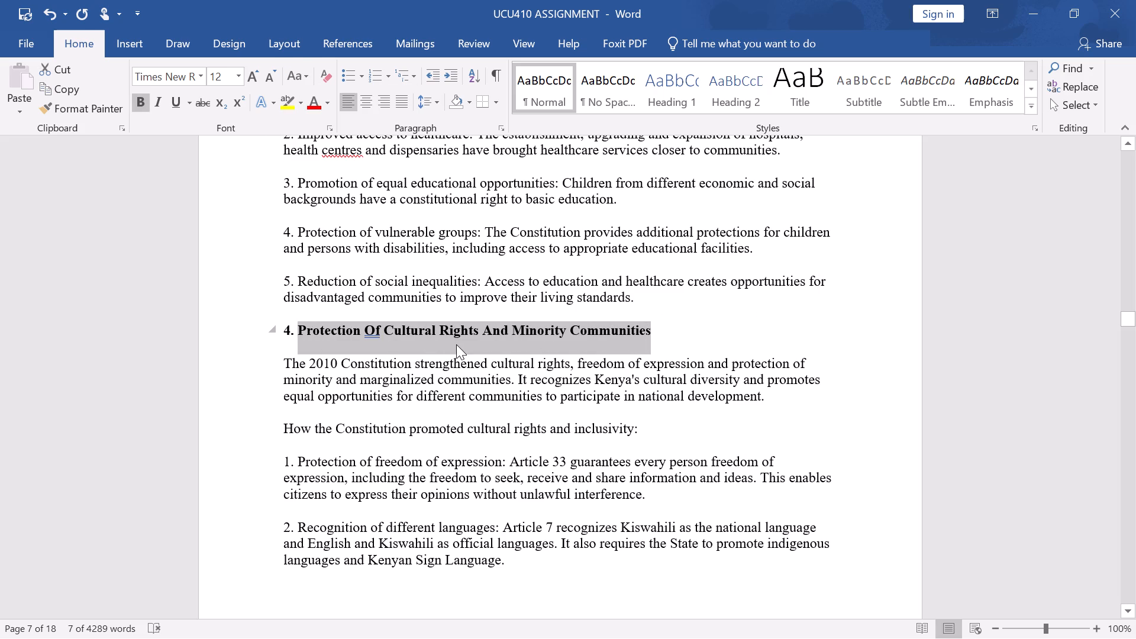
Review the cultural rights and minority communities section, from its introduction through its numbered points on inclusivity.
{"action": "scroll", "coordinate": [631, 356], "scroll_direction": "down", "scroll_amount": 2}
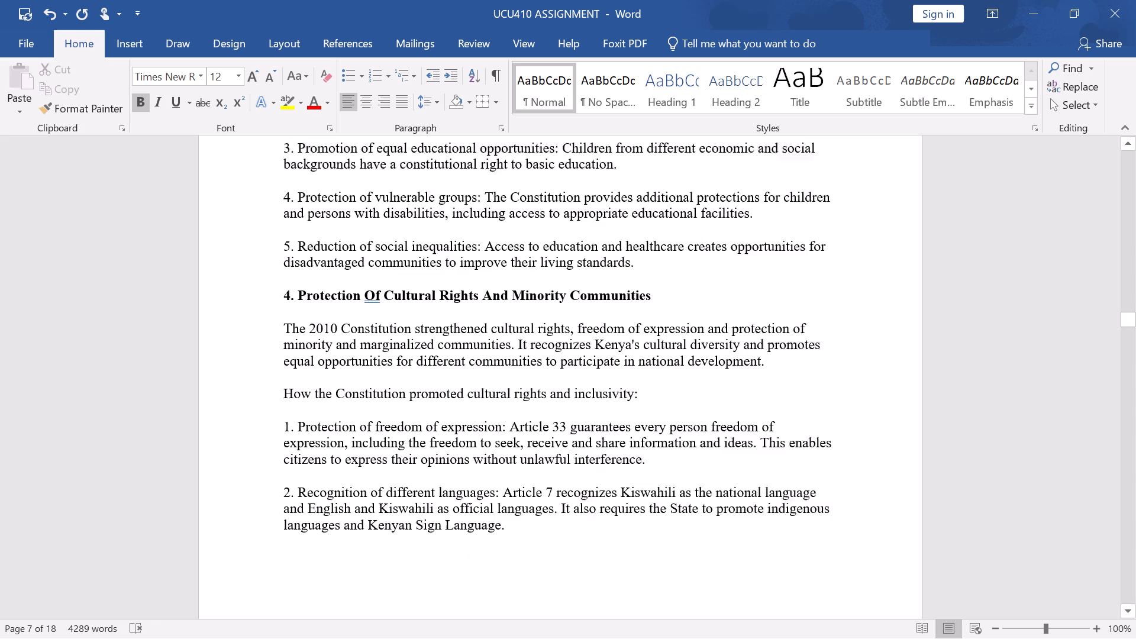
{"action": "scroll", "coordinate": [634, 324], "scroll_direction": "down", "scroll_amount": 2}
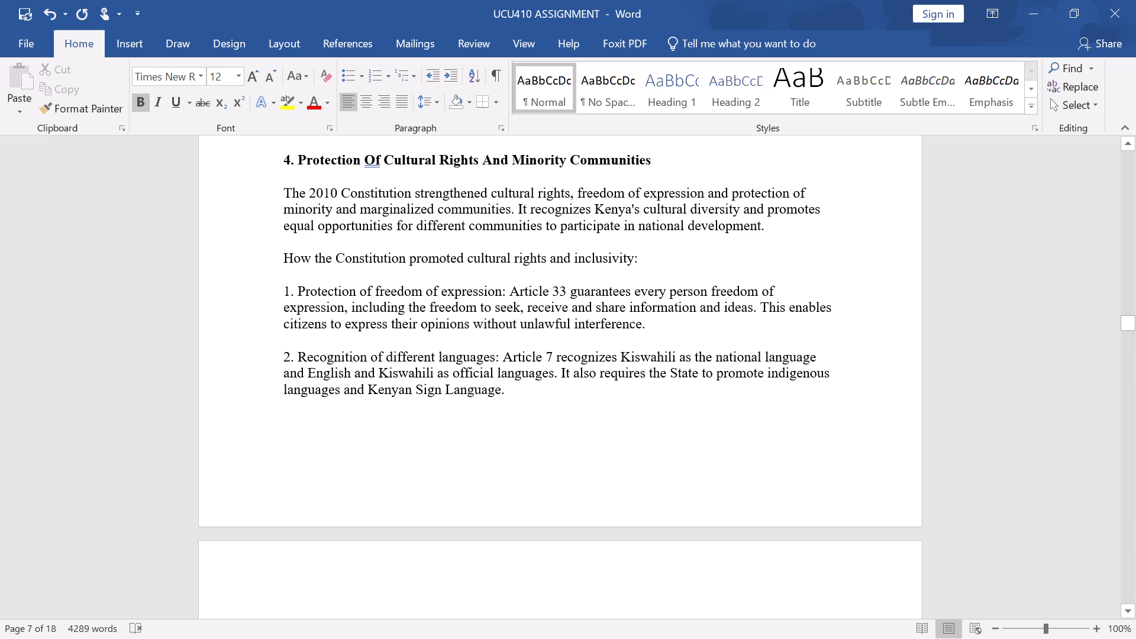
{"action": "scroll", "coordinate": [321, 331], "scroll_direction": "down", "scroll_amount": 1}
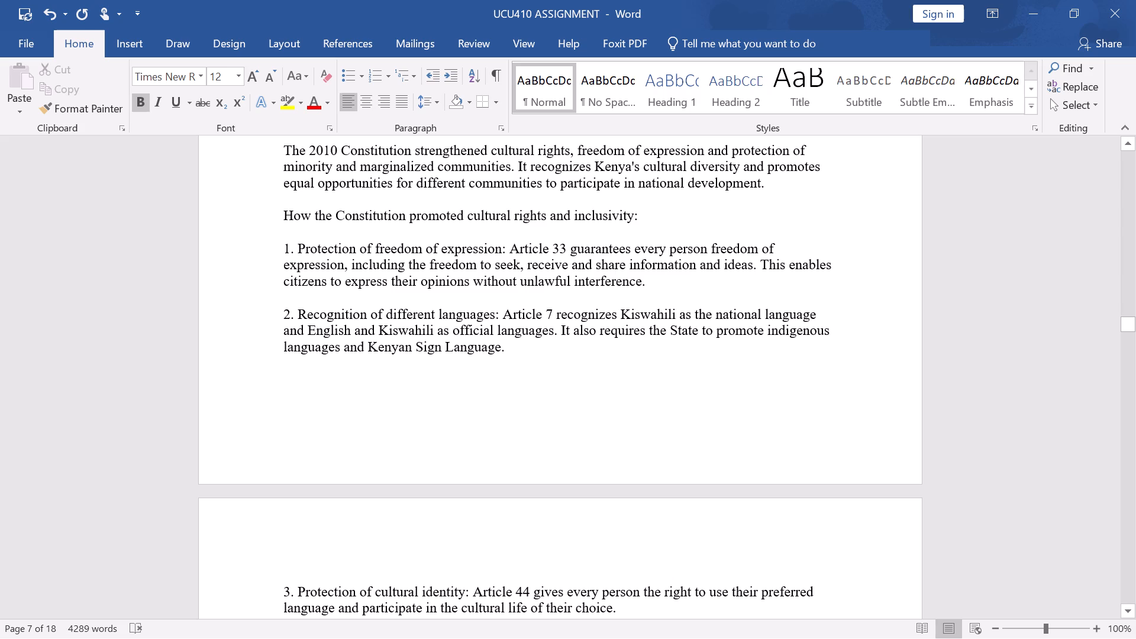
{"action": "scroll", "coordinate": [529, 343], "scroll_direction": "down", "scroll_amount": 4}
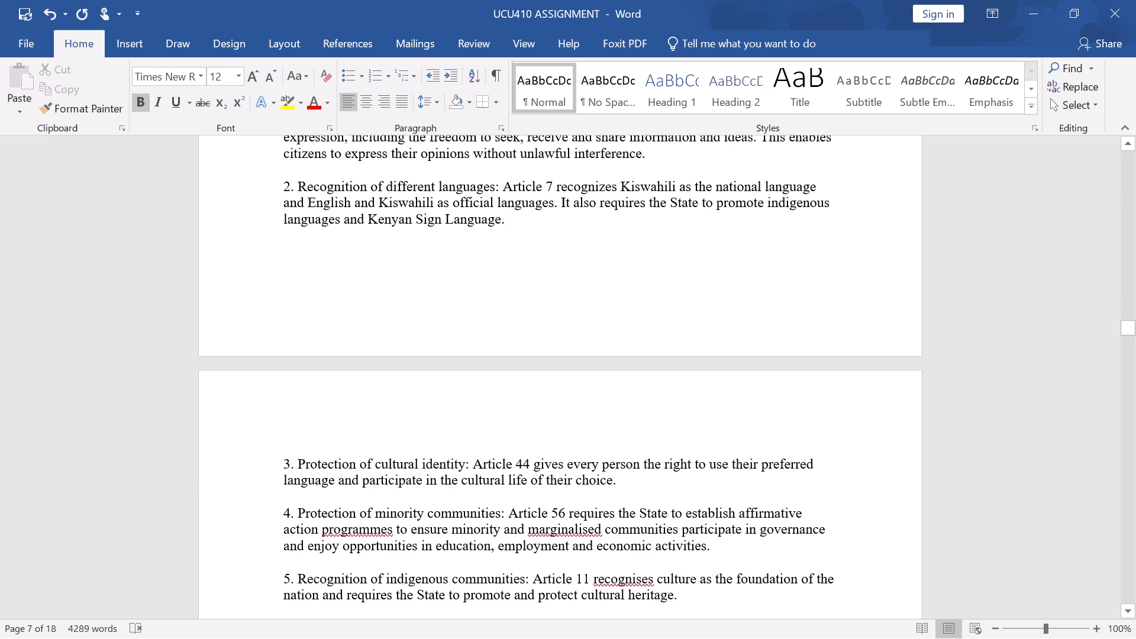
{"action": "scroll", "coordinate": [531, 337], "scroll_direction": "down", "scroll_amount": 2}
{"action": "scroll", "coordinate": [532, 328], "scroll_direction": "up", "scroll_amount": 4}
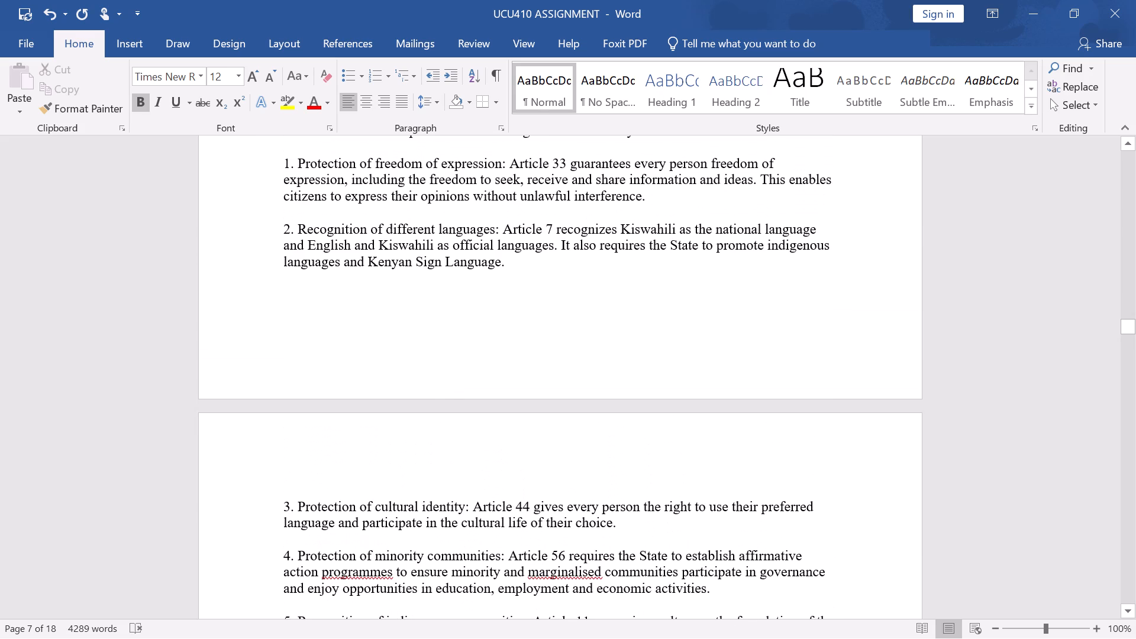
{"action": "scroll", "coordinate": [532, 327], "scroll_direction": "down", "scroll_amount": 2}
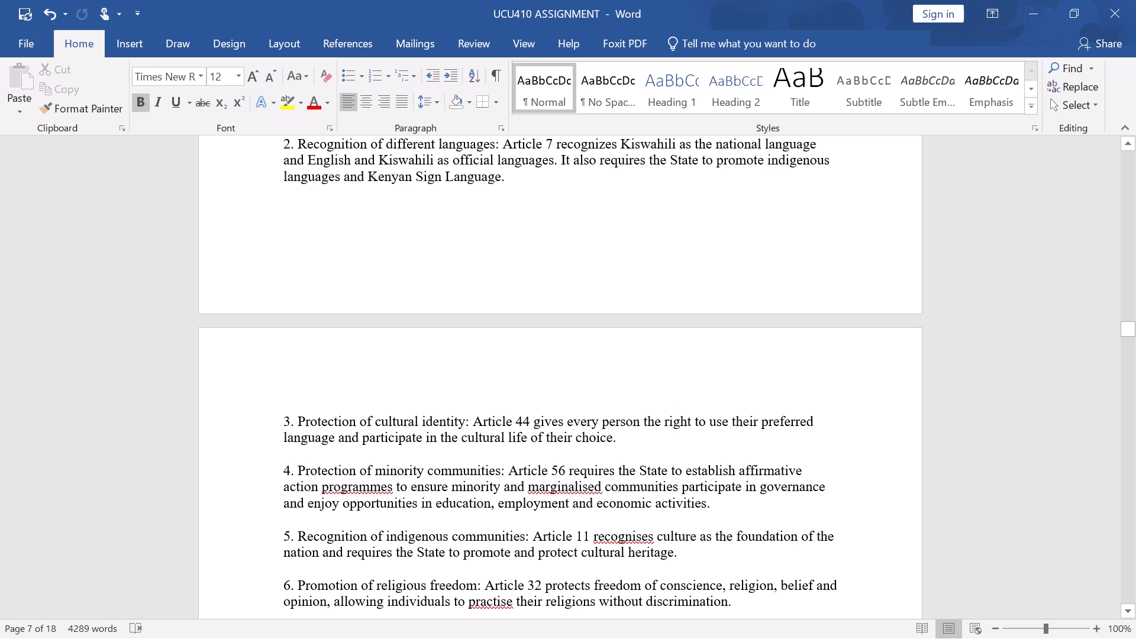
{"action": "scroll", "coordinate": [413, 514], "scroll_direction": "down", "scroll_amount": 3}
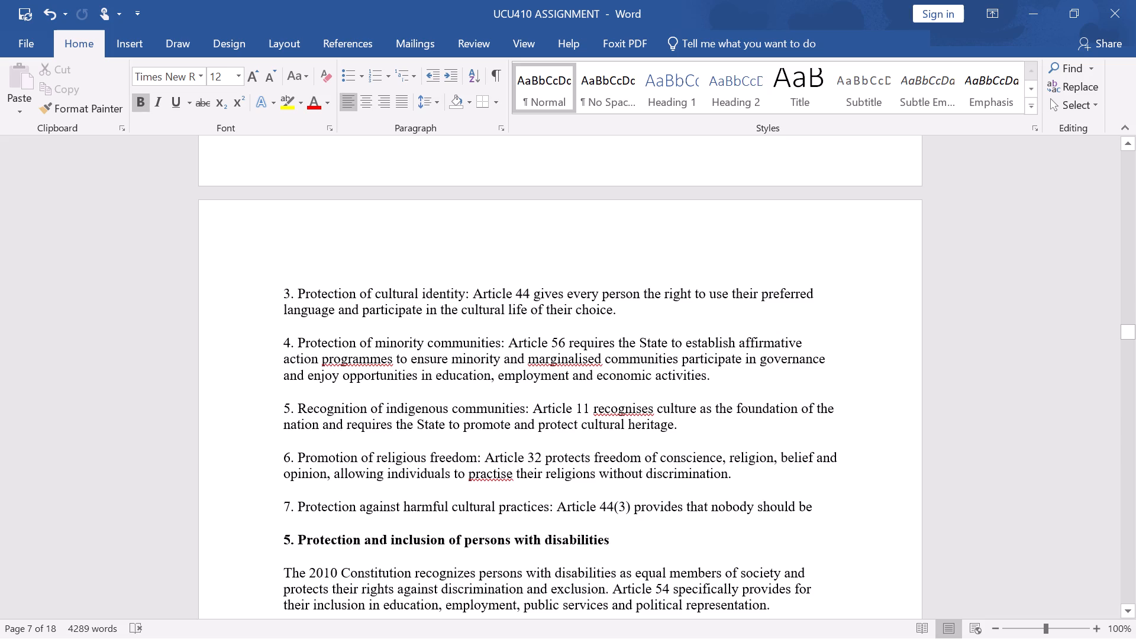
Delete the incomplete point 7 on protection against harmful cultural practices from the cultural rights section.
{"action": "left_click_drag", "start_coordinate": [282, 503], "coordinate": [421, 505]}
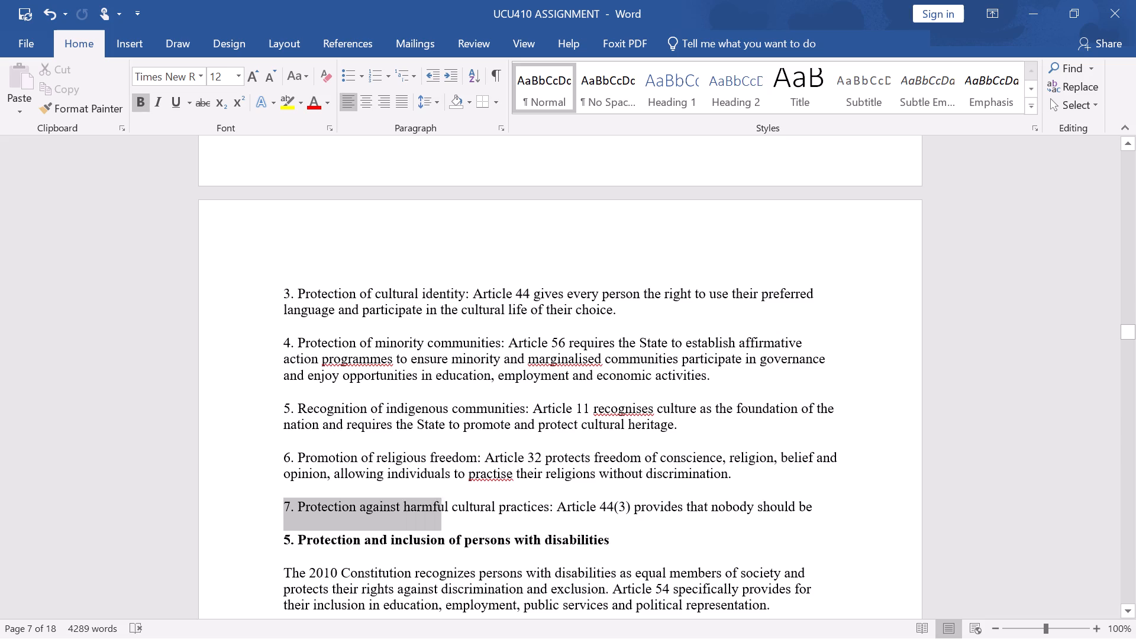
{"action": "left_click_drag", "start_coordinate": [421, 505], "coordinate": [827, 505]}
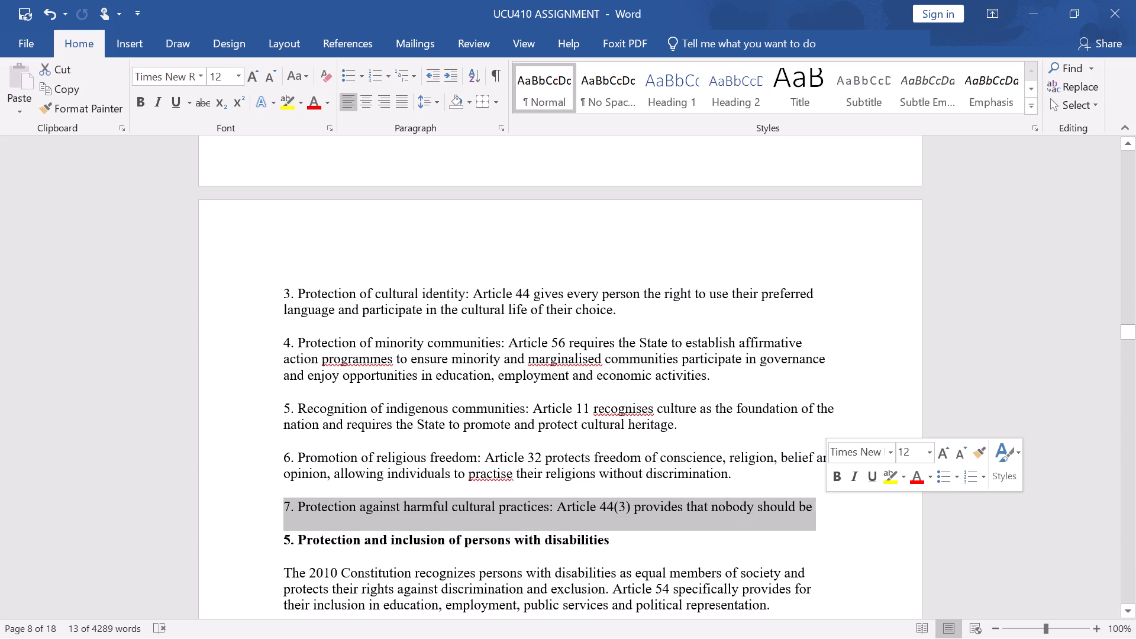
{"action": "key", "text": "BackSpace"}
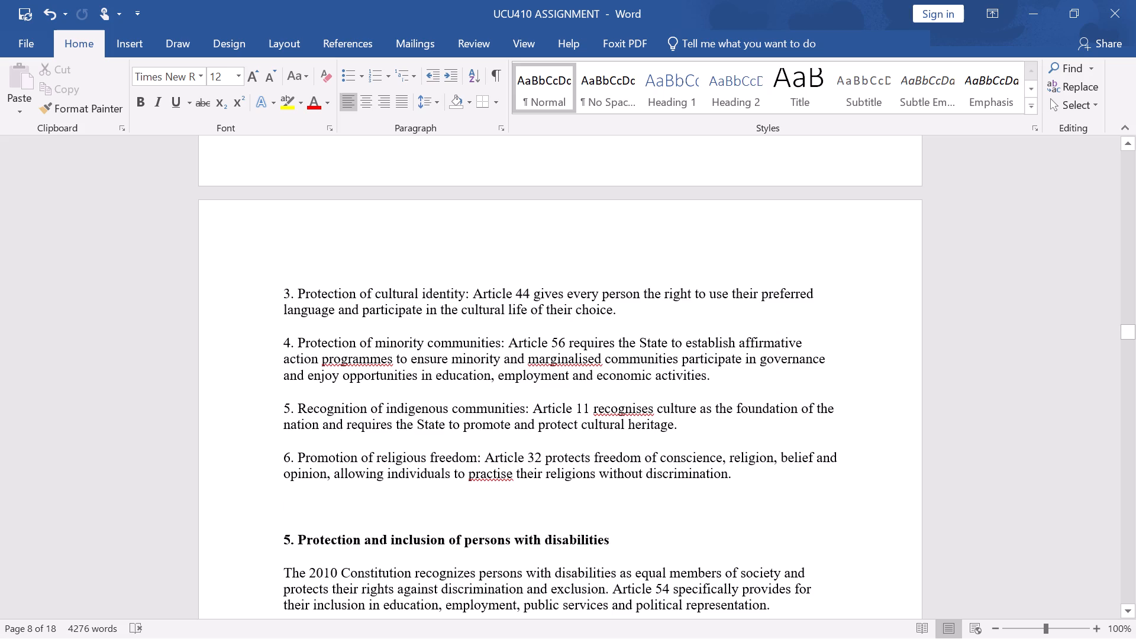
Delete point 5 on recognition of indigenous communities from the cultural rights section and close the gap after point 4.
{"action": "scroll", "coordinate": [294, 415], "scroll_direction": "up", "scroll_amount": 3}
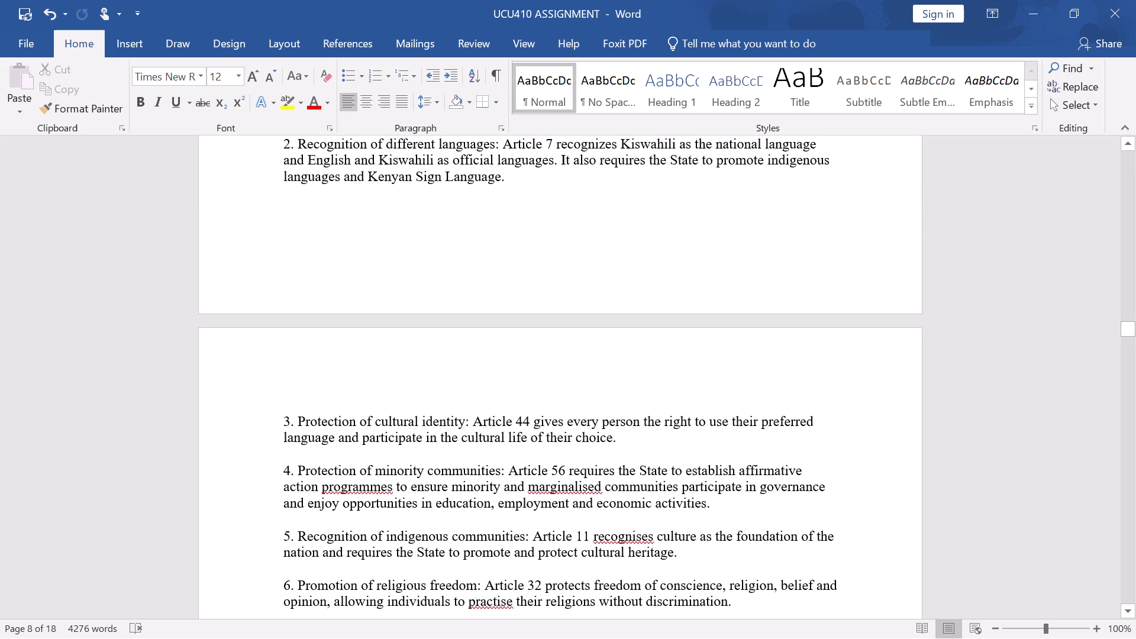
{"action": "scroll", "coordinate": [294, 415], "scroll_direction": "up", "scroll_amount": 2}
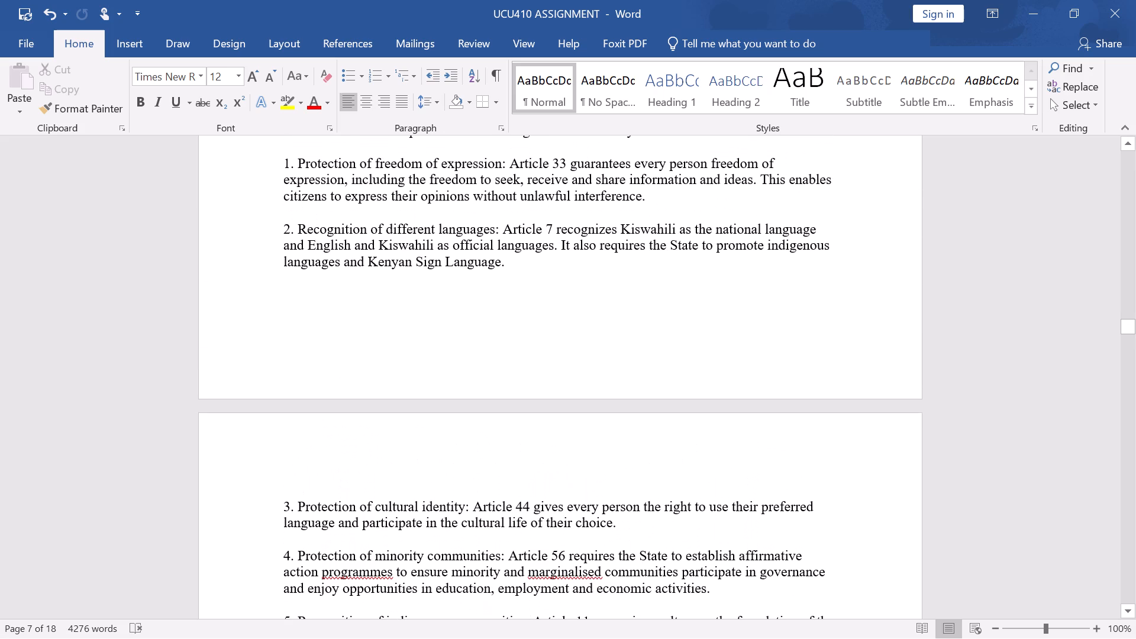
{"action": "scroll", "coordinate": [294, 415], "scroll_direction": "down", "scroll_amount": 5}
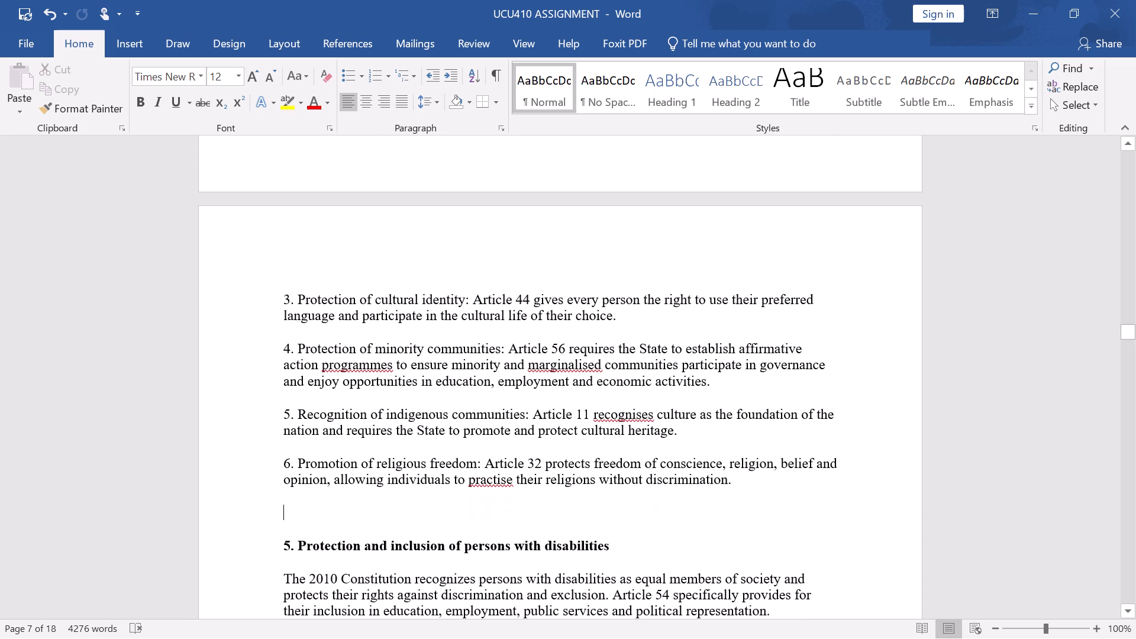
{"action": "scroll", "coordinate": [296, 409], "scroll_direction": "down", "scroll_amount": 1}
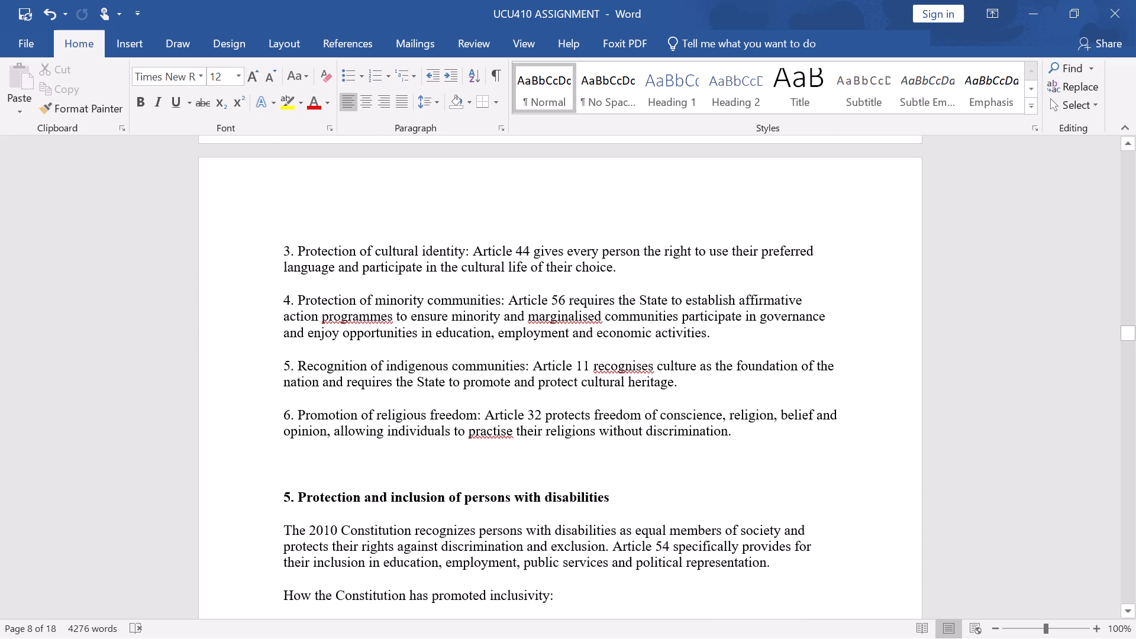
{"action": "left_click_drag", "start_coordinate": [283, 364], "coordinate": [642, 376]}
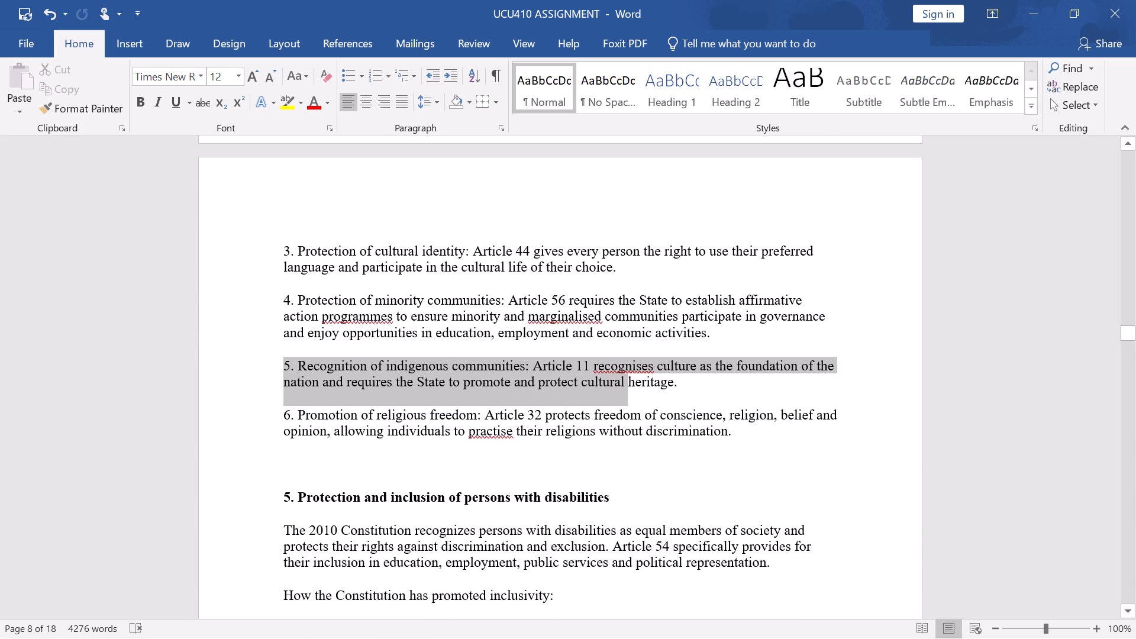
{"action": "left_click_drag", "start_coordinate": [642, 376], "coordinate": [674, 382]}
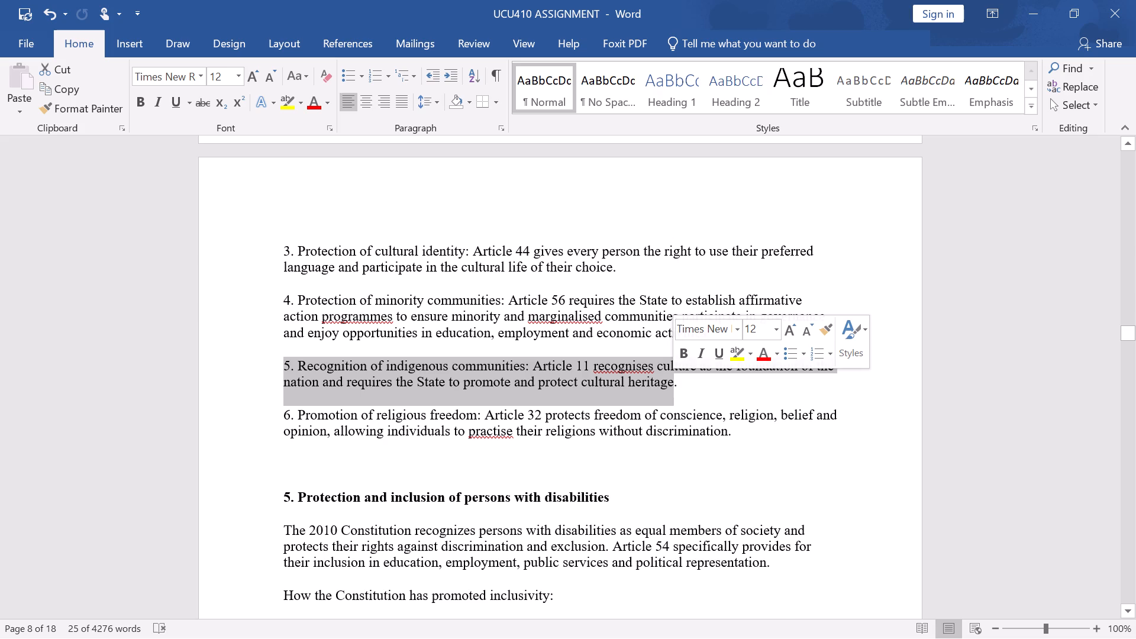
{"action": "key", "text": "BackSpace"}
{"action": "left_click", "coordinate": [310, 370]}
{"action": "key", "text": "BackSpace"}
{"action": "key", "text": "BackSpace"}
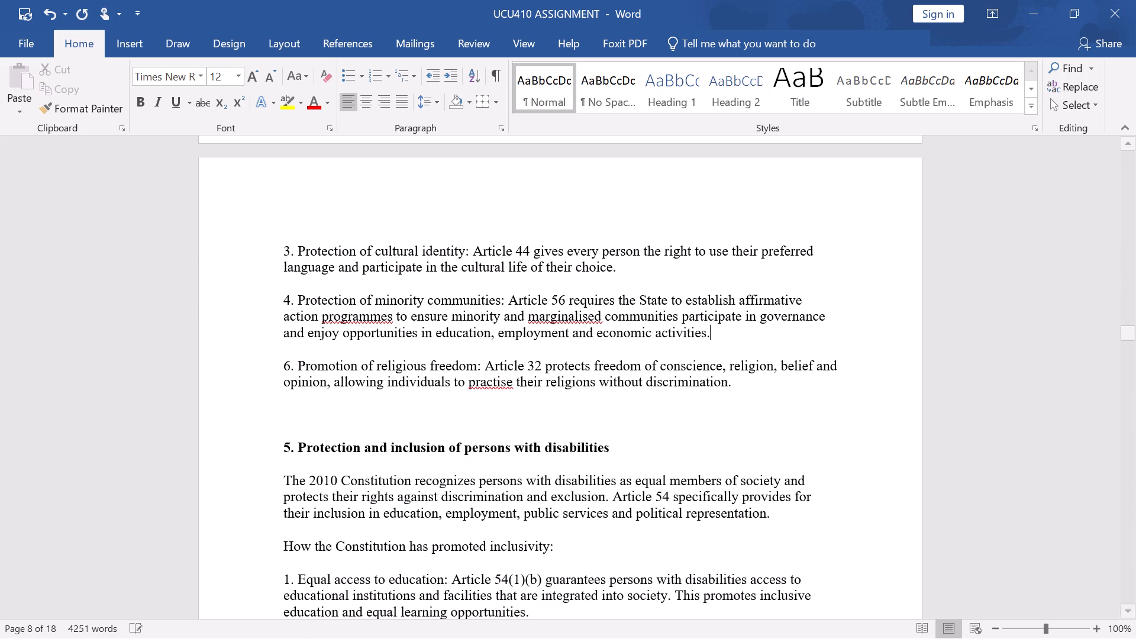
{"action": "key", "text": "BackSpace"}
Renumber the "Promotion of religious freedom" point as 5.
{"action": "left_click", "coordinate": [298, 361]}
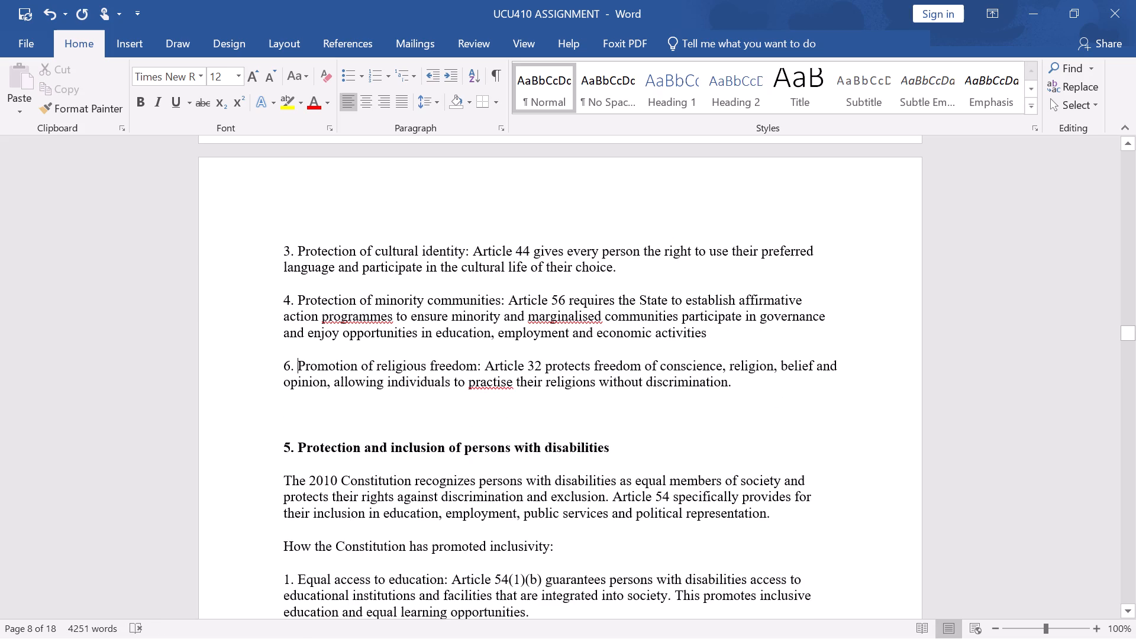
{"action": "left_click", "coordinate": [289, 364]}
{"action": "key", "text": "BackSpace"}
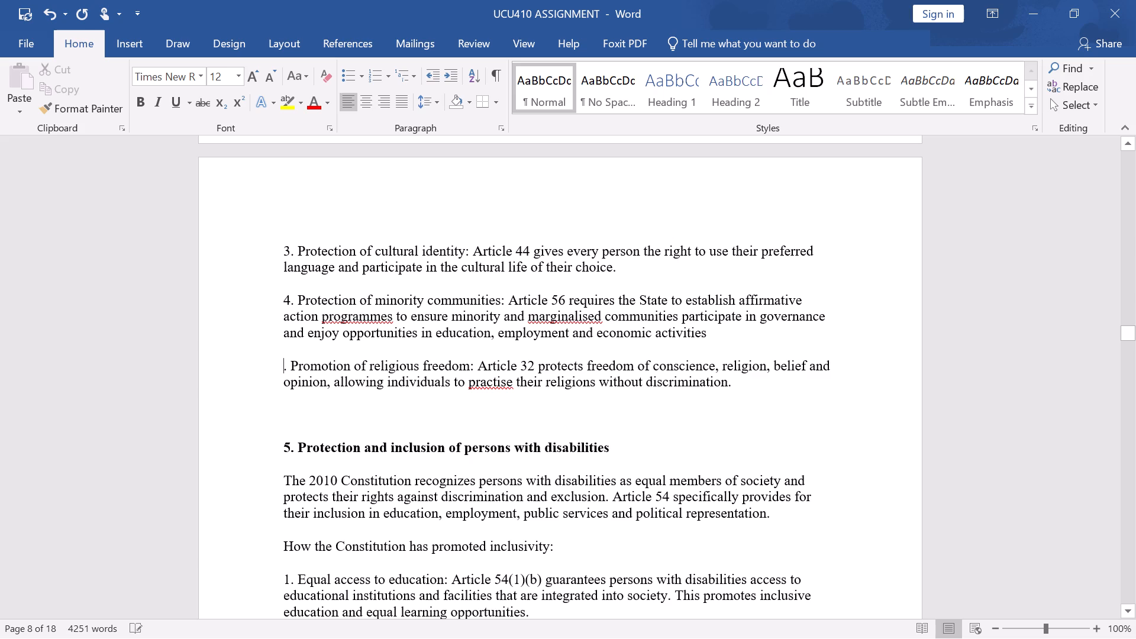
{"action": "key", "text": "5"}
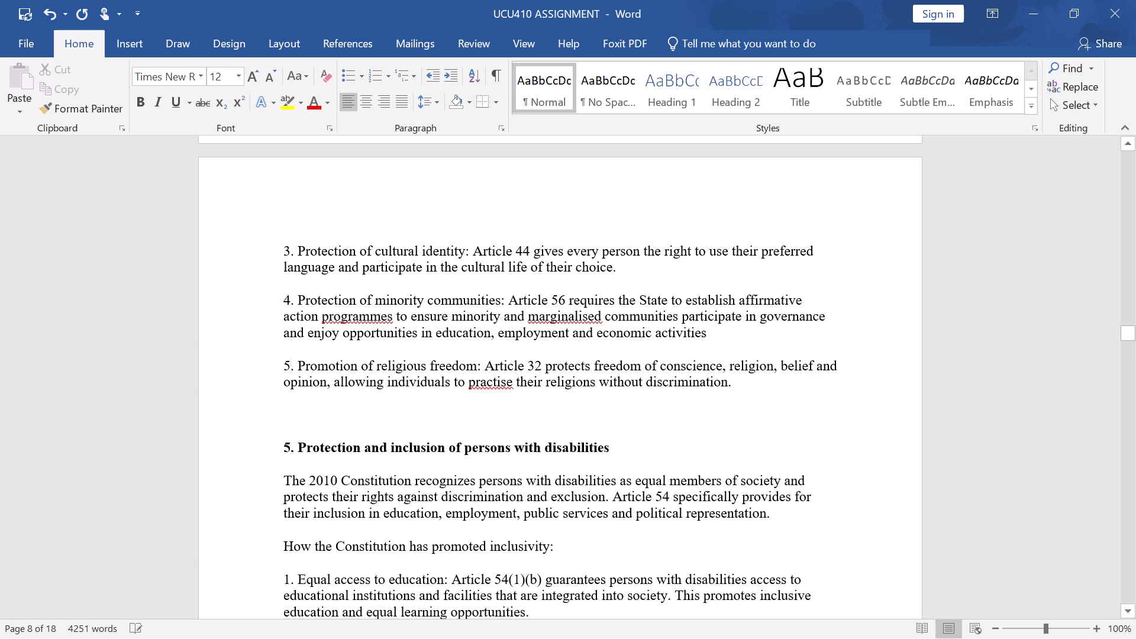
{"action": "scroll", "coordinate": [411, 404], "scroll_direction": "down", "scroll_amount": 3}
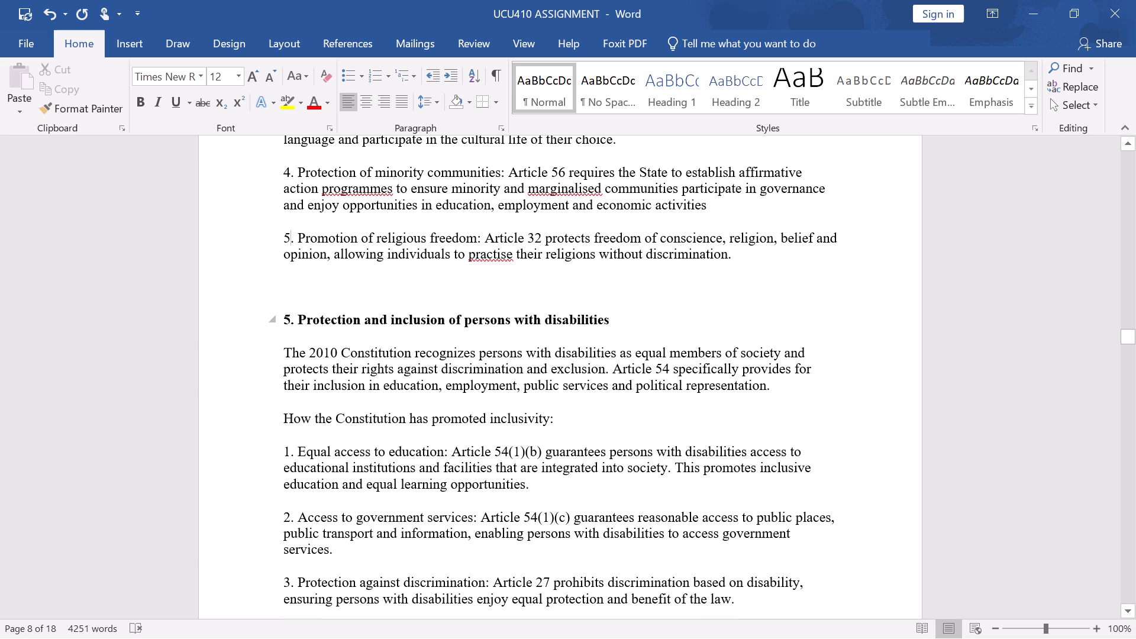
Apply Capitalize Each Word case to the heading "5. Protection and inclusion of persons with disabilities".
{"action": "left_click_drag", "start_coordinate": [283, 313], "coordinate": [546, 321]}
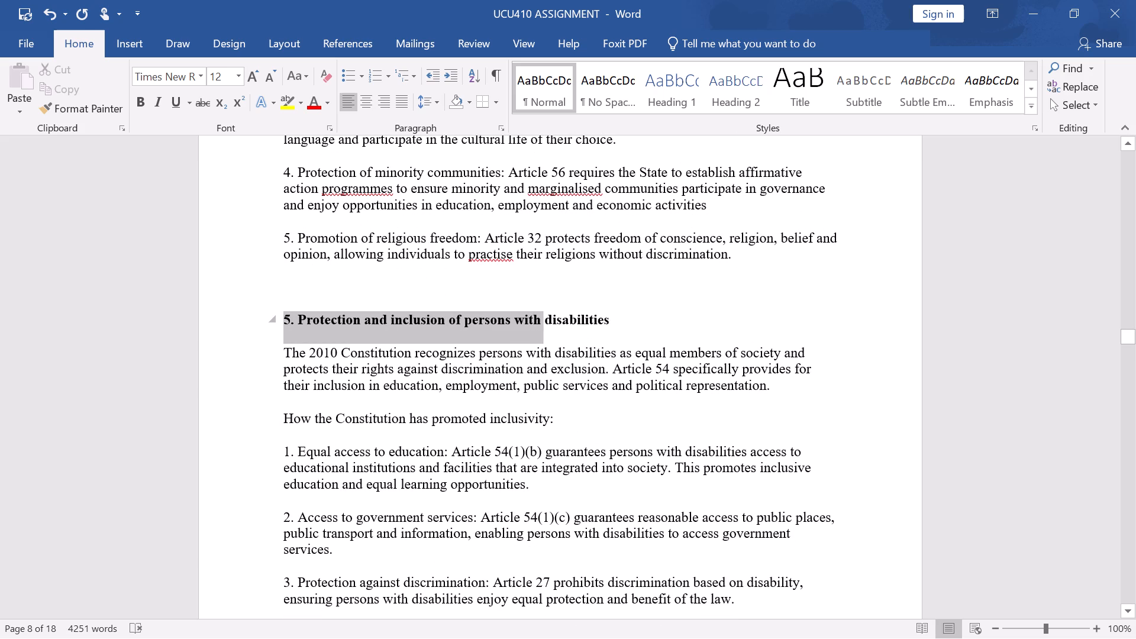
{"action": "left_click_drag", "start_coordinate": [546, 321], "coordinate": [603, 317]}
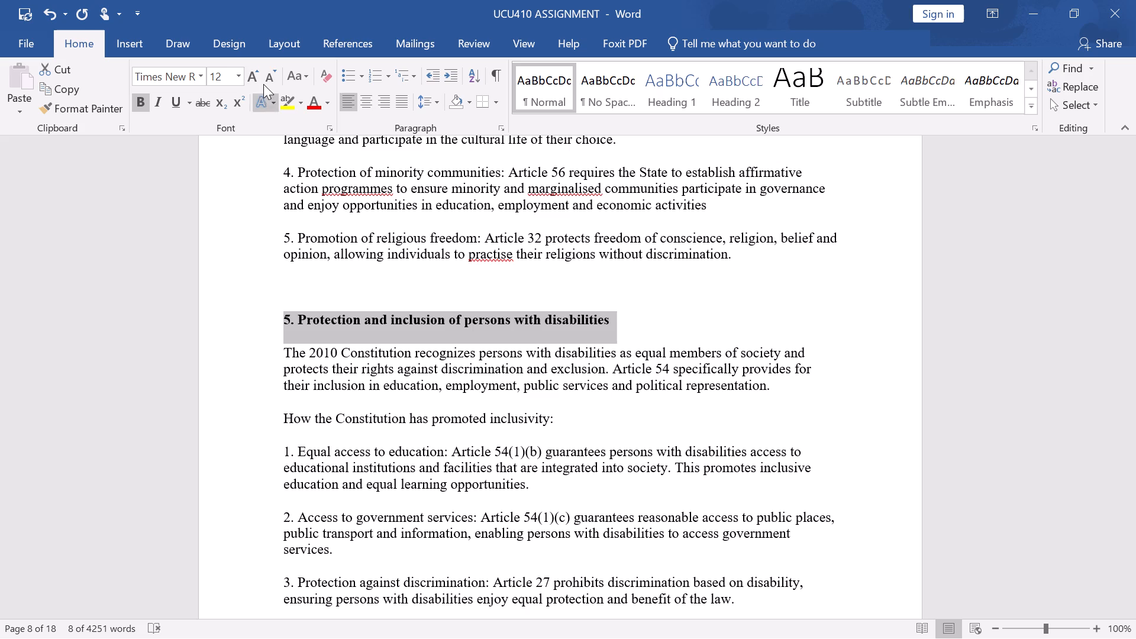
{"action": "left_click", "coordinate": [310, 79]}
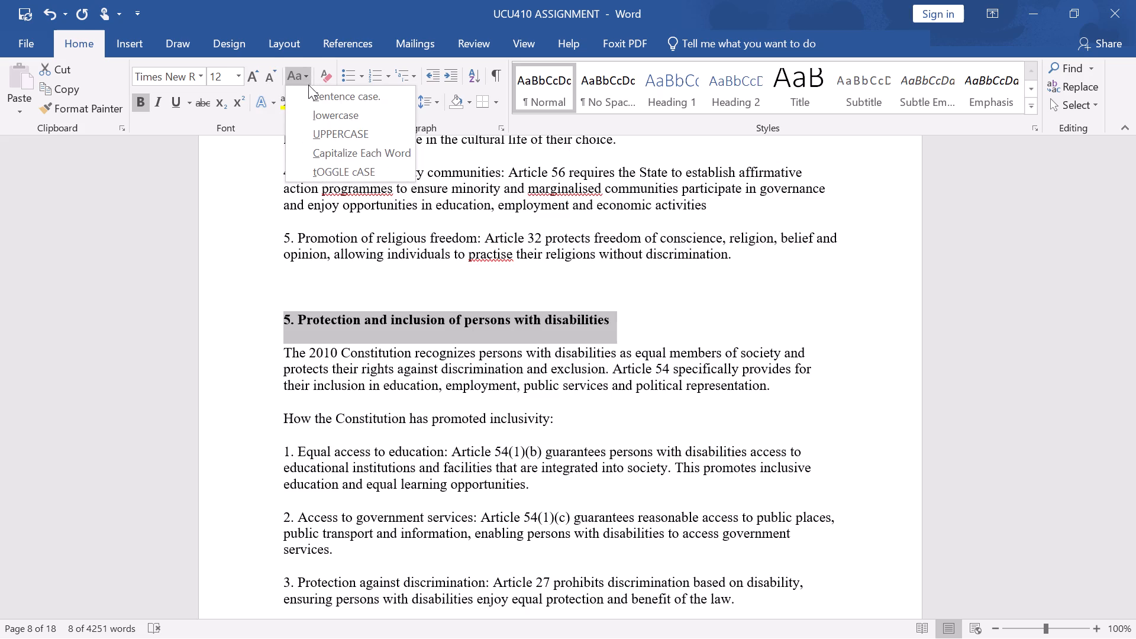
{"action": "left_click", "coordinate": [344, 151]}
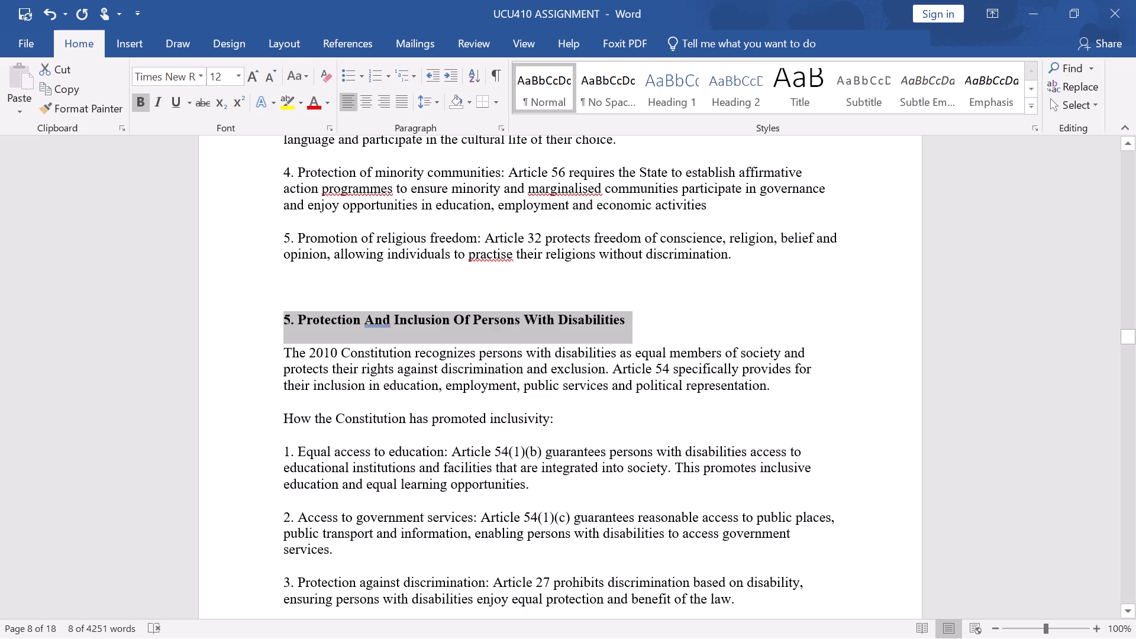
Remove the empty line above the section 5 heading on persons with disabilities.
{"action": "left_click", "coordinate": [319, 296]}
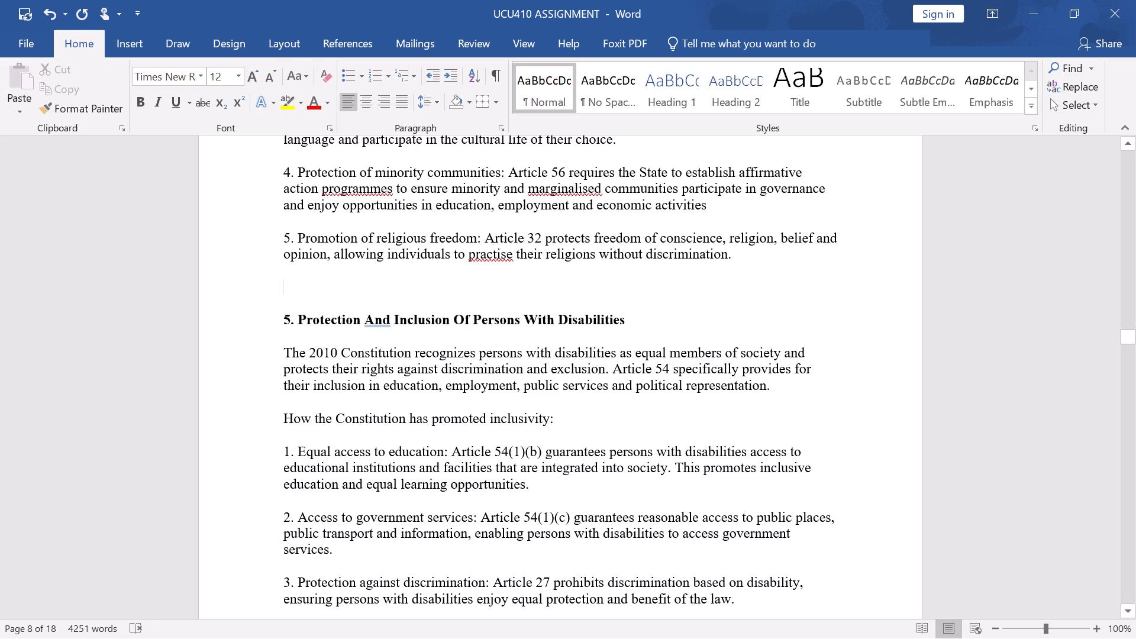
{"action": "left_click", "coordinate": [291, 298]}
{"action": "key", "text": "BackSpace"}
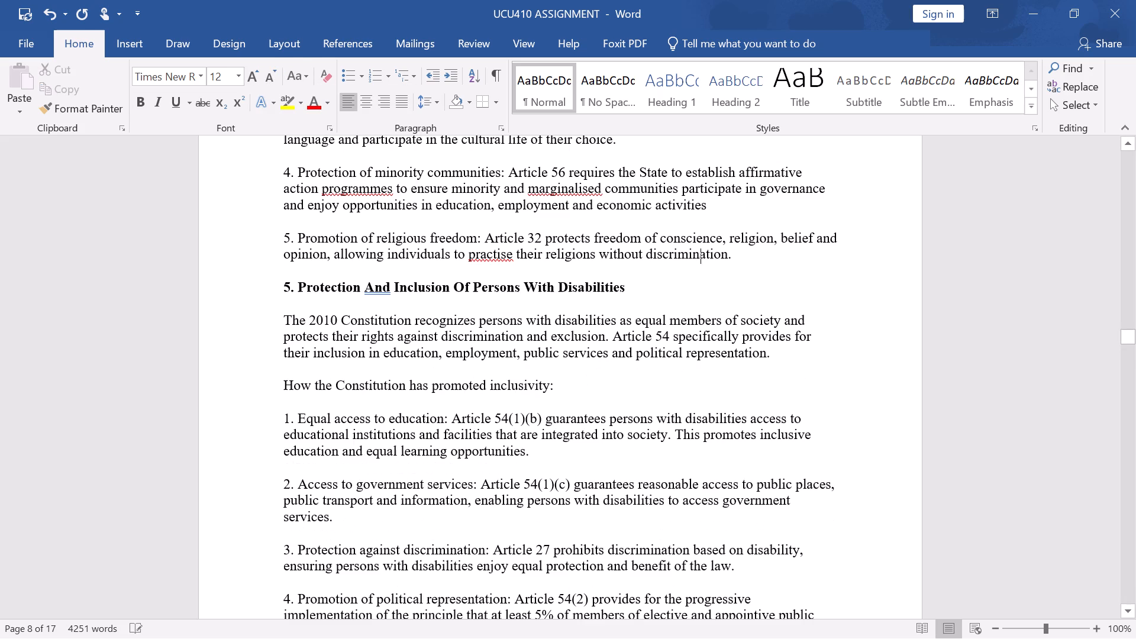
Review the persons with disabilities section, from its introduction through its seven numbered points on inclusivity.
{"action": "scroll", "coordinate": [393, 320], "scroll_direction": "up", "scroll_amount": 4}
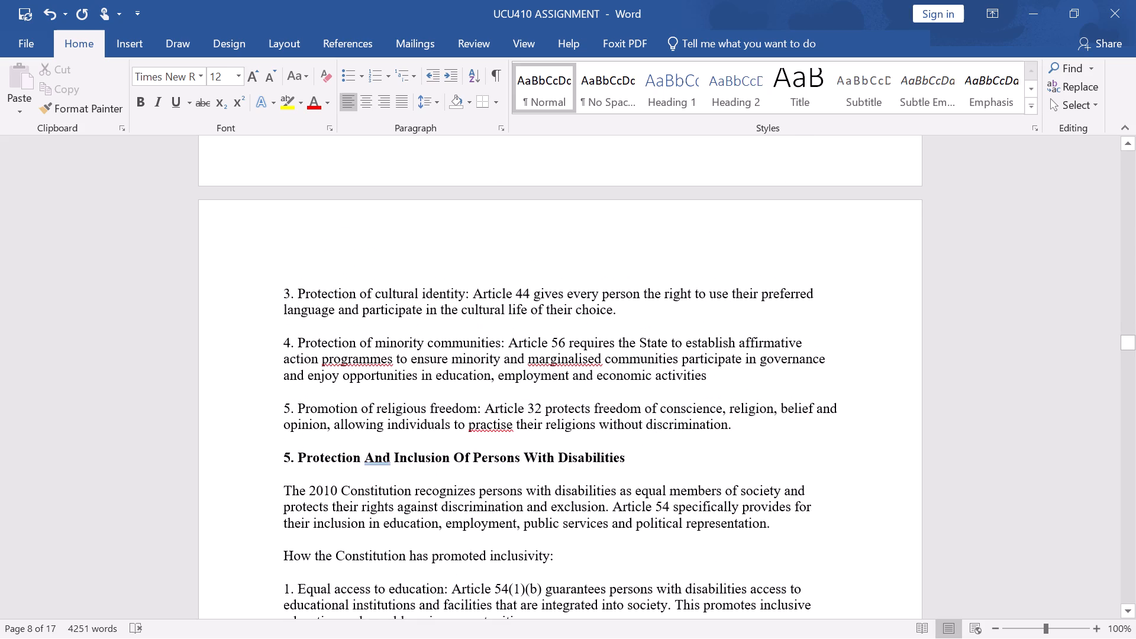
{"action": "scroll", "coordinate": [338, 351], "scroll_direction": "down", "scroll_amount": 7}
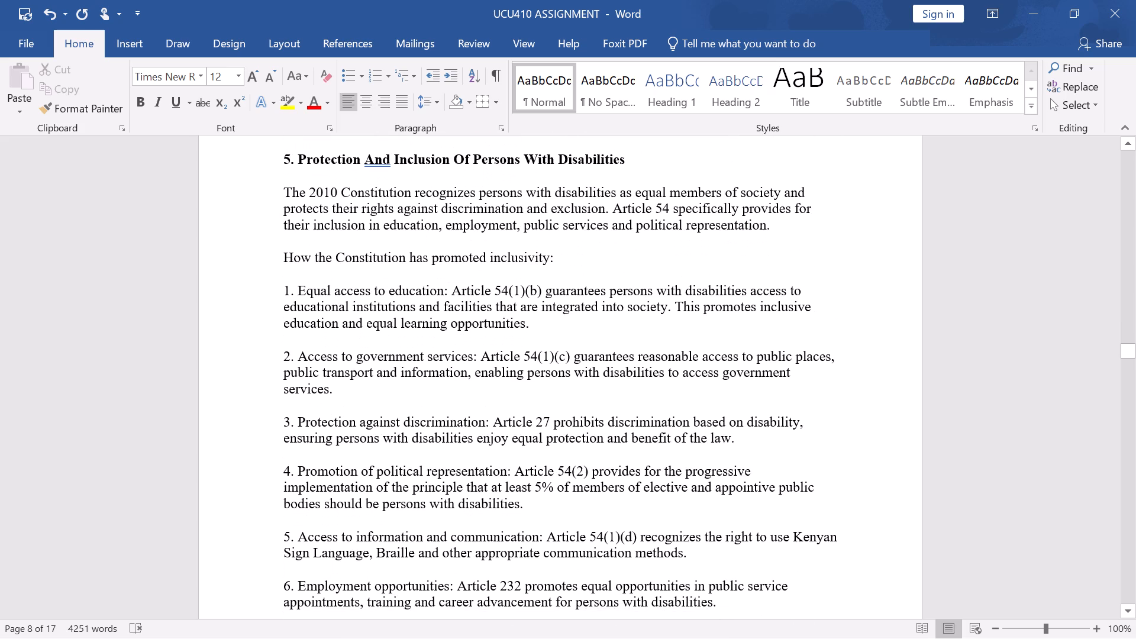
{"action": "scroll", "coordinate": [346, 331], "scroll_direction": "down", "scroll_amount": 3}
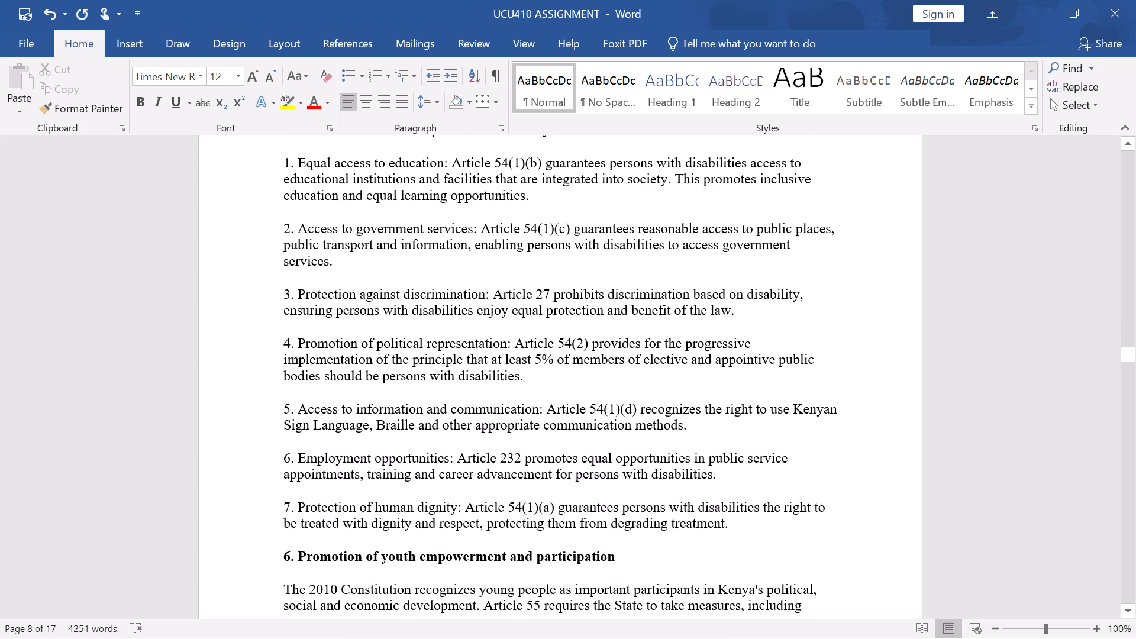
{"action": "scroll", "coordinate": [347, 330], "scroll_direction": "up", "scroll_amount": 1}
{"action": "scroll", "coordinate": [347, 330], "scroll_direction": "down", "scroll_amount": 1}
{"action": "scroll", "coordinate": [348, 328], "scroll_direction": "up", "scroll_amount": 3}
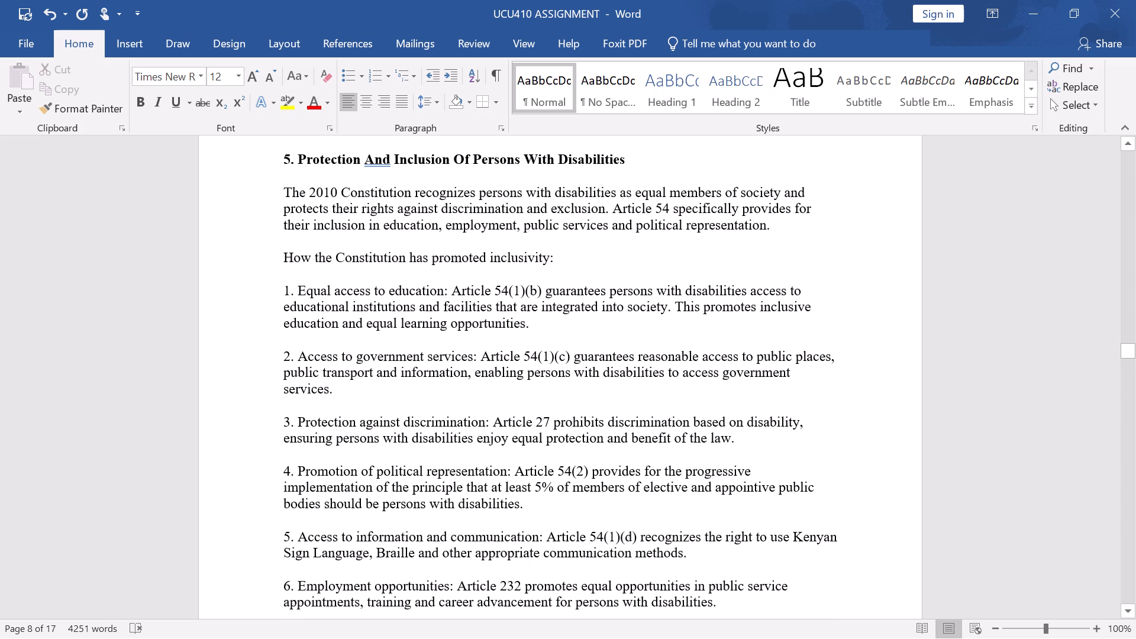
{"action": "scroll", "coordinate": [351, 325], "scroll_direction": "up", "scroll_amount": 1}
{"action": "scroll", "coordinate": [350, 324], "scroll_direction": "down", "scroll_amount": 4}
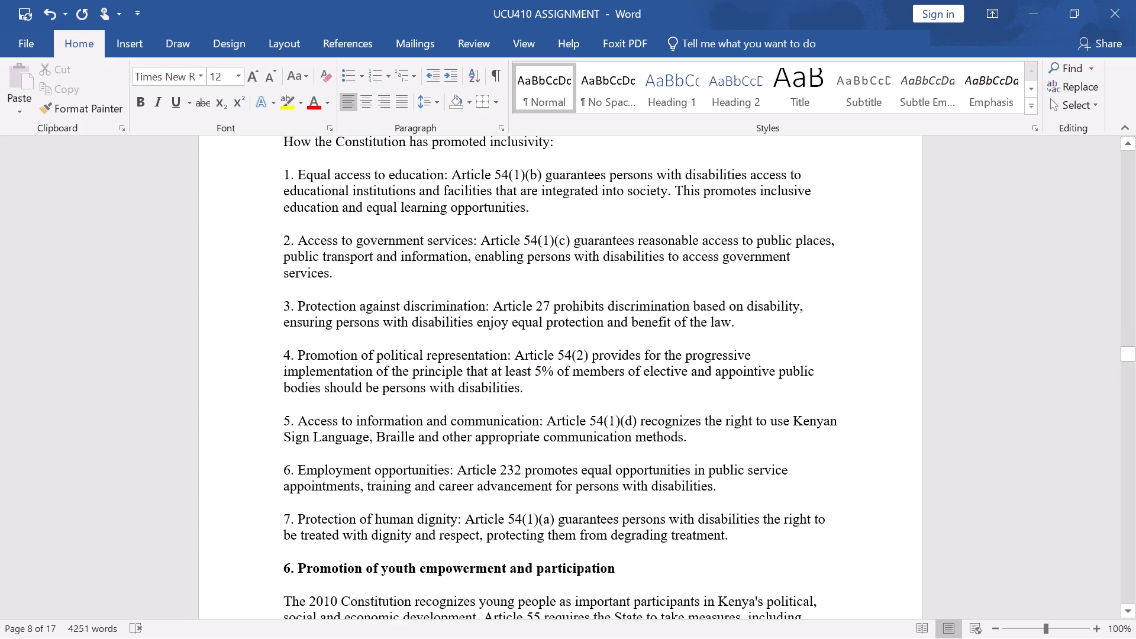
{"action": "scroll", "coordinate": [354, 321], "scroll_direction": "down", "scroll_amount": 10}
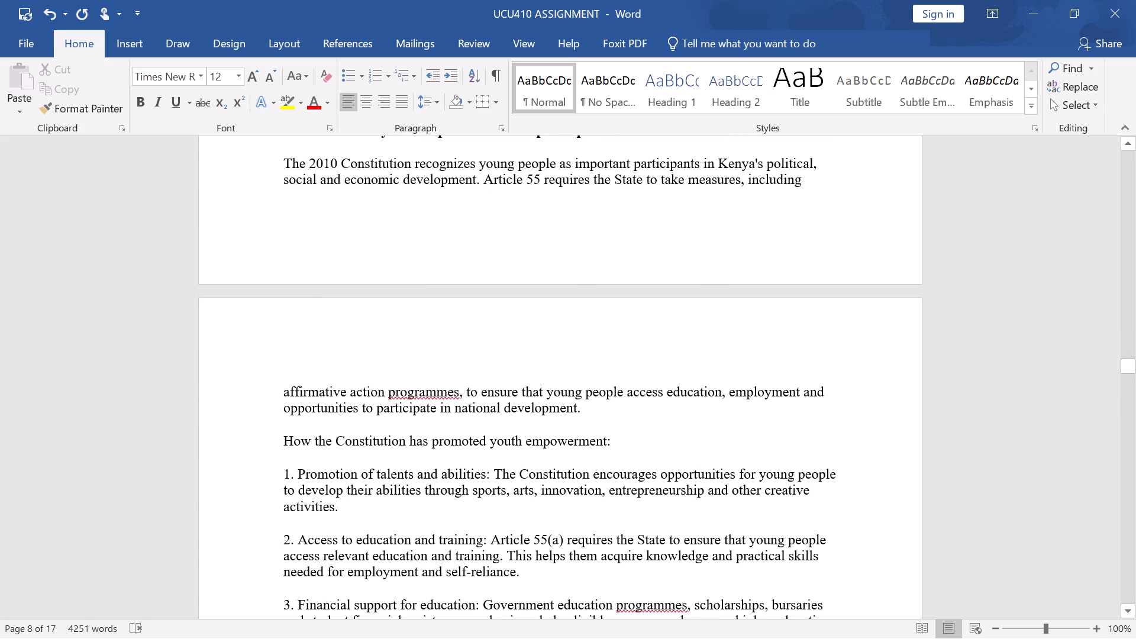
Insert two empty lines before the heading "6. Promotion of youth empowerment and participation" to move it onto the next page.
{"action": "scroll", "coordinate": [354, 321], "scroll_direction": "up", "scroll_amount": 2}
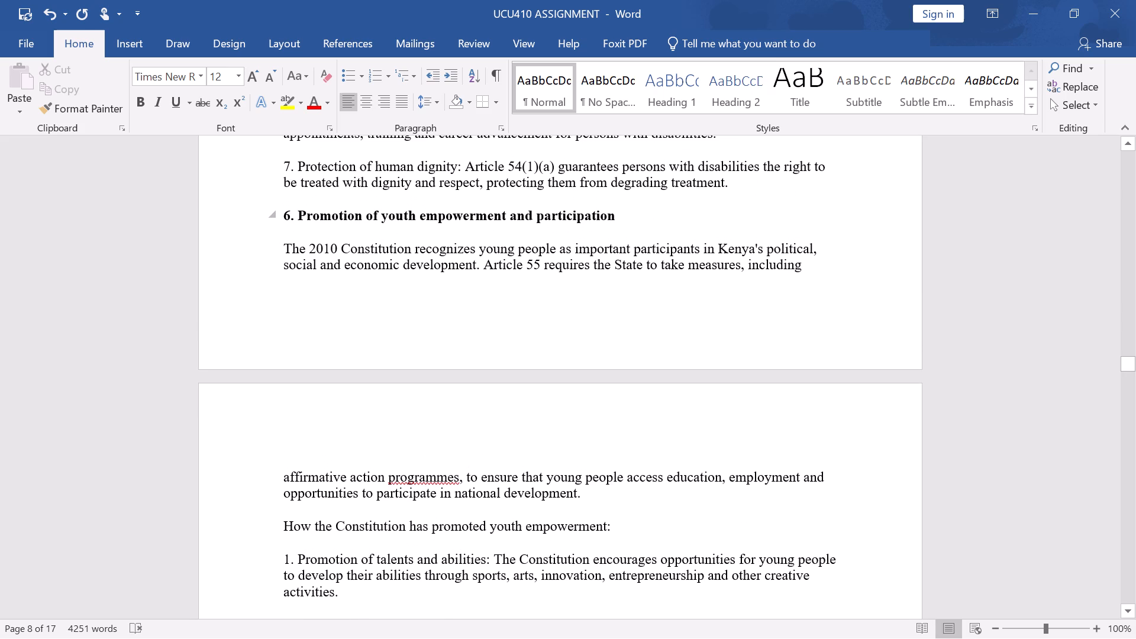
{"action": "left_click", "coordinate": [282, 214]}
{"action": "key", "text": "Return"}
{"action": "key", "text": "Return"}
Review the youth empowerment section, from its introduction and numbered points through the examples in Kenya and the page that follows.
{"action": "scroll", "coordinate": [382, 262], "scroll_direction": "down", "scroll_amount": 4}
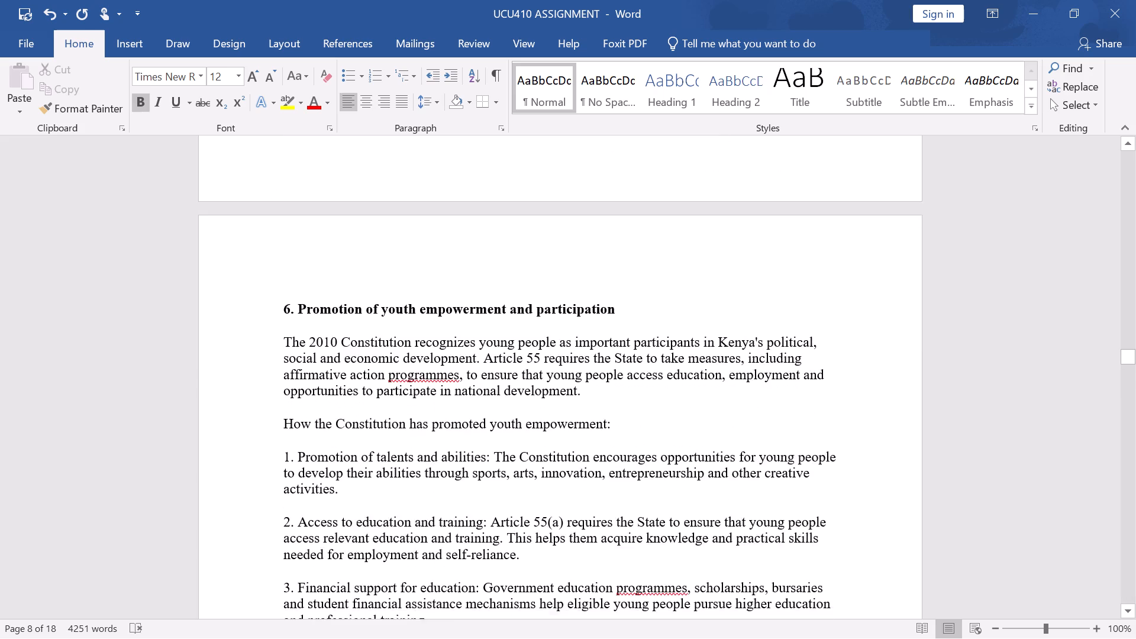
{"action": "scroll", "coordinate": [386, 248], "scroll_direction": "down", "scroll_amount": 5}
{"action": "scroll", "coordinate": [373, 258], "scroll_direction": "up", "scroll_amount": 2}
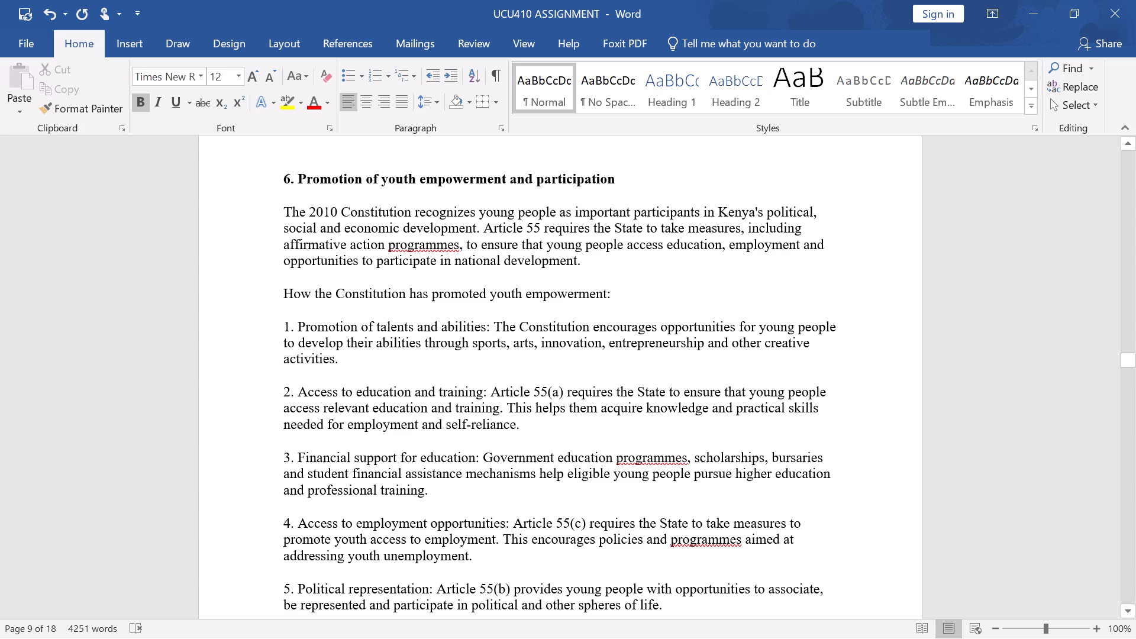
{"action": "scroll", "coordinate": [388, 302], "scroll_direction": "down", "scroll_amount": 1}
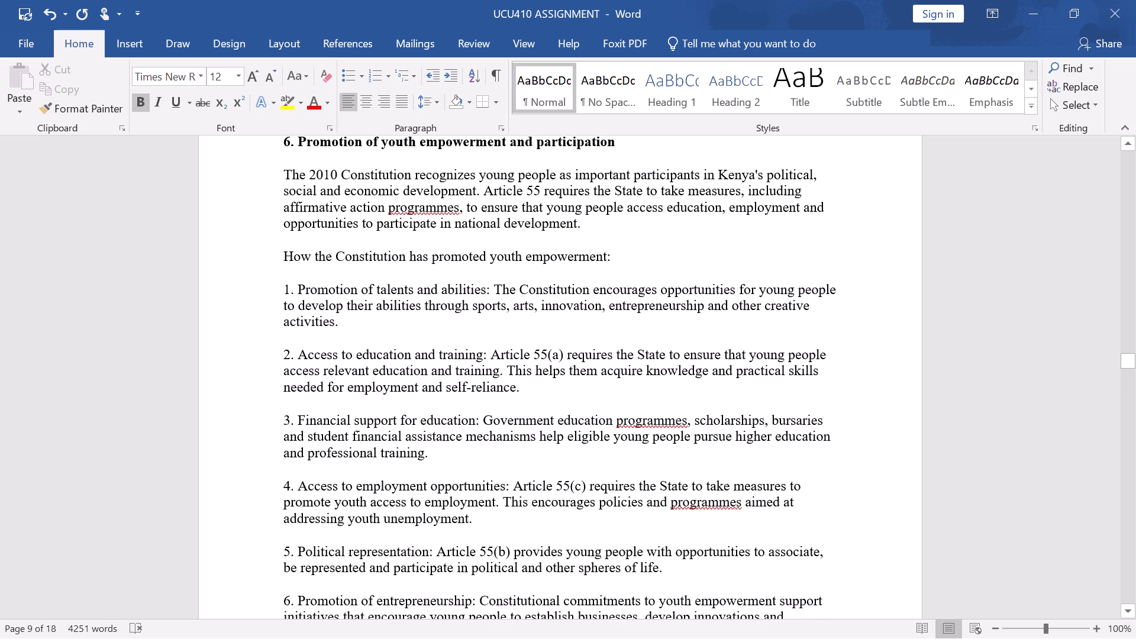
{"action": "scroll", "coordinate": [386, 300], "scroll_direction": "down", "scroll_amount": 1}
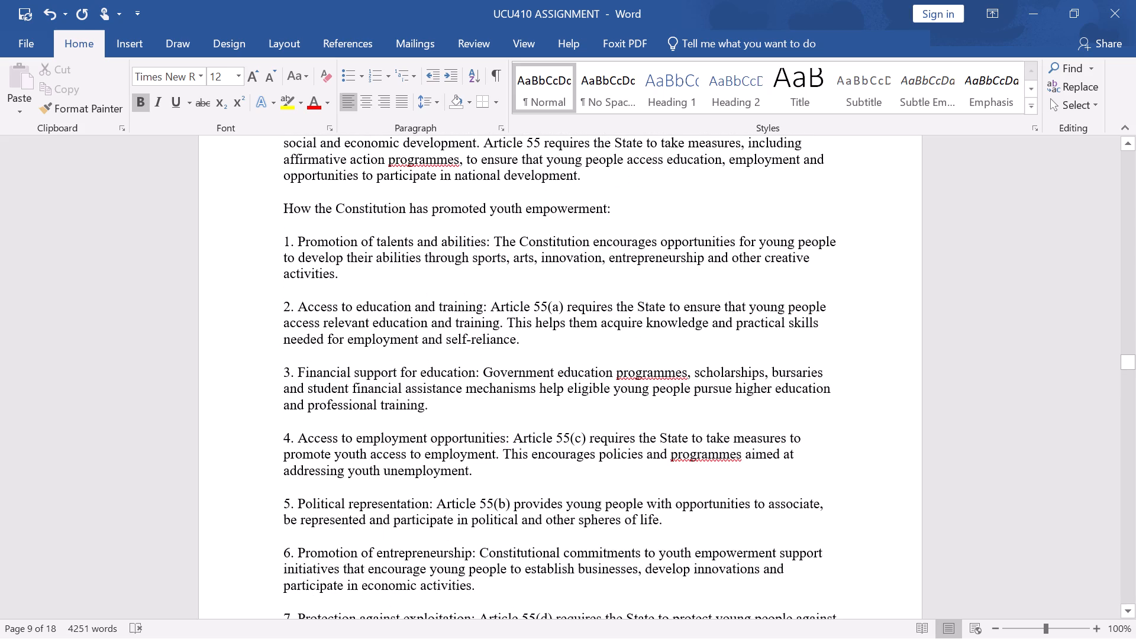
{"action": "scroll", "coordinate": [399, 277], "scroll_direction": "down", "scroll_amount": 1}
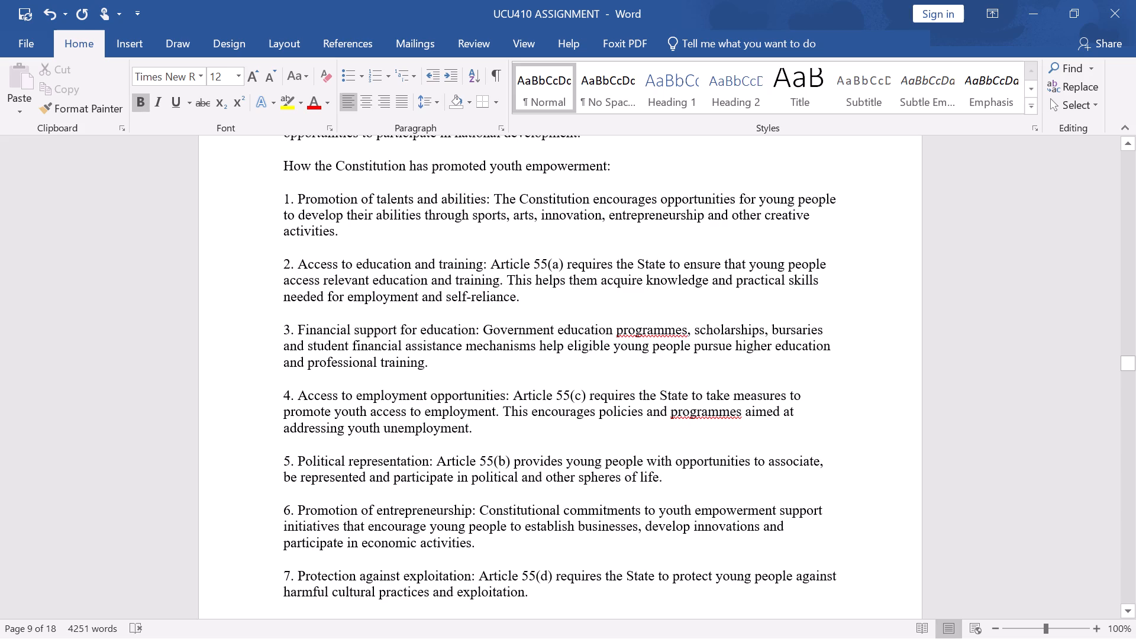
{"action": "scroll", "coordinate": [453, 275], "scroll_direction": "down", "scroll_amount": 2}
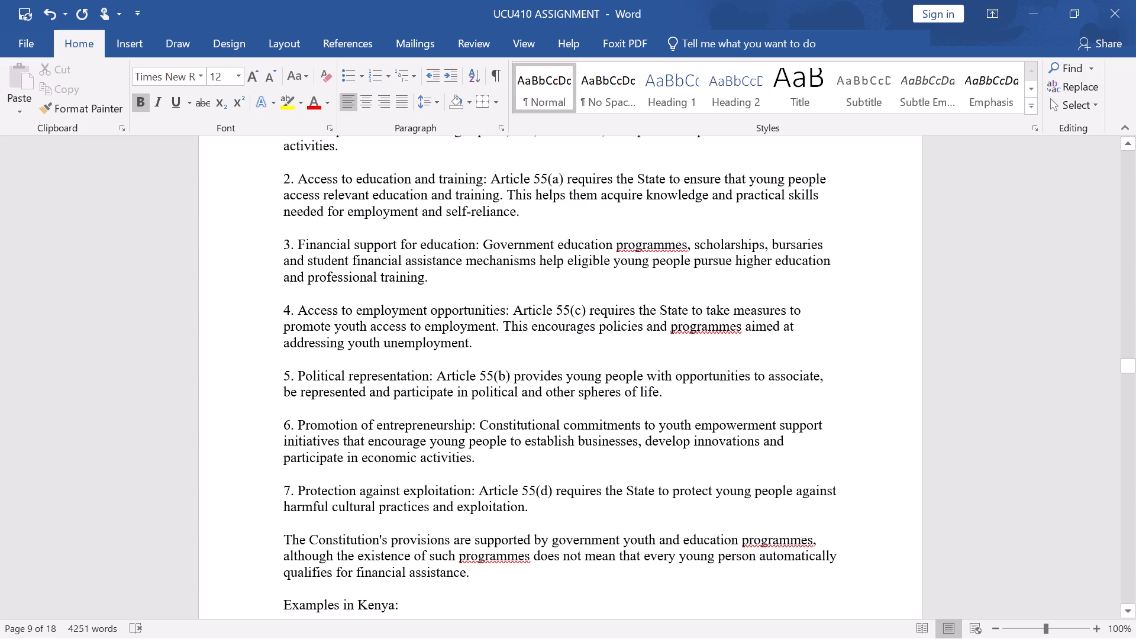
{"action": "scroll", "coordinate": [592, 323], "scroll_direction": "down", "scroll_amount": 1}
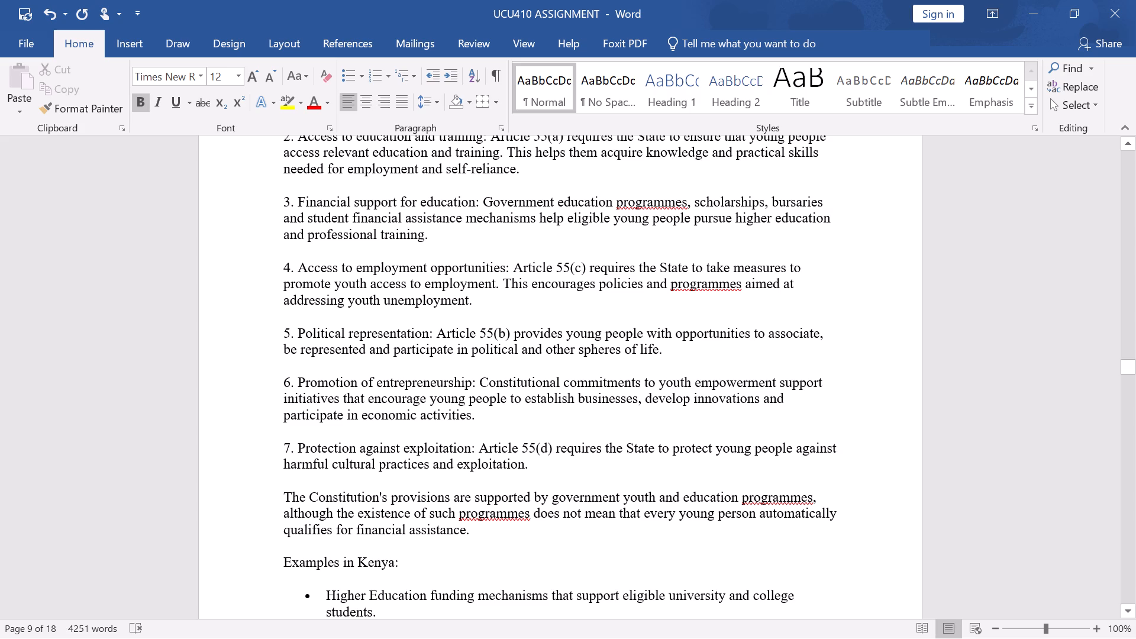
{"action": "scroll", "coordinate": [340, 426], "scroll_direction": "down", "scroll_amount": 2}
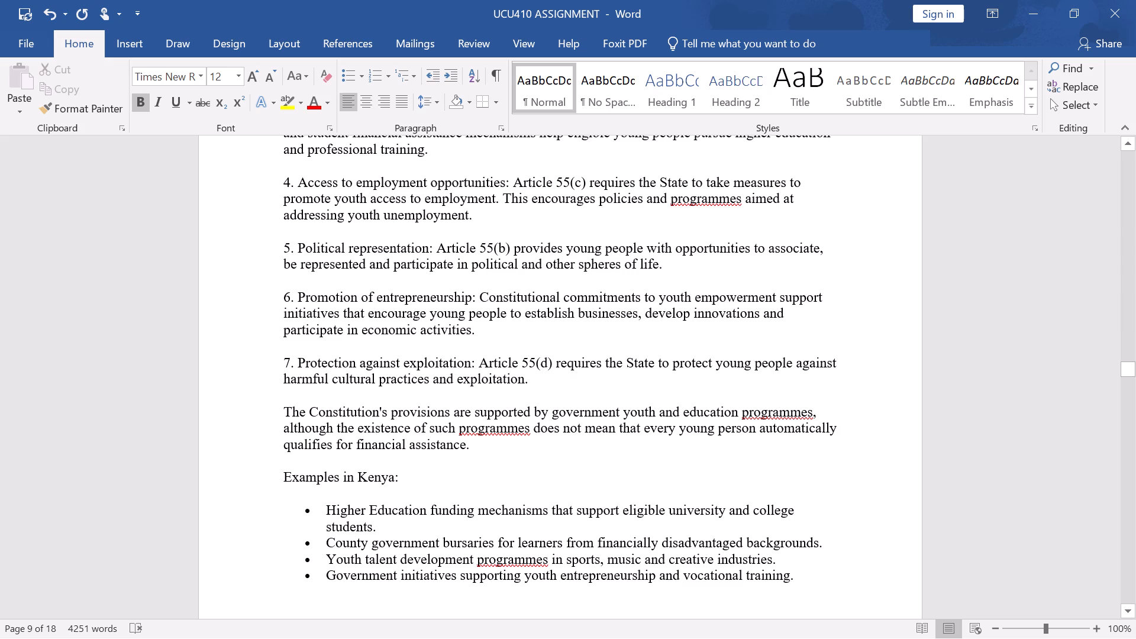
{"action": "scroll", "coordinate": [282, 420], "scroll_direction": "down", "scroll_amount": 4}
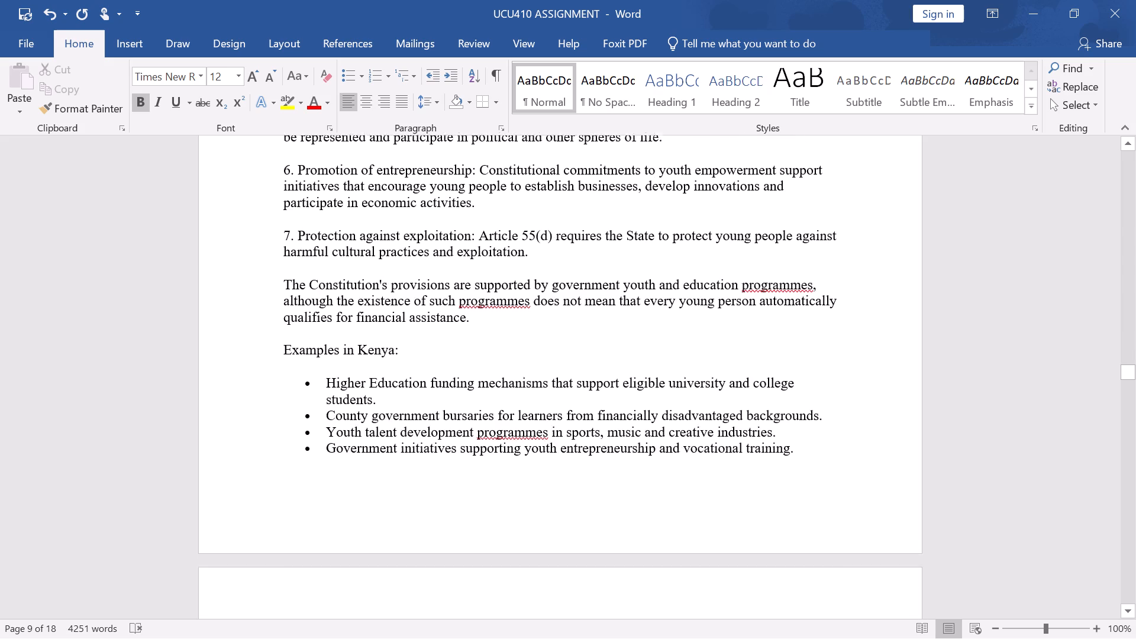
{"action": "scroll", "coordinate": [283, 419], "scroll_direction": "down", "scroll_amount": 14}
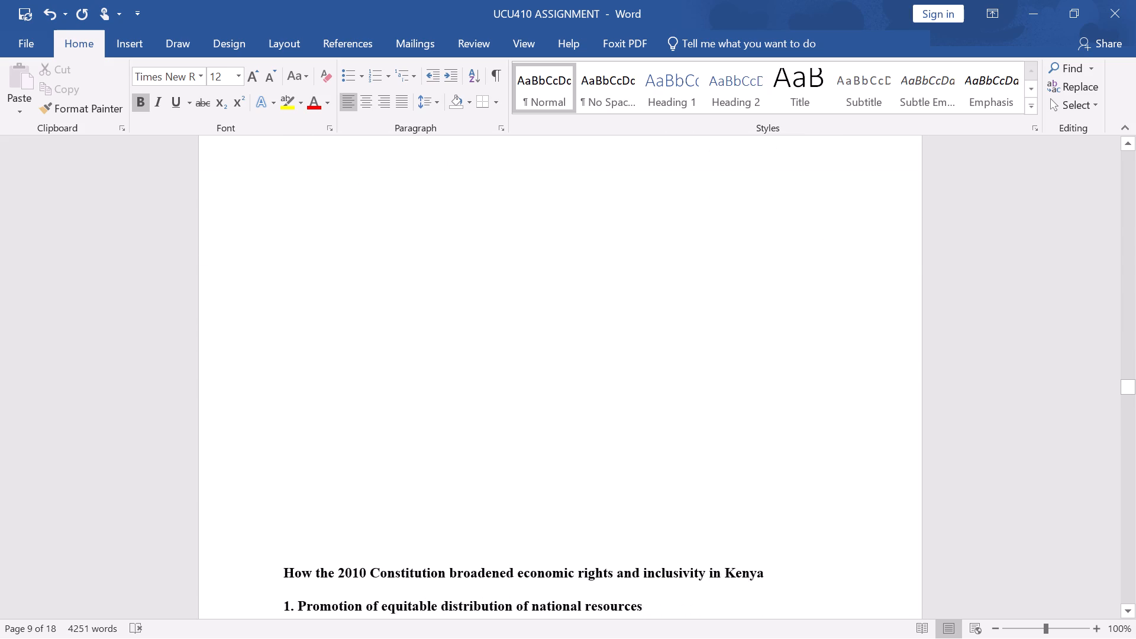
{"action": "scroll", "coordinate": [284, 417], "scroll_direction": "up", "scroll_amount": 3}
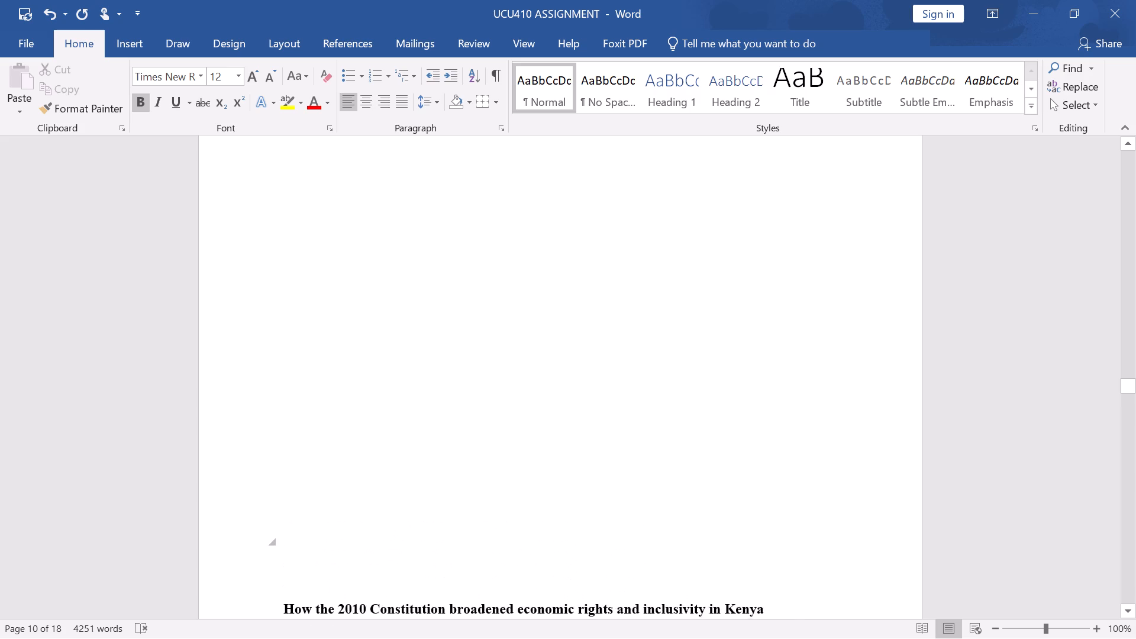
{"action": "scroll", "coordinate": [284, 417], "scroll_direction": "up", "scroll_amount": 13}
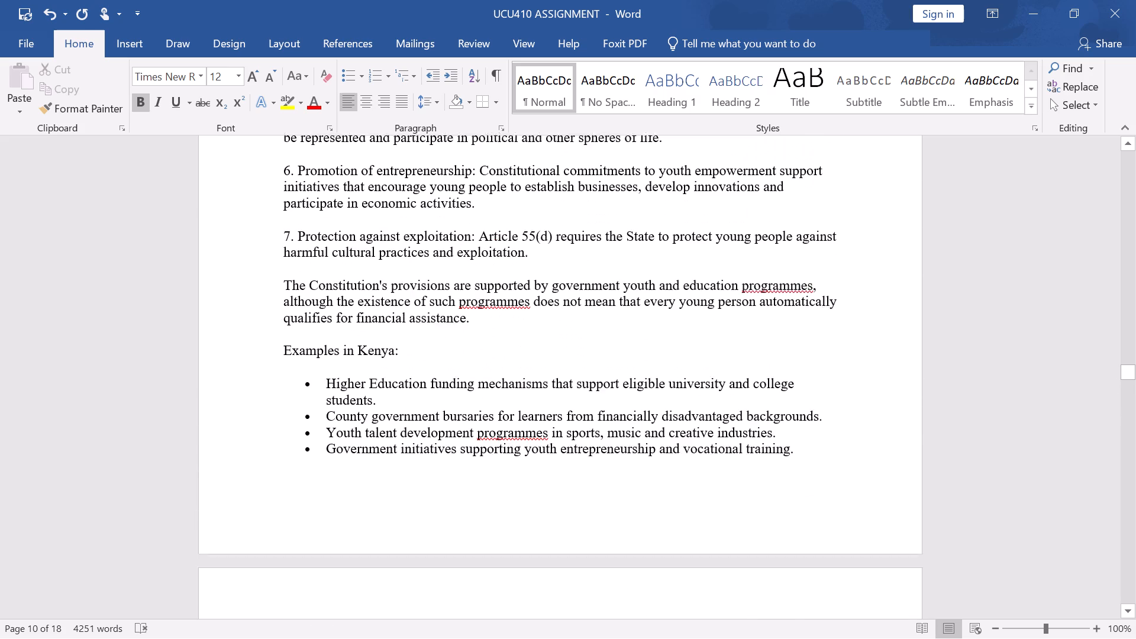
Delete point 6 on promotion of entrepreneurship from the youth empowerment section.
{"action": "scroll", "coordinate": [284, 417], "scroll_direction": "up", "scroll_amount": 3}
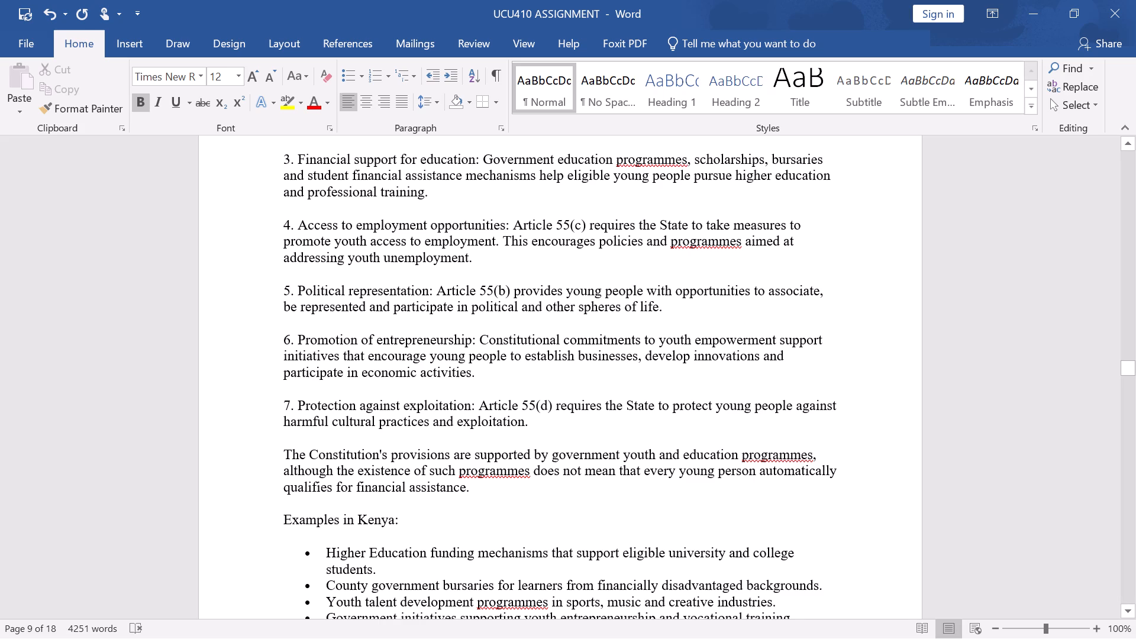
{"action": "left_click_drag", "start_coordinate": [277, 338], "coordinate": [401, 377]}
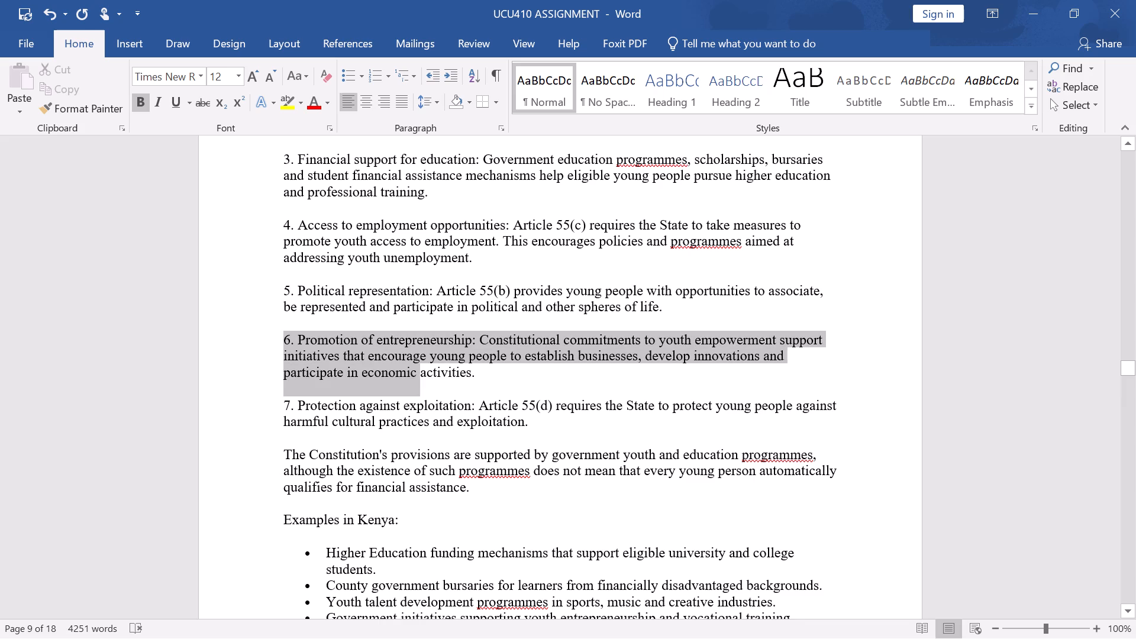
{"action": "left_click_drag", "start_coordinate": [401, 377], "coordinate": [481, 377]}
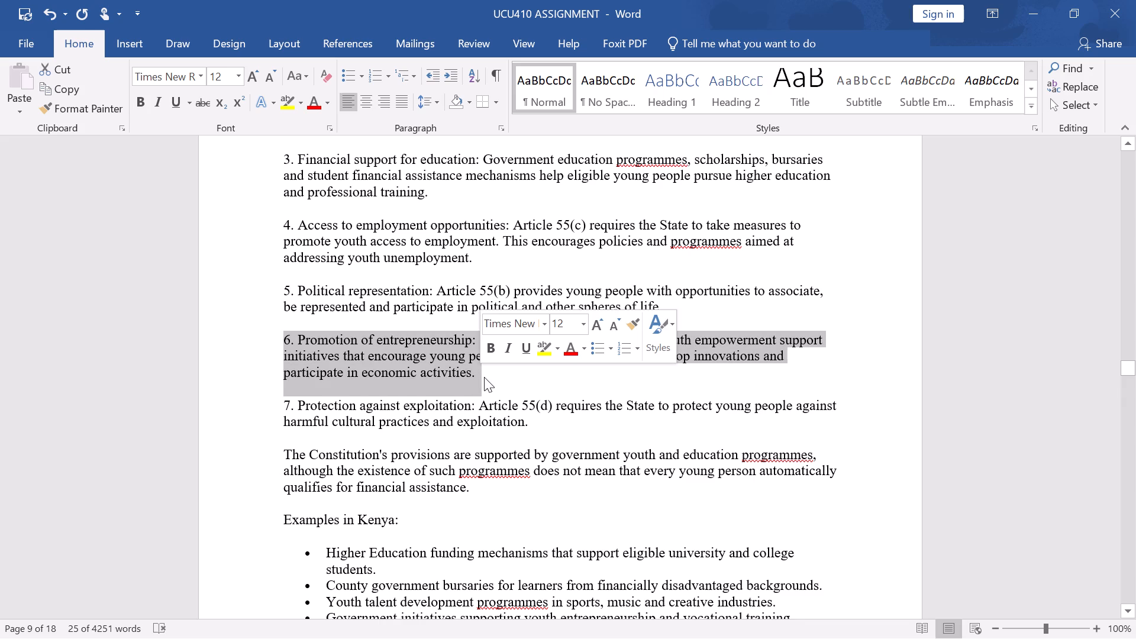
{"action": "key", "text": "BackSpace"}
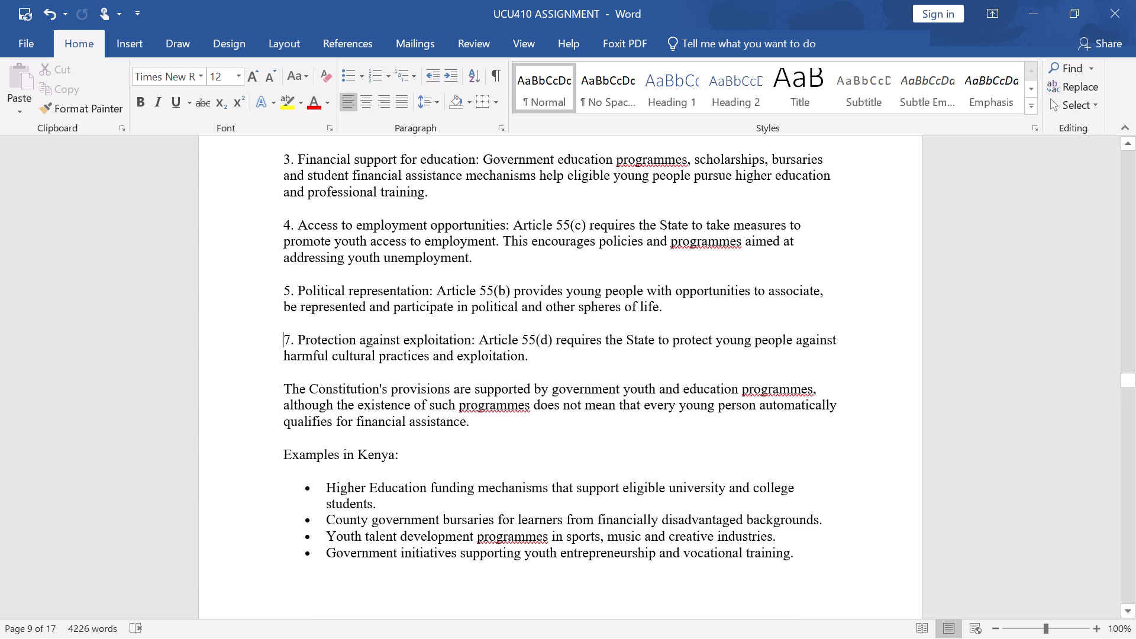
Renumber the "Protection against exploitation" point as 6.
{"action": "left_click", "coordinate": [289, 336]}
{"action": "key", "text": "BackSpace"}
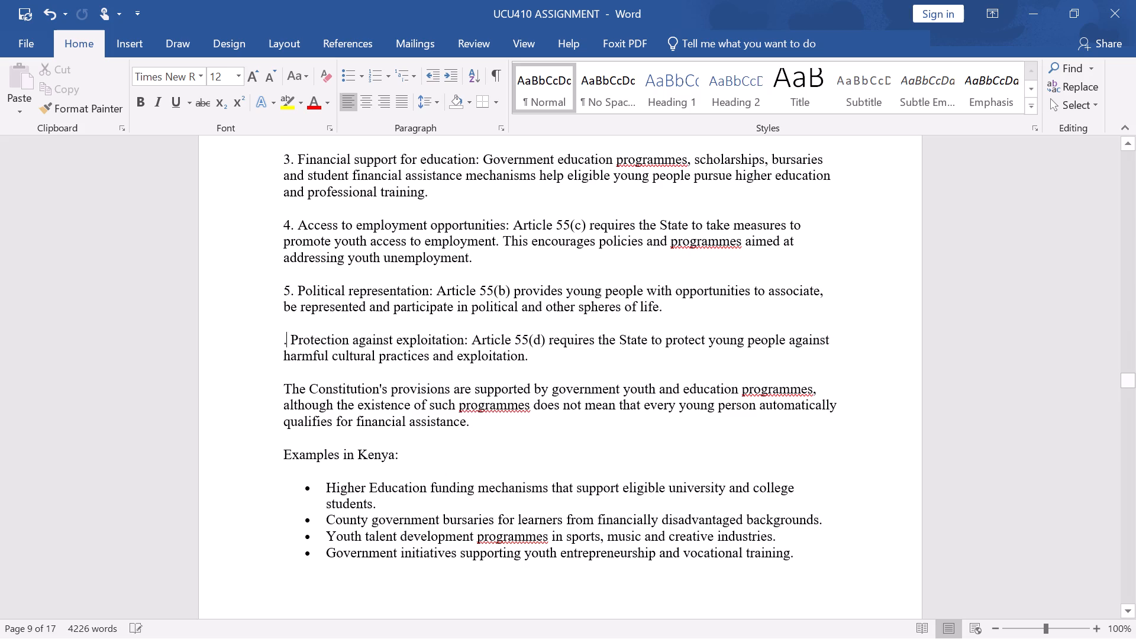
{"action": "key", "text": "6"}
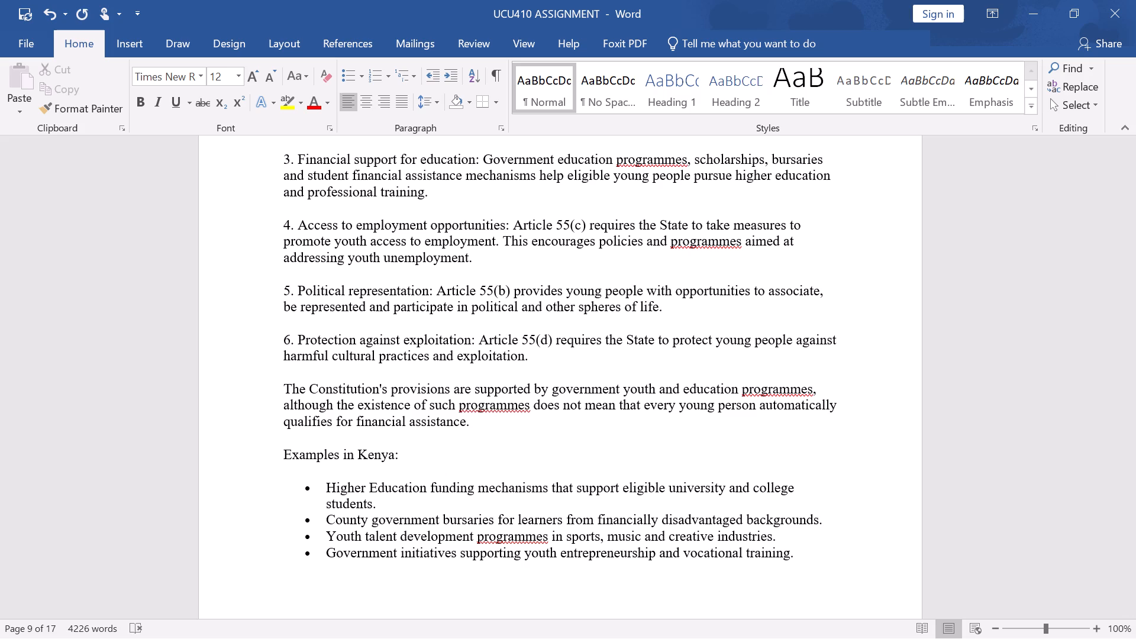
Delete the paragraph beginning "The Constitution's provisions are supported by government youth and education programmes" above "Examples in Kenya".
{"action": "scroll", "coordinate": [554, 404], "scroll_direction": "down", "scroll_amount": 3}
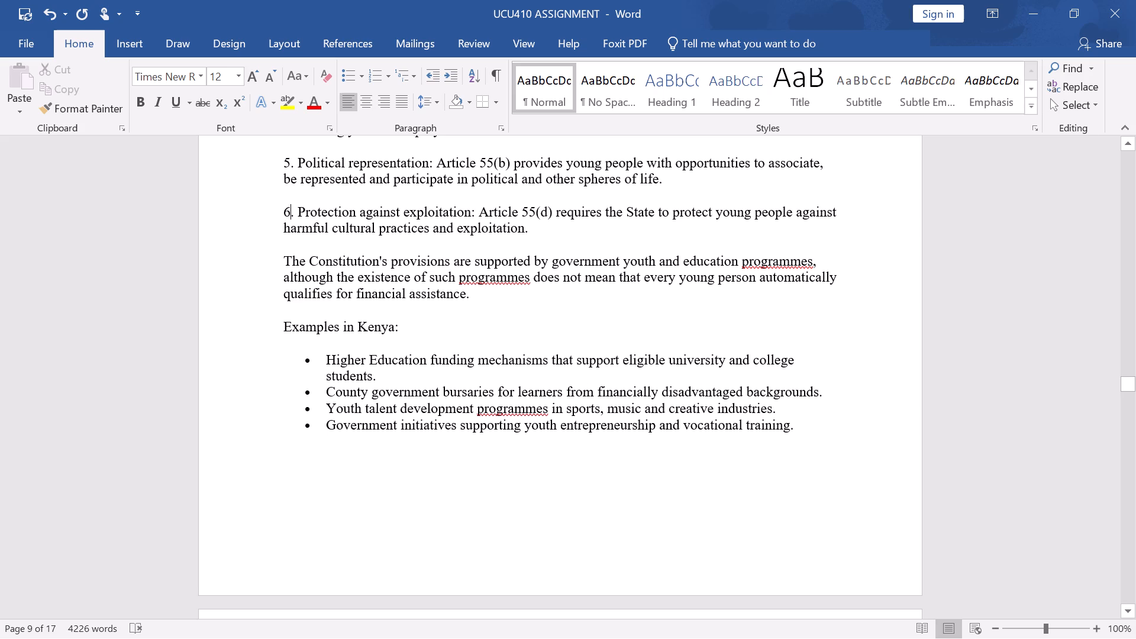
{"action": "scroll", "coordinate": [360, 299], "scroll_direction": "down", "scroll_amount": 4}
{"action": "scroll", "coordinate": [362, 301], "scroll_direction": "up", "scroll_amount": 2}
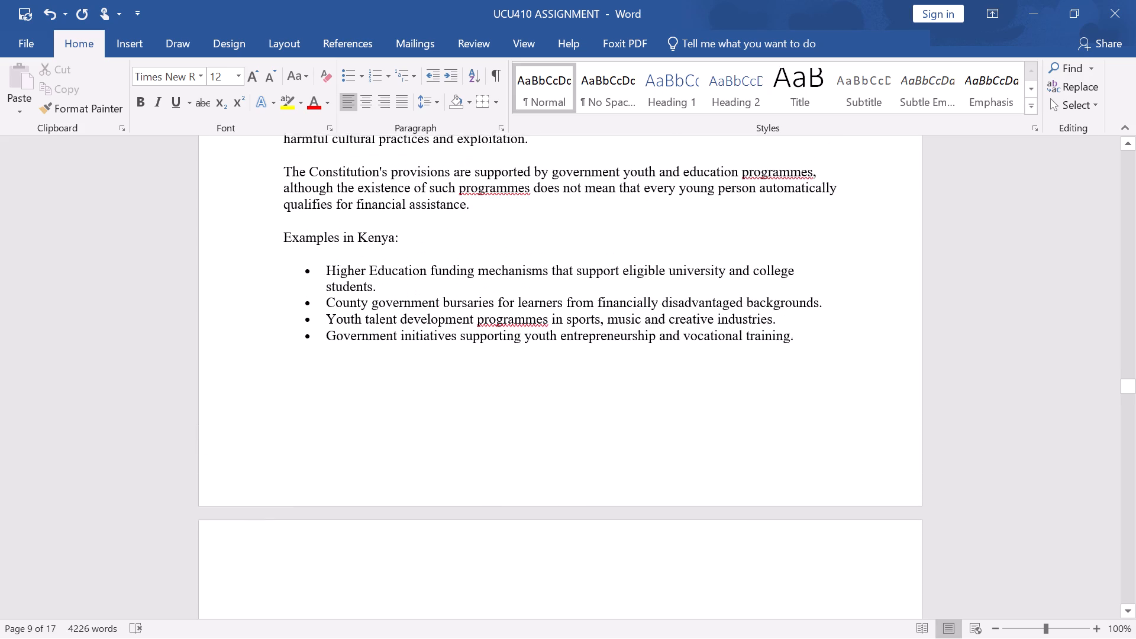
{"action": "scroll", "coordinate": [284, 266], "scroll_direction": "up", "scroll_amount": 1}
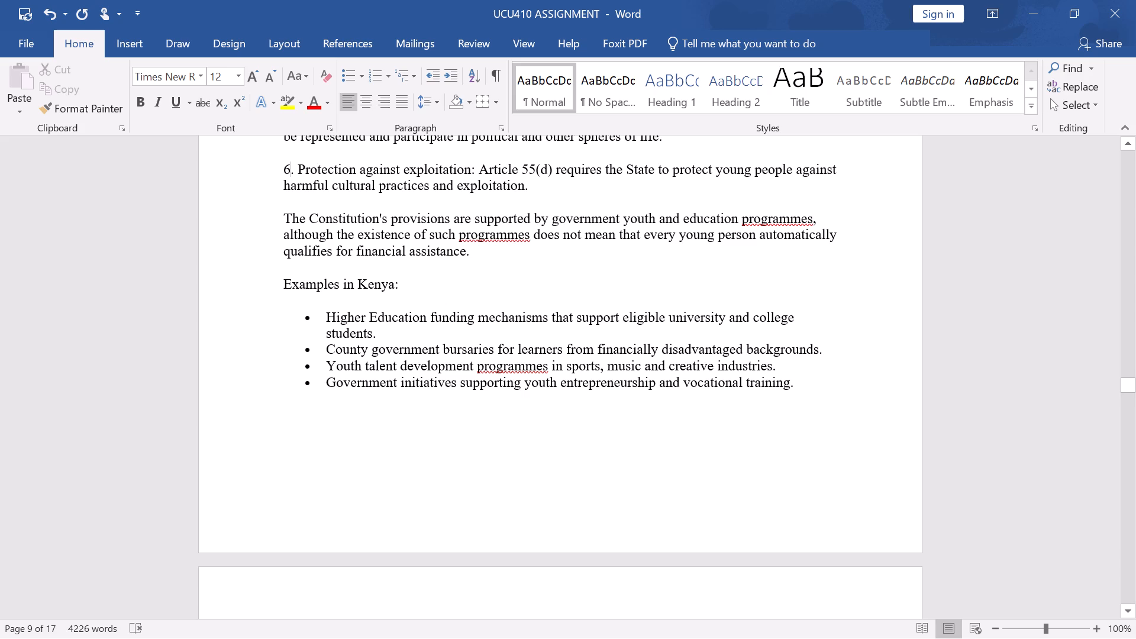
{"action": "left_click_drag", "start_coordinate": [282, 216], "coordinate": [477, 251]}
{"action": "key", "text": "BackSpace"}
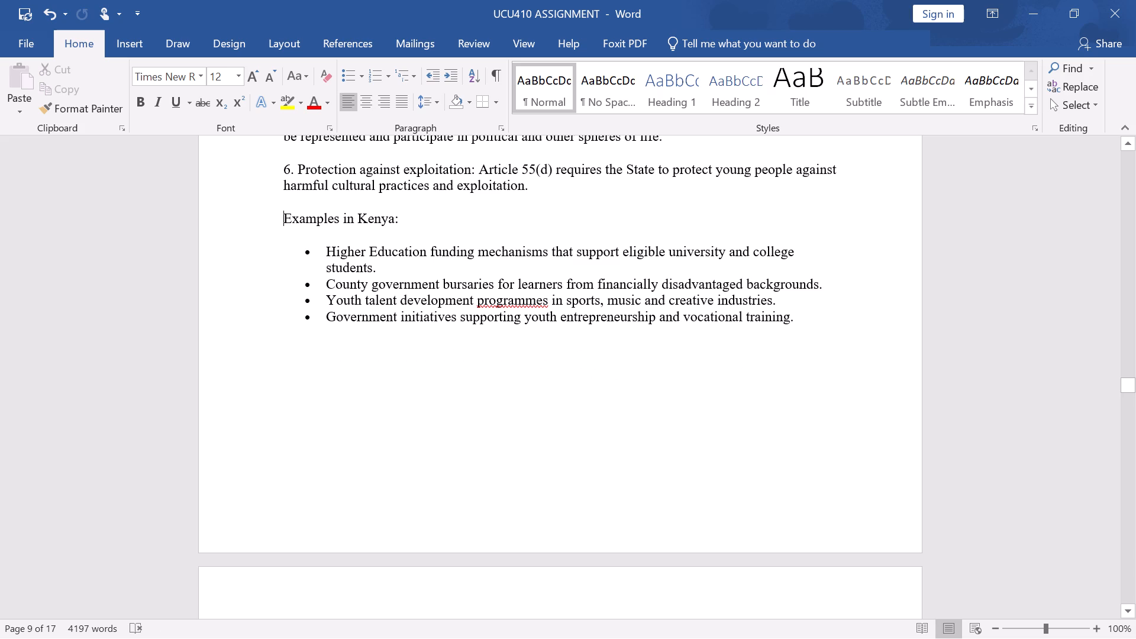
Remove the surplus empty lines above the heading "How the 2010 Constitution broadened economic rights and inclusivity in Kenya" so it starts its page.
{"action": "scroll", "coordinate": [422, 270], "scroll_direction": "down", "scroll_amount": 7}
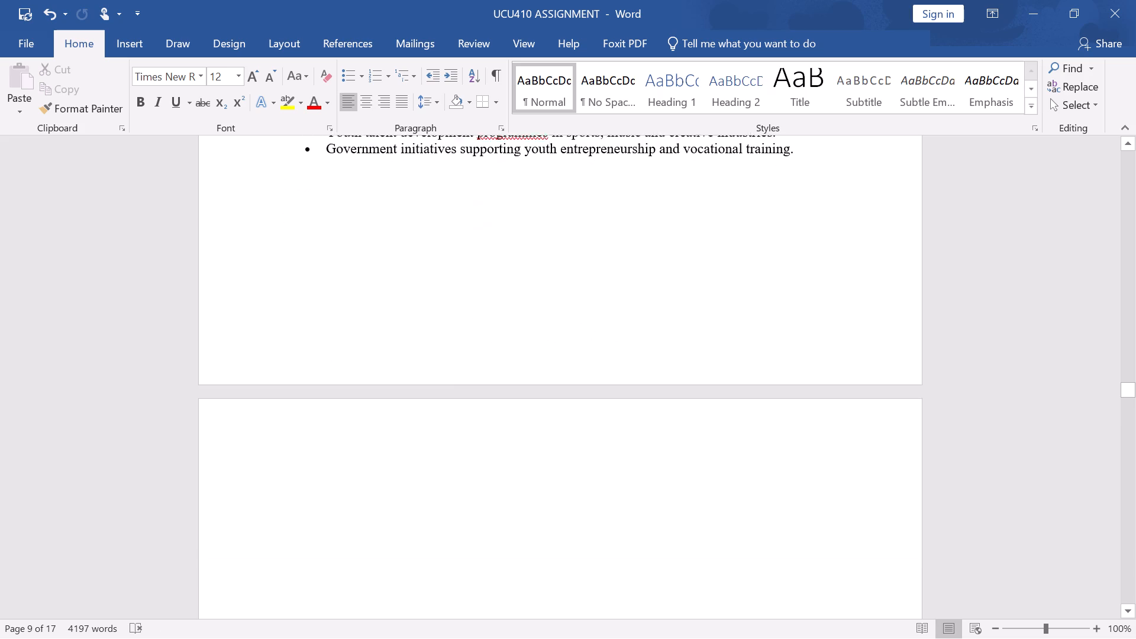
{"action": "scroll", "coordinate": [422, 270], "scroll_direction": "down", "scroll_amount": 9}
{"action": "left_click", "coordinate": [321, 286]}
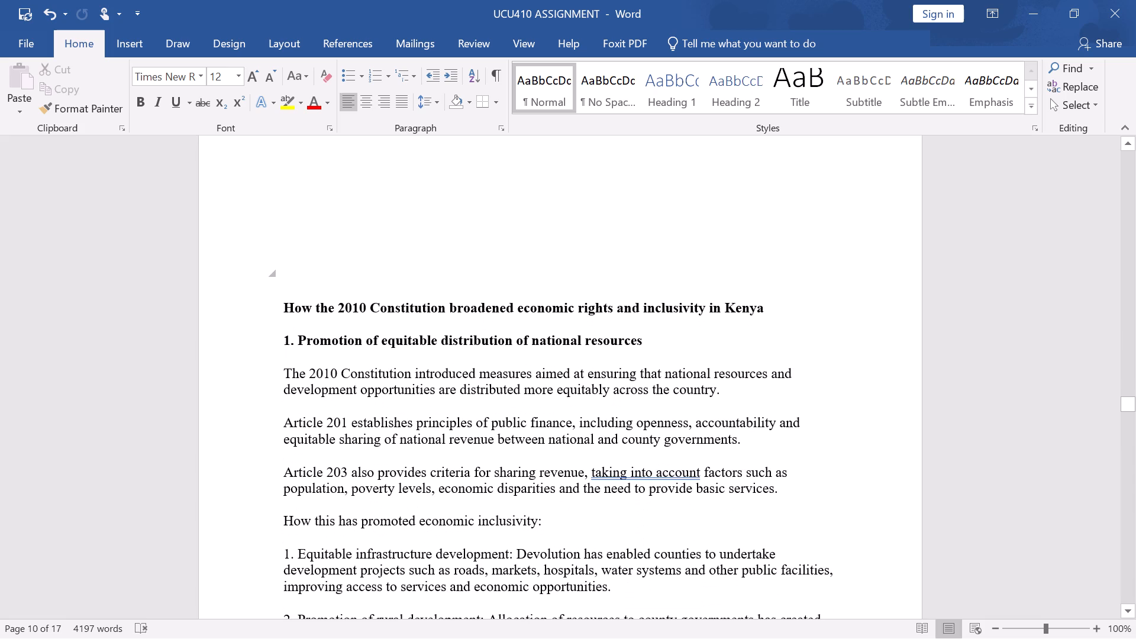
{"action": "key", "text": "BackSpace"}
{"action": "key", "text": "BackSpace"}
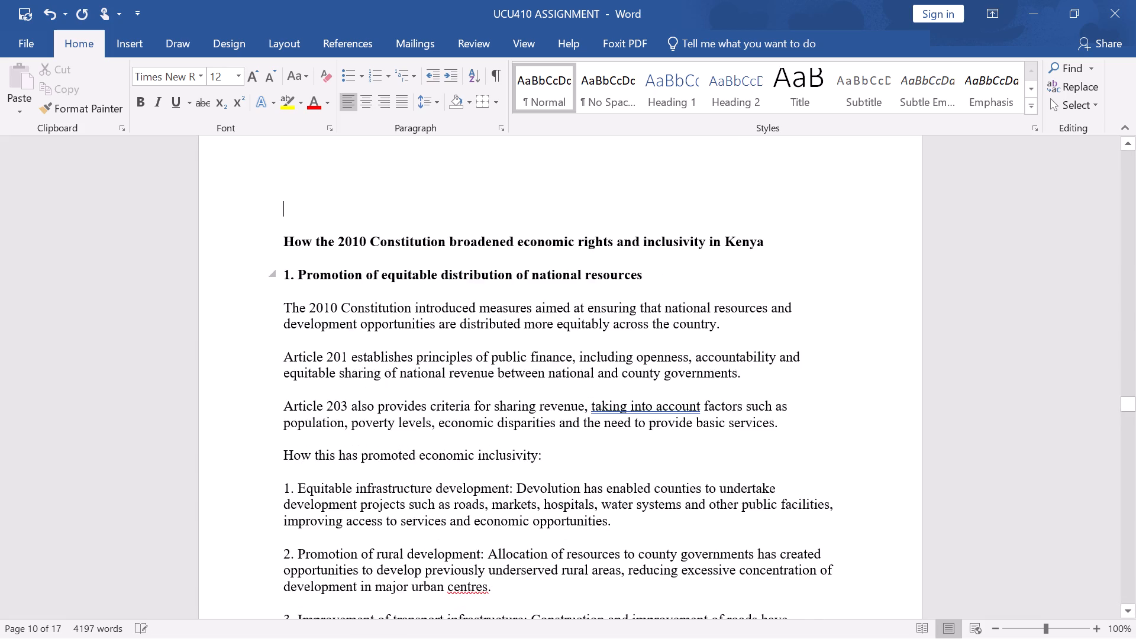
{"action": "scroll", "coordinate": [339, 277], "scroll_direction": "up", "scroll_amount": 4}
{"action": "key", "text": "BackSpace"}
{"action": "key", "text": "BackSpace"}
{"action": "key", "text": "BackSpace"}
{"action": "scroll", "coordinate": [335, 284], "scroll_direction": "up", "scroll_amount": 1}
{"action": "key", "text": "BackSpace"}
{"action": "key", "text": "BackSpace"}
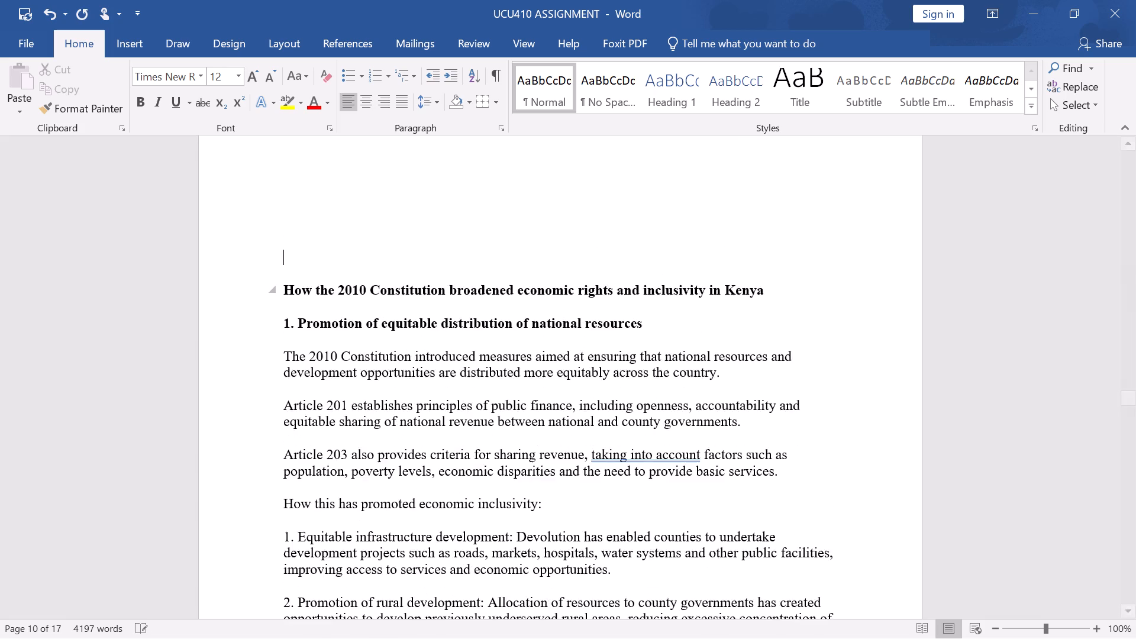
{"action": "key", "text": "BackSpace"}
{"action": "key", "text": "BackSpace"}
{"action": "scroll", "coordinate": [336, 284], "scroll_direction": "up", "scroll_amount": 3}
{"action": "key", "text": "BackSpace"}
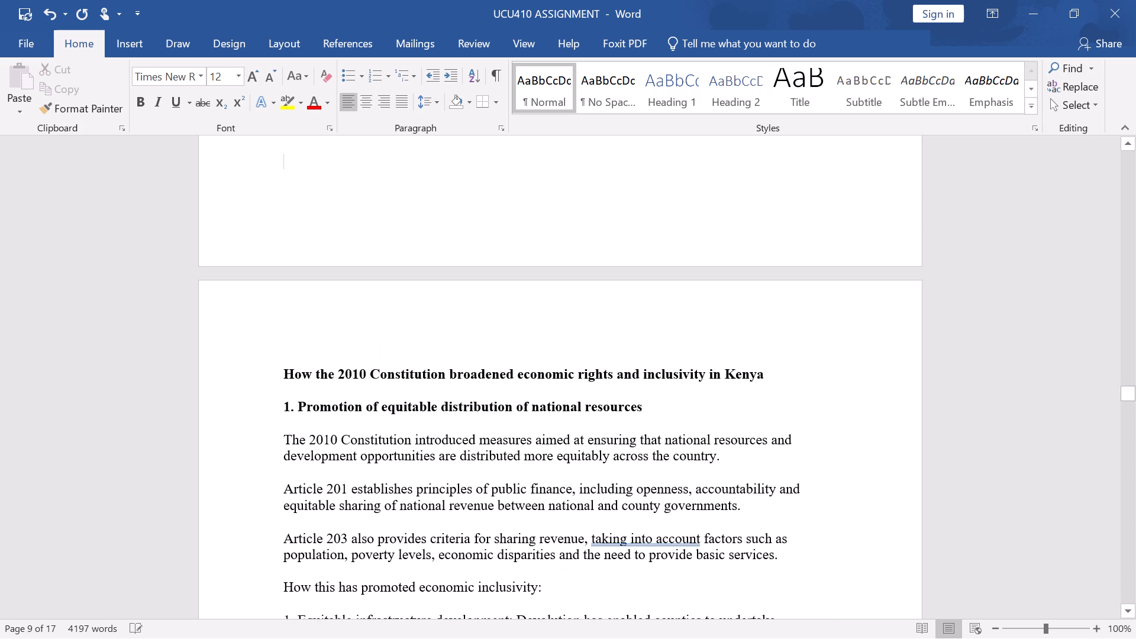
Apply Capitalize Each Word to the heading "1. Promotion of equitable distribution of national resources".
{"action": "scroll", "coordinate": [343, 303], "scroll_direction": "down", "scroll_amount": 5}
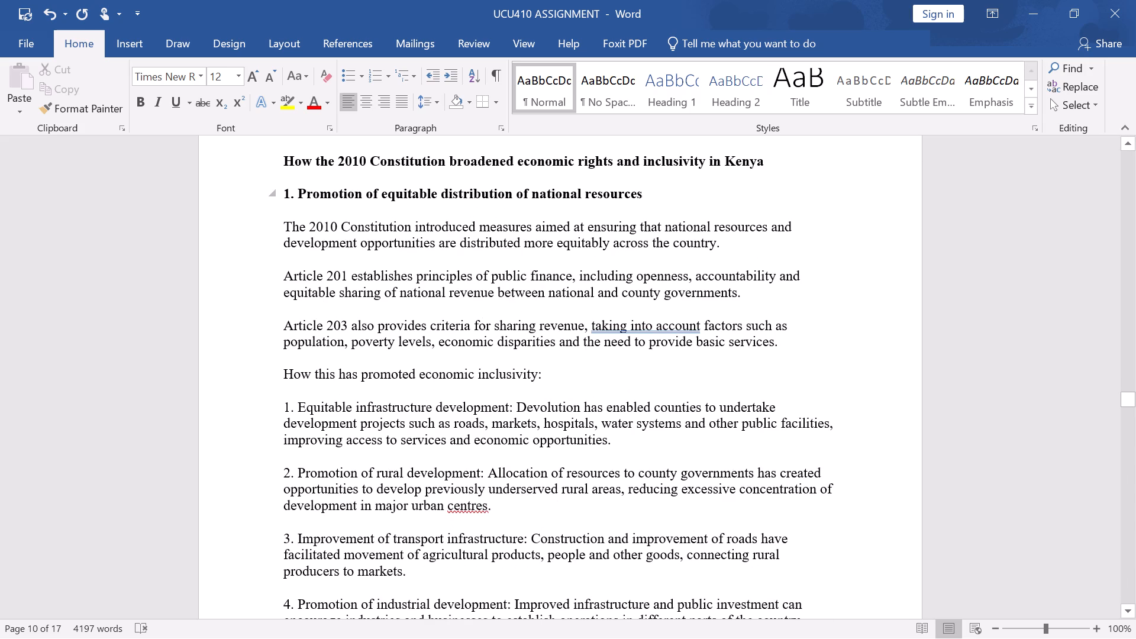
{"action": "left_click_drag", "start_coordinate": [295, 193], "coordinate": [636, 191]}
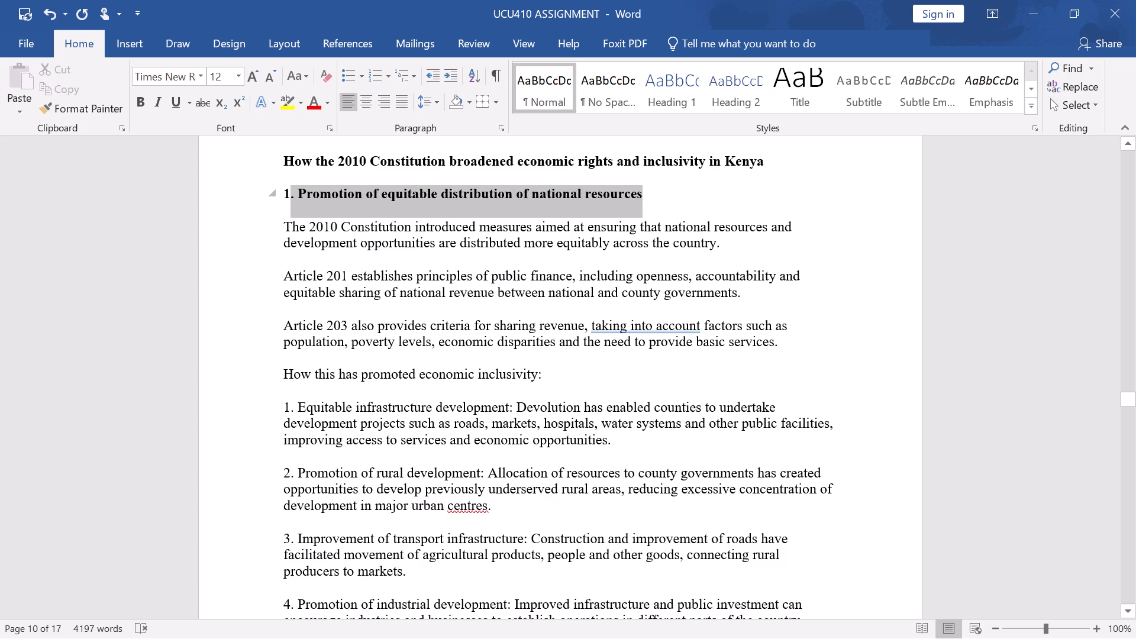
{"action": "left_click", "coordinate": [309, 80]}
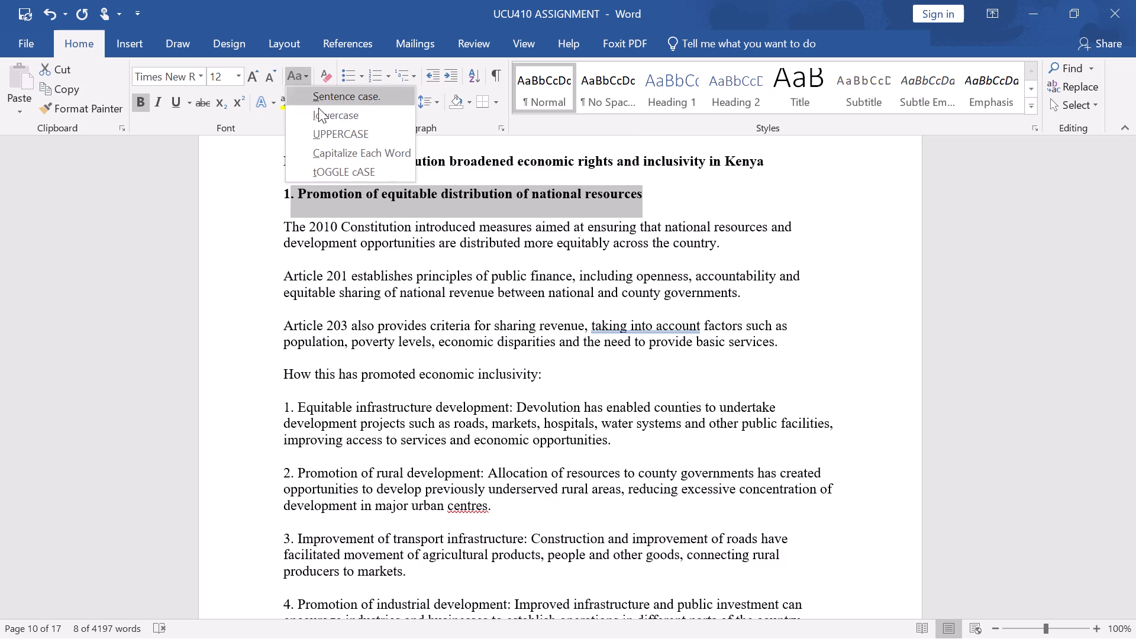
{"action": "left_click", "coordinate": [350, 147]}
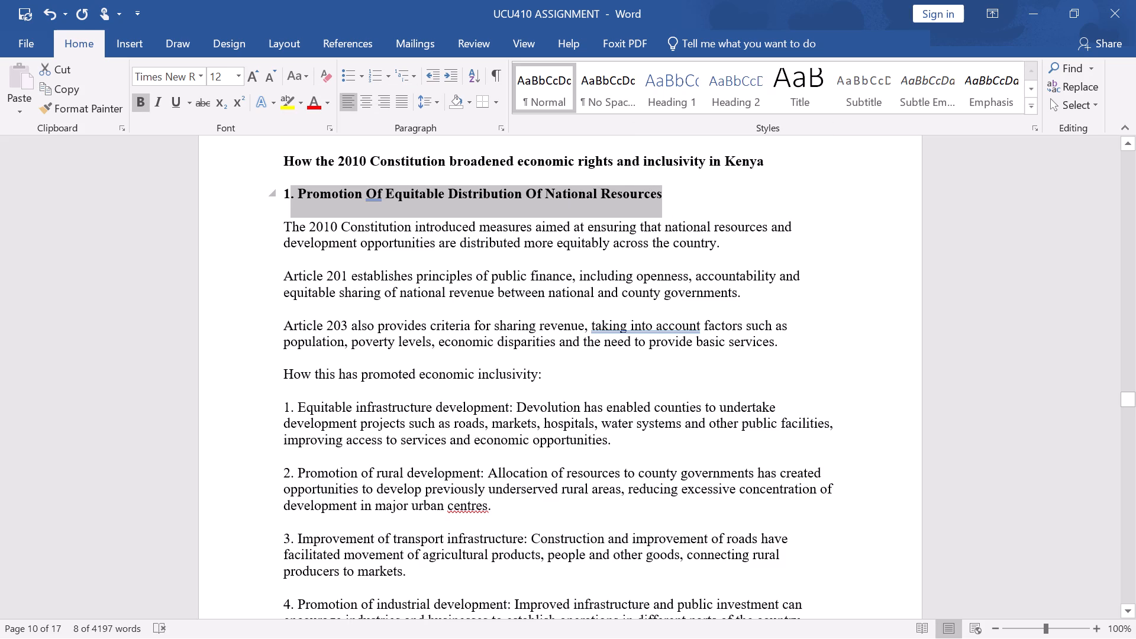
{"action": "left_click", "coordinate": [668, 203]}
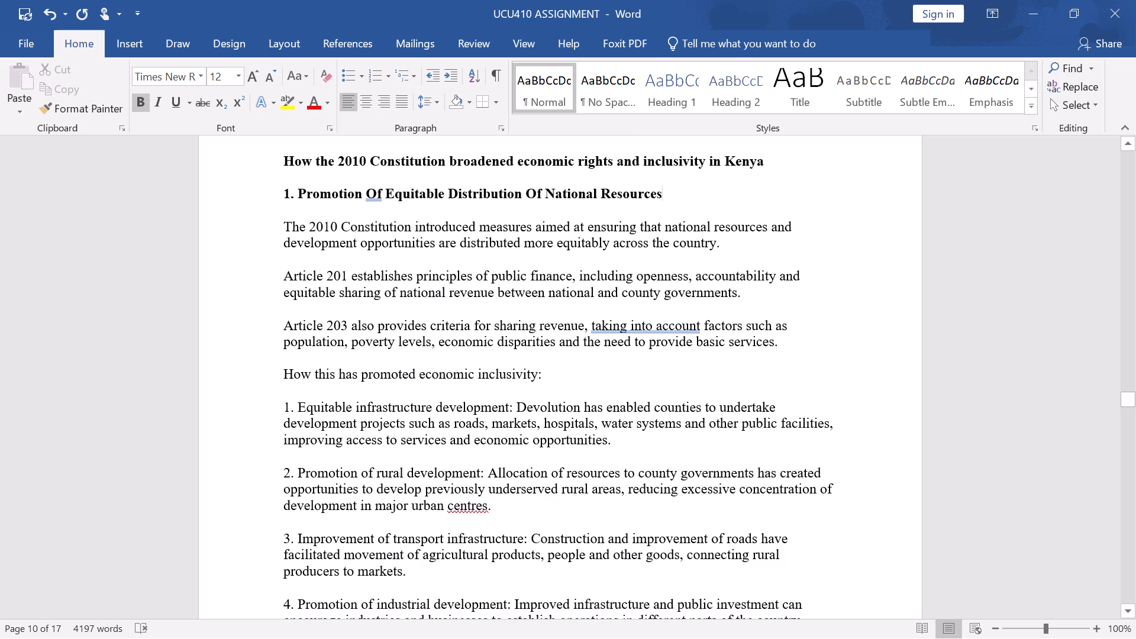
Review the economic rights and inclusivity section, from equitable distribution of resources through economic and social security, up to the challenges heading.
{"action": "scroll", "coordinate": [419, 258], "scroll_direction": "down", "scroll_amount": 1}
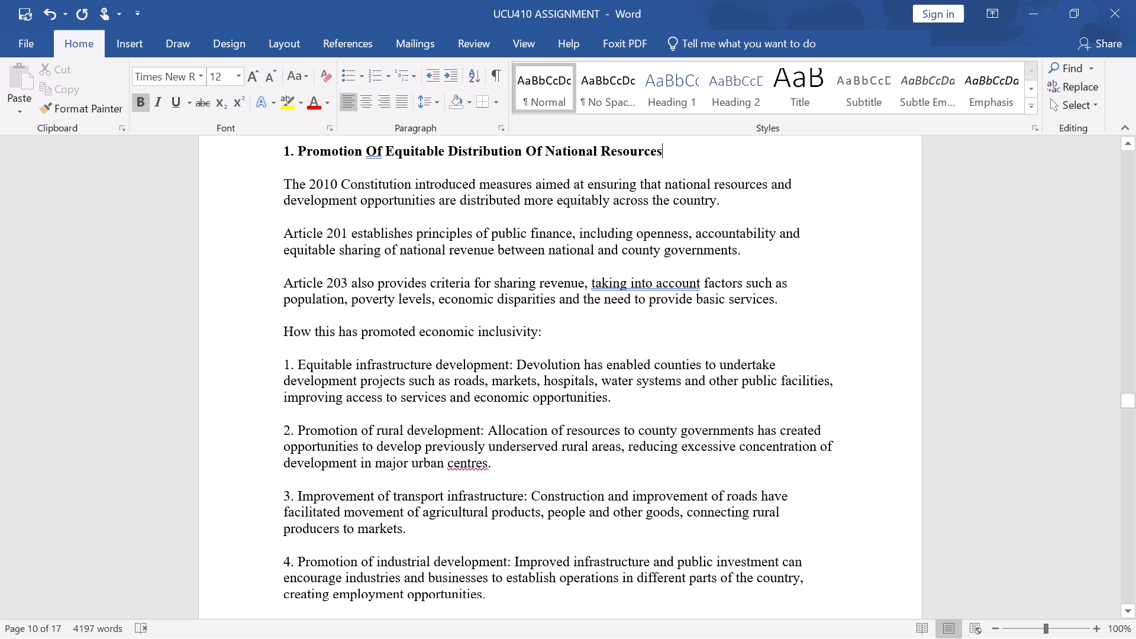
{"action": "scroll", "coordinate": [403, 383], "scroll_direction": "down", "scroll_amount": 3}
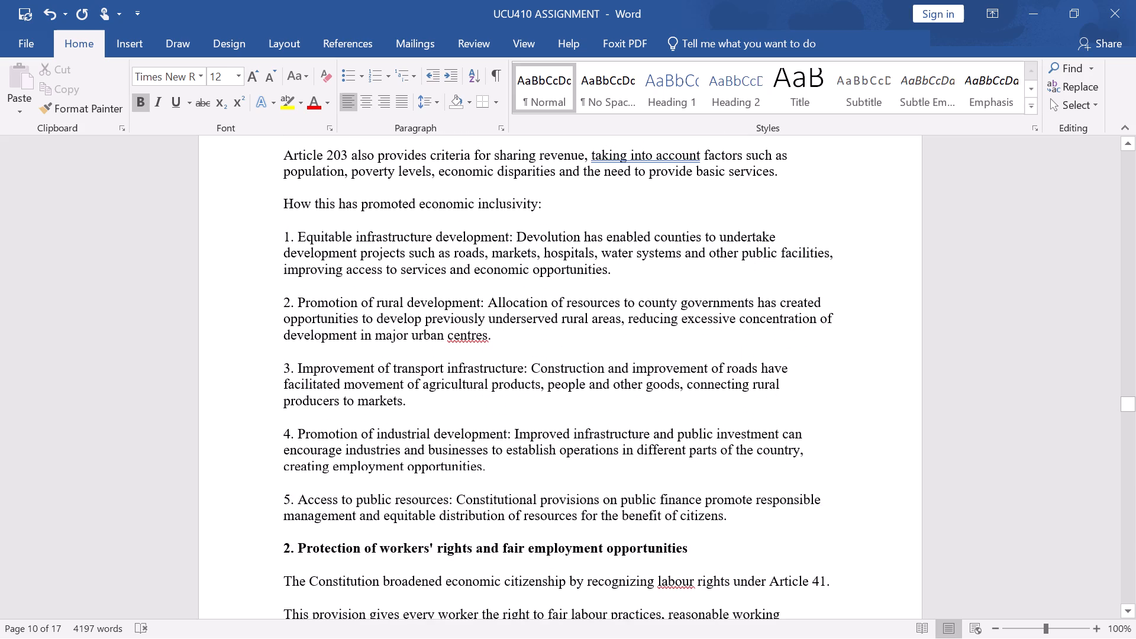
{"action": "scroll", "coordinate": [492, 334], "scroll_direction": "down", "scroll_amount": 3}
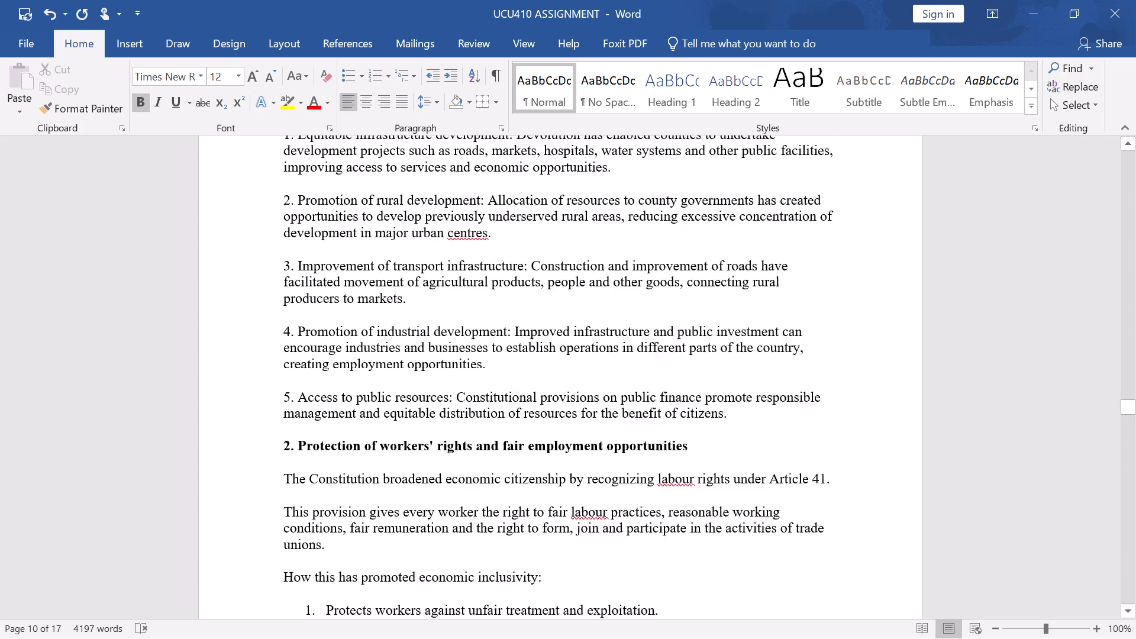
{"action": "scroll", "coordinate": [493, 337], "scroll_direction": "down", "scroll_amount": 3}
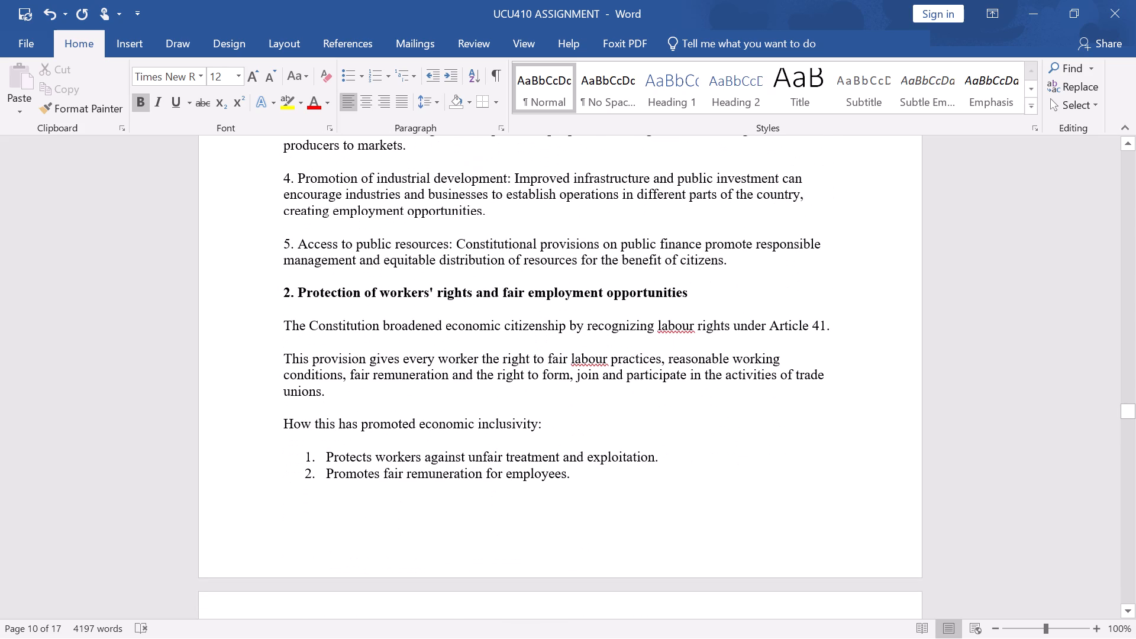
{"action": "scroll", "coordinate": [493, 337], "scroll_direction": "down", "scroll_amount": 9}
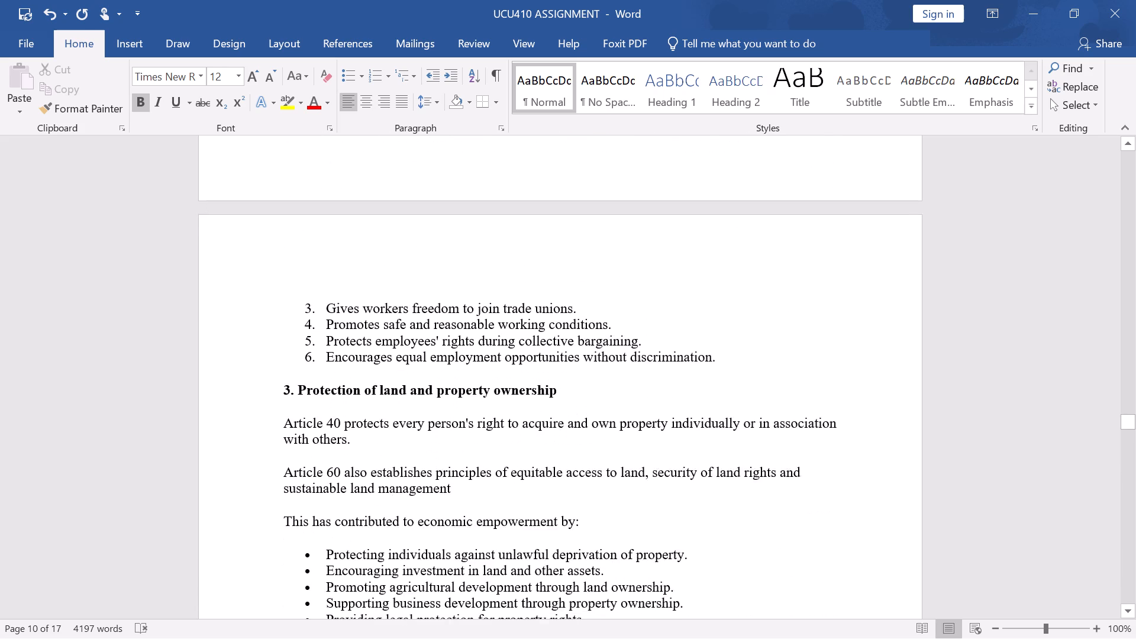
{"action": "scroll", "coordinate": [494, 335], "scroll_direction": "down", "scroll_amount": 8}
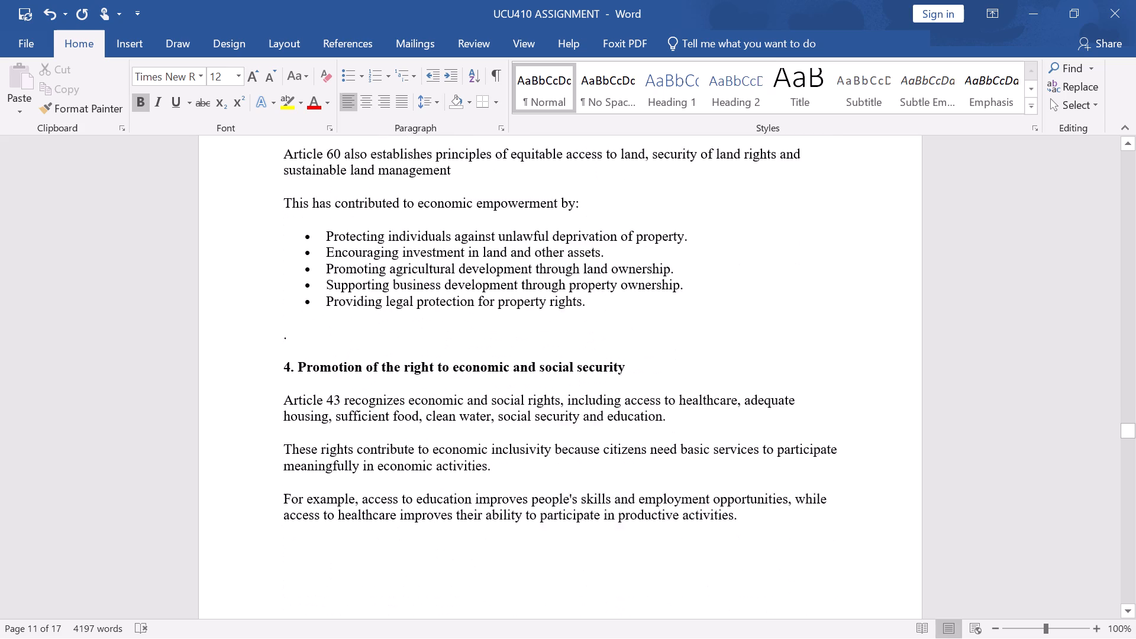
{"action": "scroll", "coordinate": [494, 335], "scroll_direction": "down", "scroll_amount": 12}
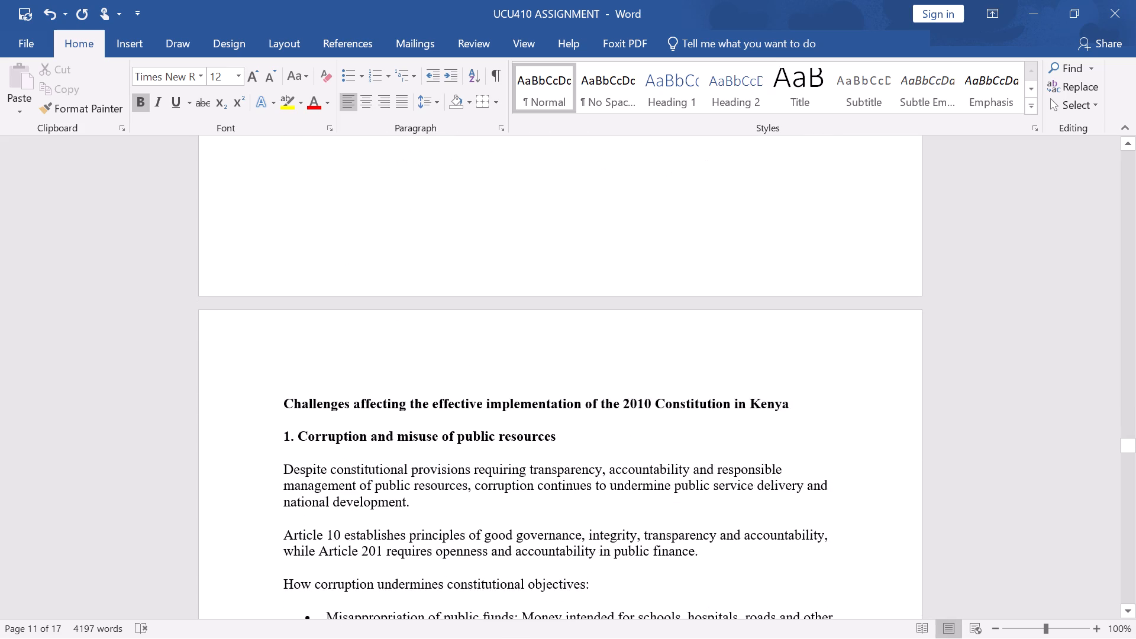
Apply Capitalize Each Word to the heading "Challenges affecting the effective implementation of the 2010 Constitution in Kenya".
{"action": "scroll", "coordinate": [494, 335], "scroll_direction": "down", "scroll_amount": 4}
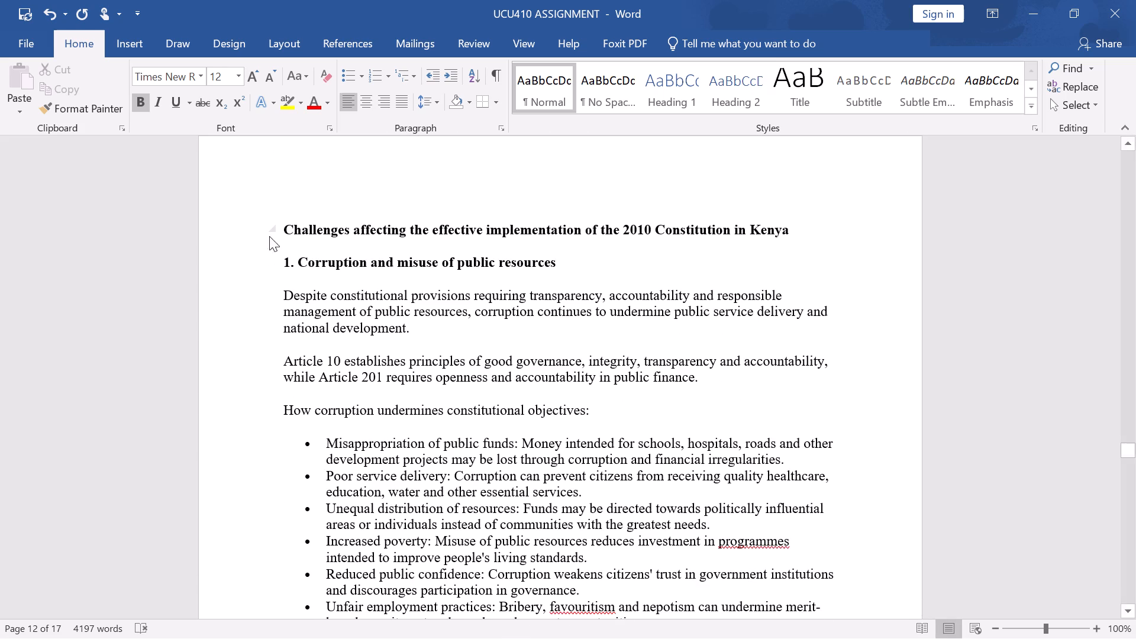
{"action": "left_click_drag", "start_coordinate": [283, 228], "coordinate": [341, 232]}
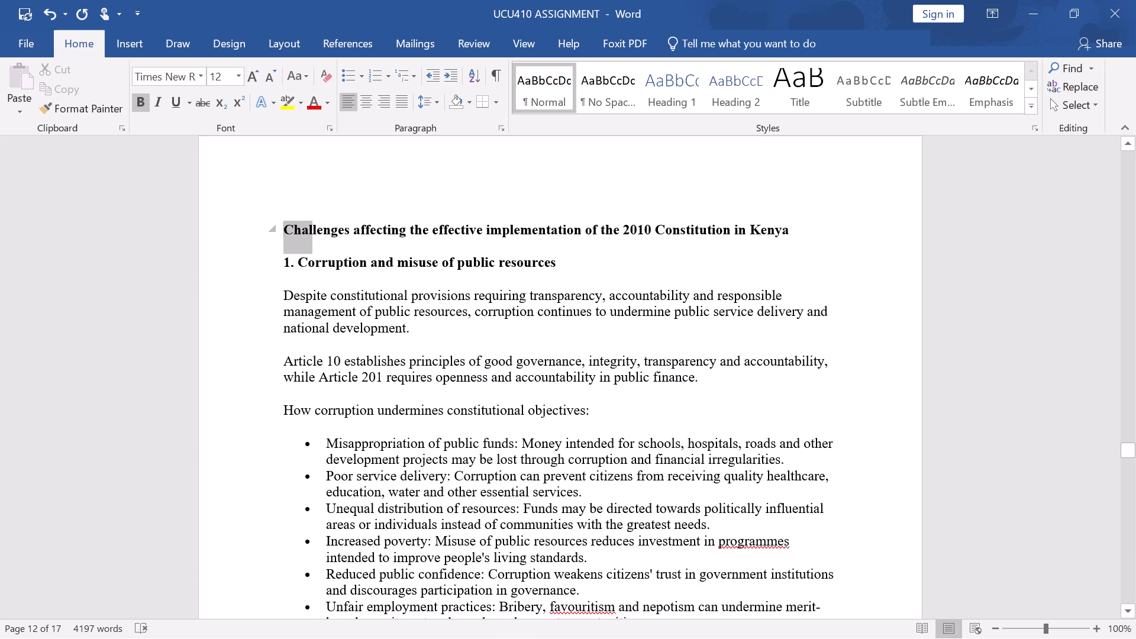
{"action": "left_click_drag", "start_coordinate": [341, 232], "coordinate": [793, 225]}
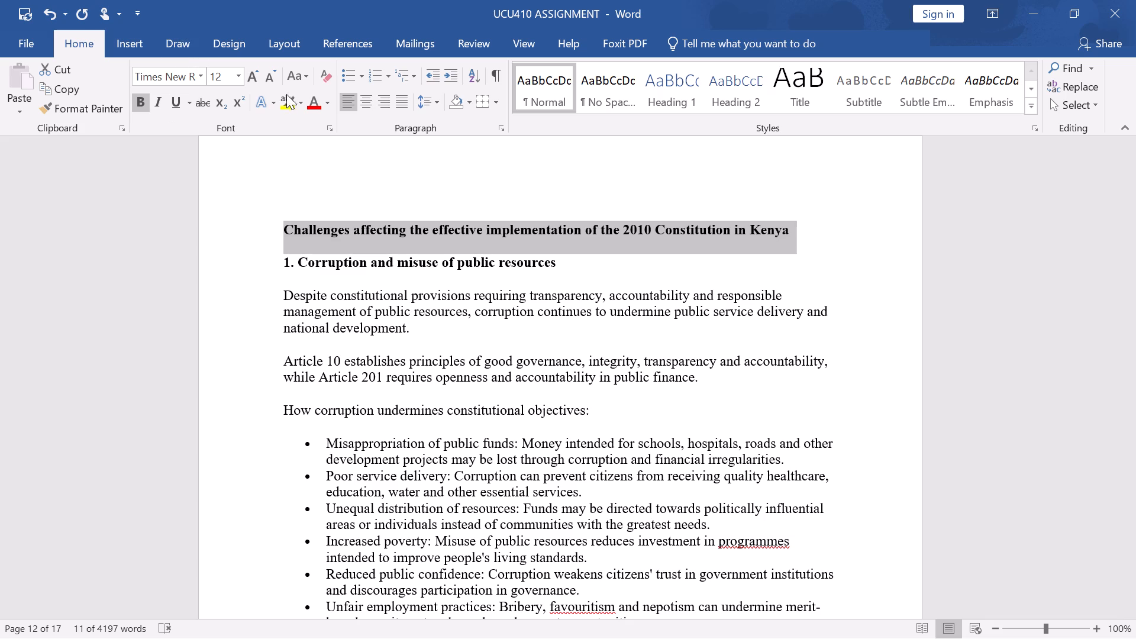
{"action": "left_click", "coordinate": [309, 79]}
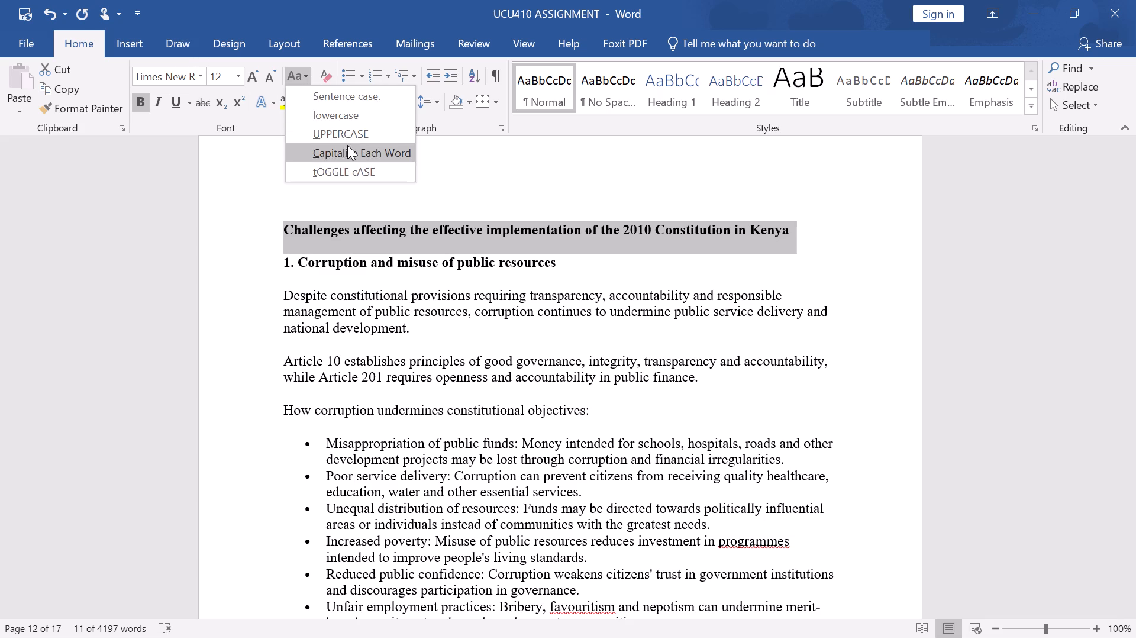
{"action": "left_click", "coordinate": [349, 145]}
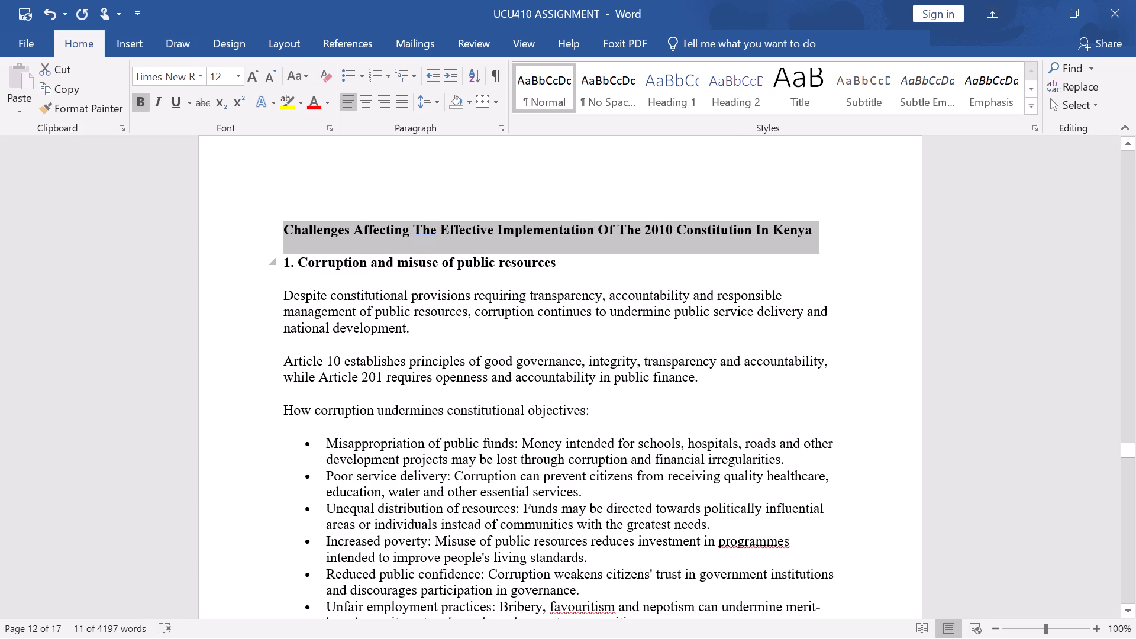
{"action": "left_click", "coordinate": [601, 277]}
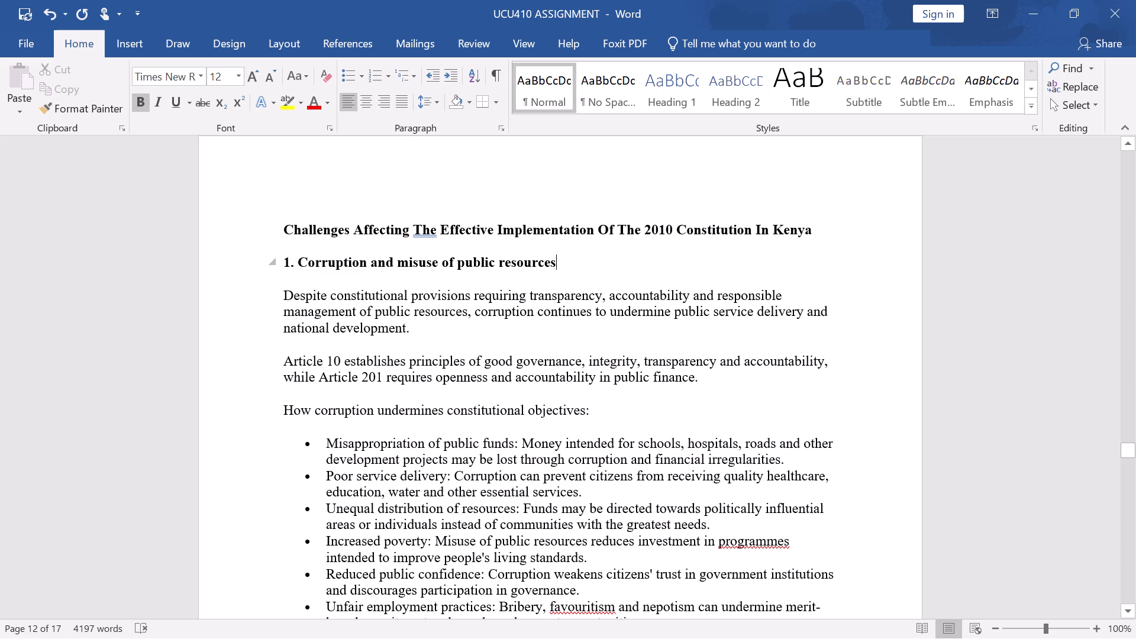
Apply toggle case to the words "Corruption and misuse of public resources" in heading 1 of the challenges section.
{"action": "left_click_drag", "start_coordinate": [298, 262], "coordinate": [445, 262]}
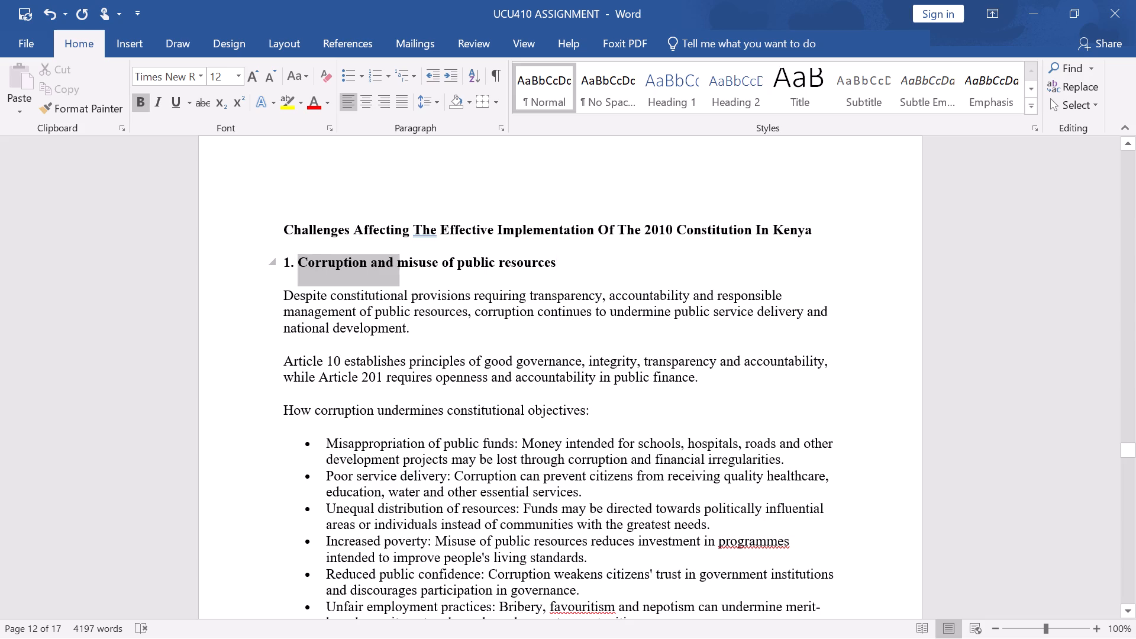
{"action": "left_click_drag", "start_coordinate": [445, 262], "coordinate": [560, 274]}
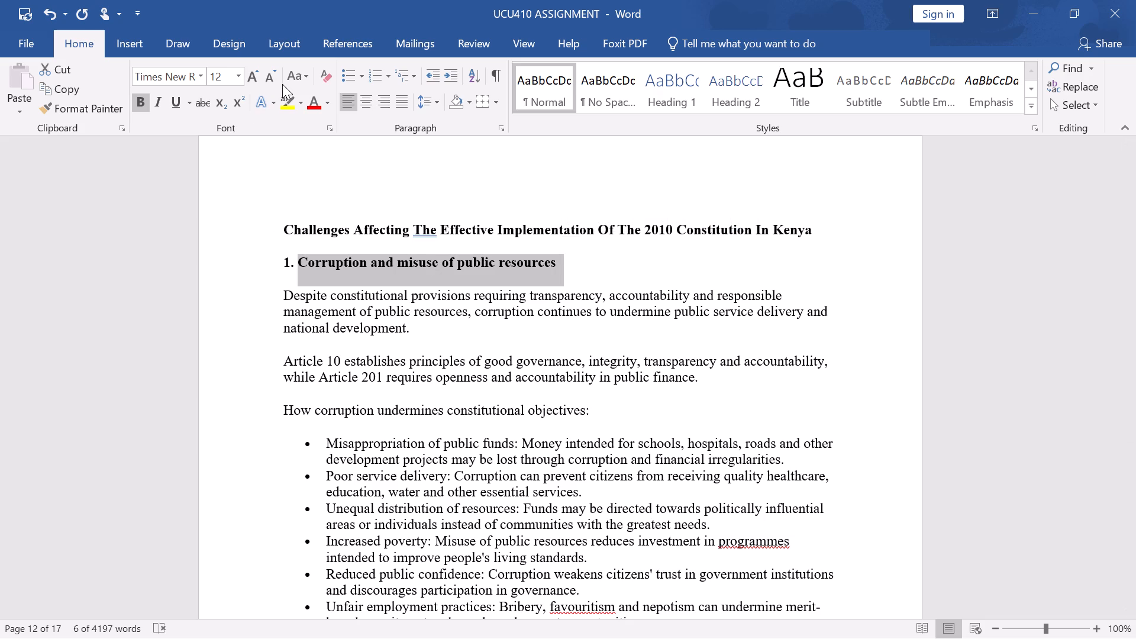
{"action": "left_click", "coordinate": [302, 78]}
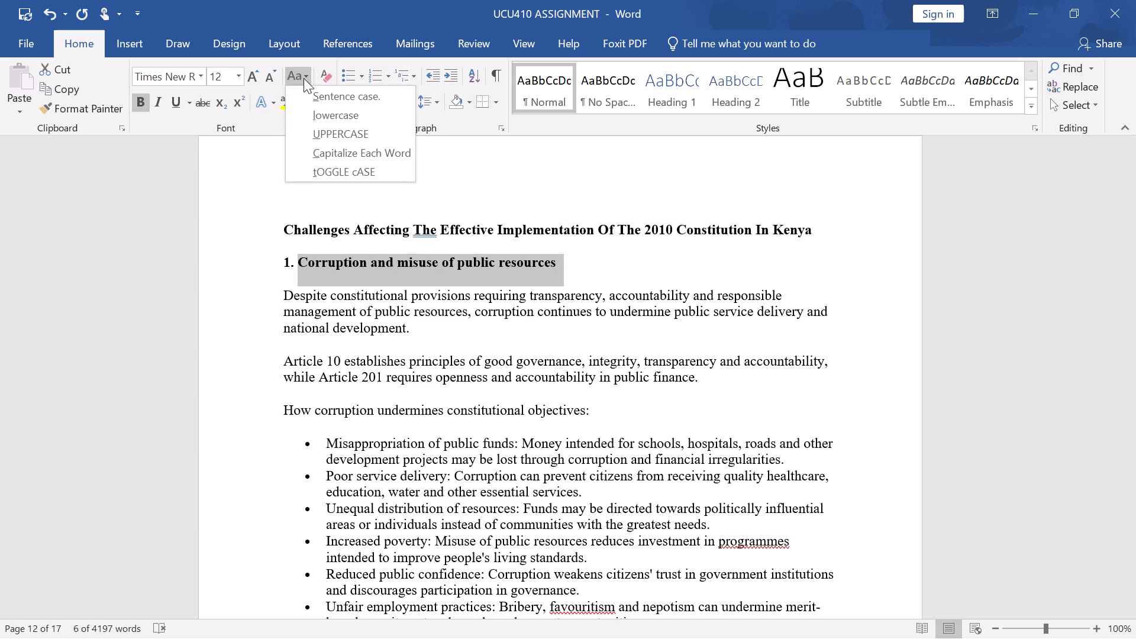
{"action": "left_click", "coordinate": [344, 173]}
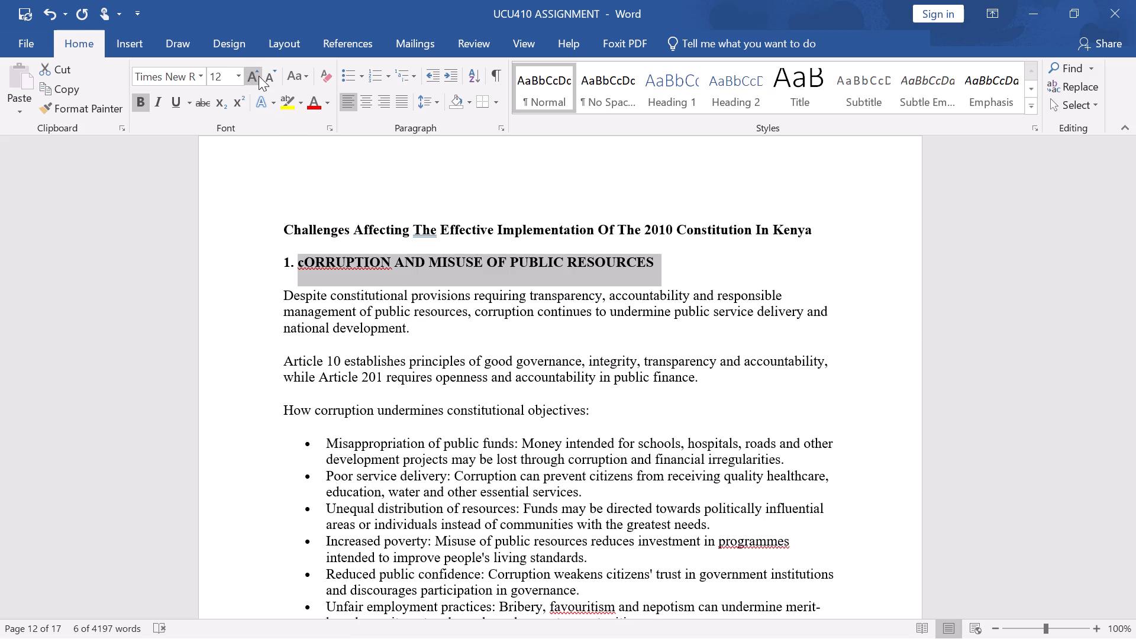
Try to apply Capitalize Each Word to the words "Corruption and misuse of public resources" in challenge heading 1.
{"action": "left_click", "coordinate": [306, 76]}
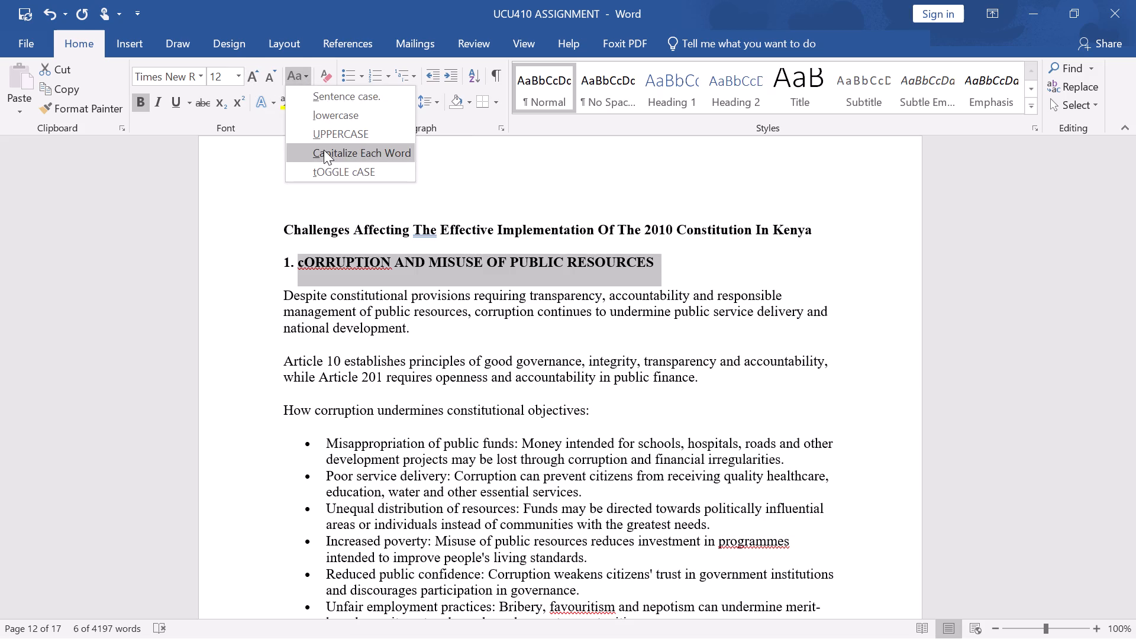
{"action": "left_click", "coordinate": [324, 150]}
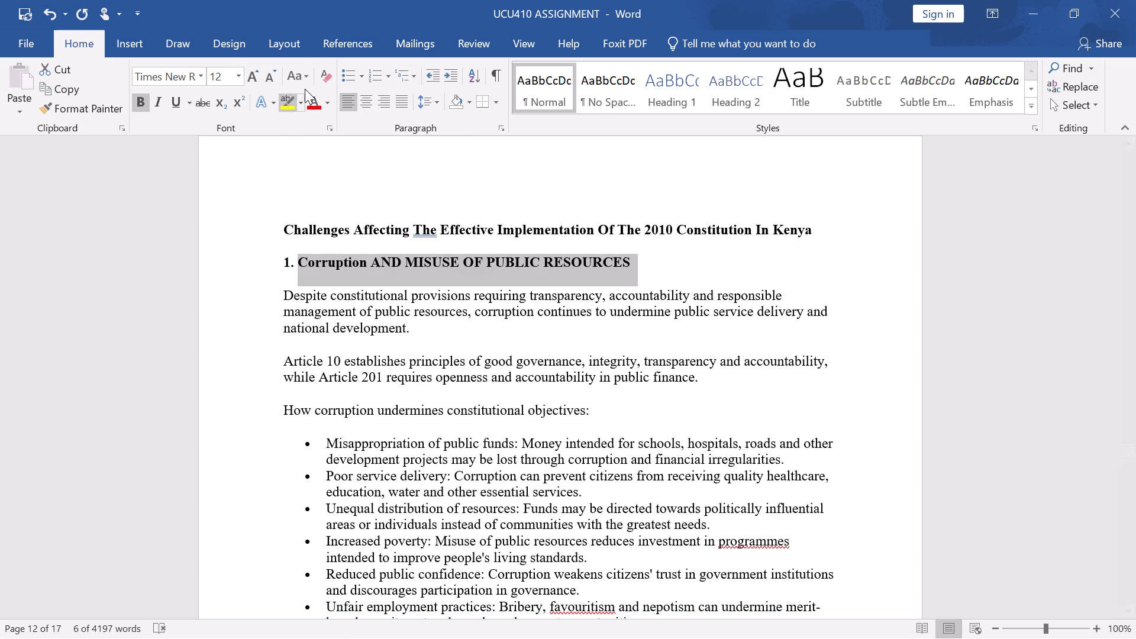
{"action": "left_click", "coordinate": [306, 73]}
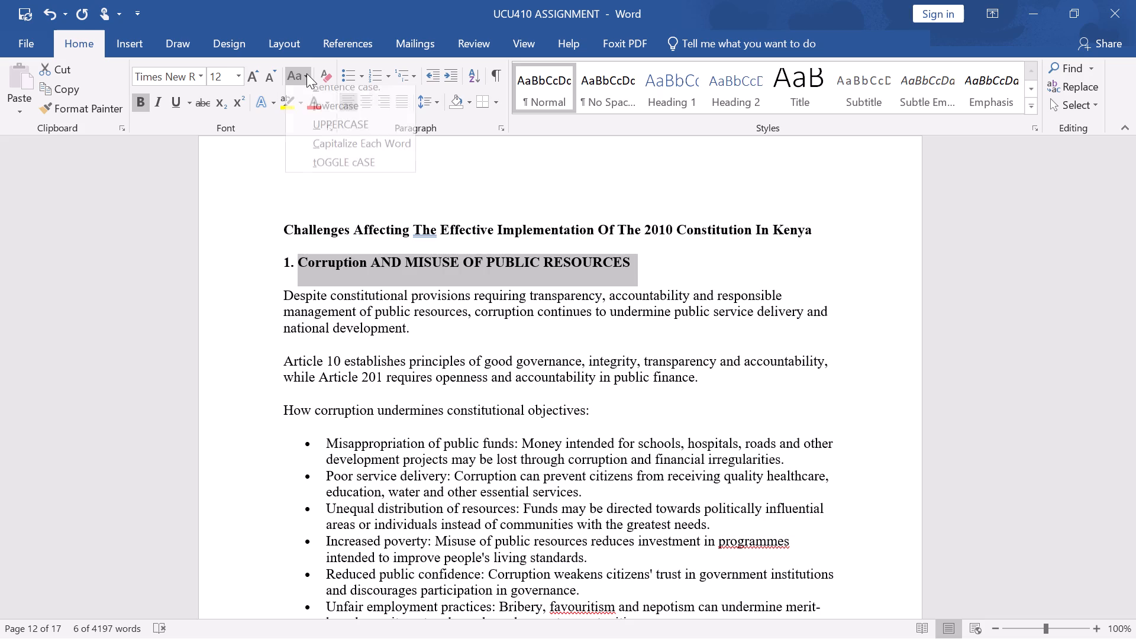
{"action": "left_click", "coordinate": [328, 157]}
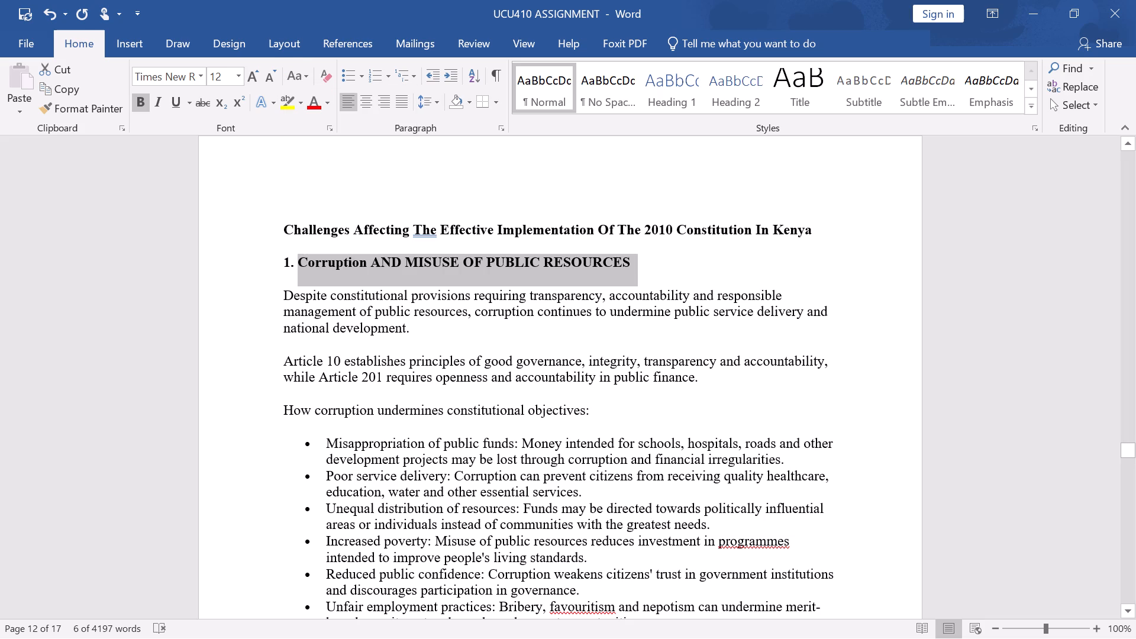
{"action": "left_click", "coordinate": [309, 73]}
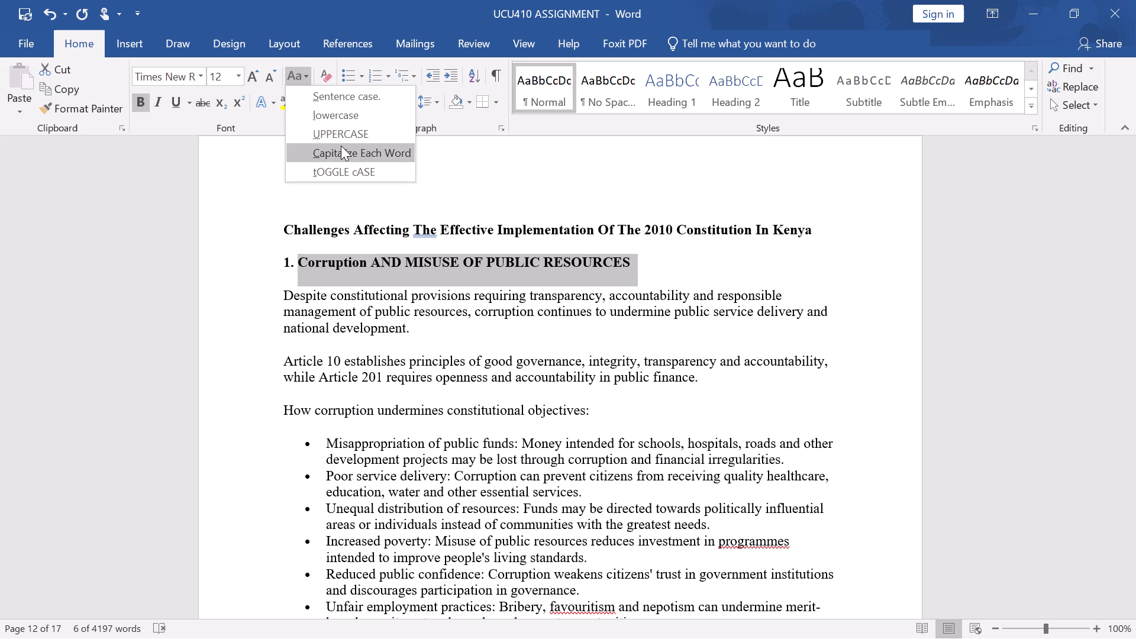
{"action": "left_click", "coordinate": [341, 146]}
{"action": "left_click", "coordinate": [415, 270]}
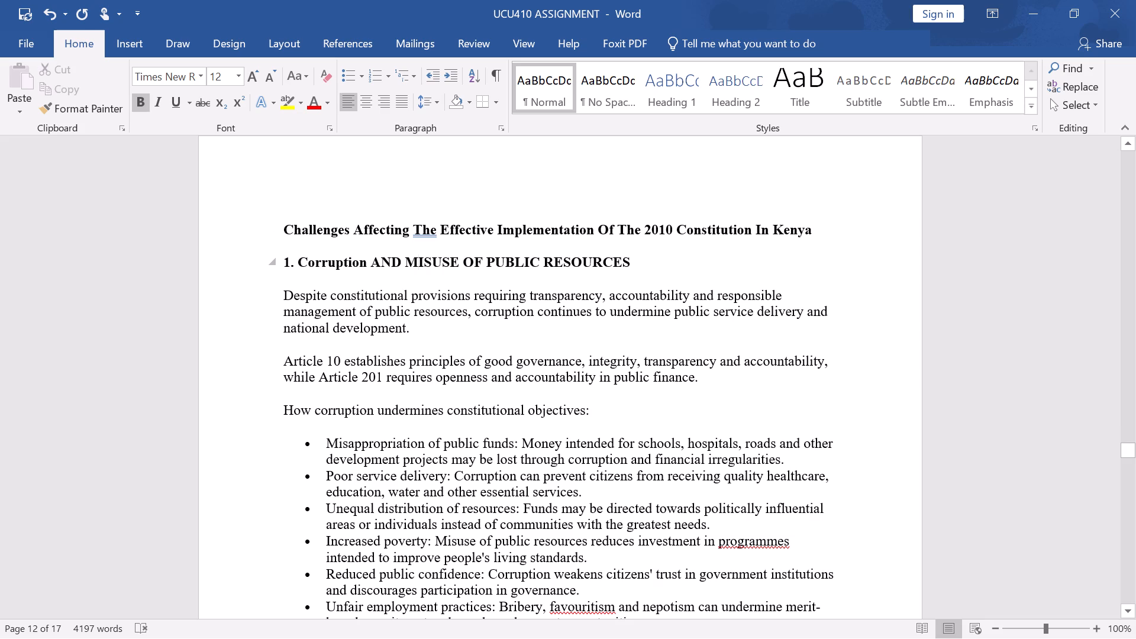
Convert the challenge heading "1. Corruption and misuse of public resources" to lowercase and apply Capitalize Each Word to it.
{"action": "left_click_drag", "start_coordinate": [295, 262], "coordinate": [603, 275]}
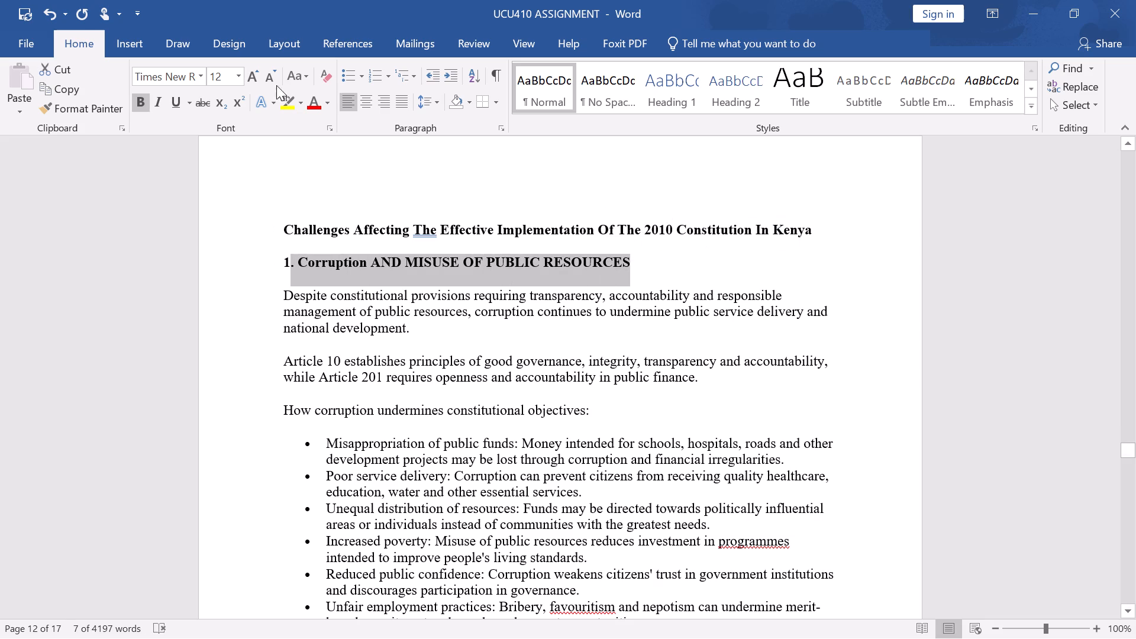
{"action": "left_click", "coordinate": [307, 78]}
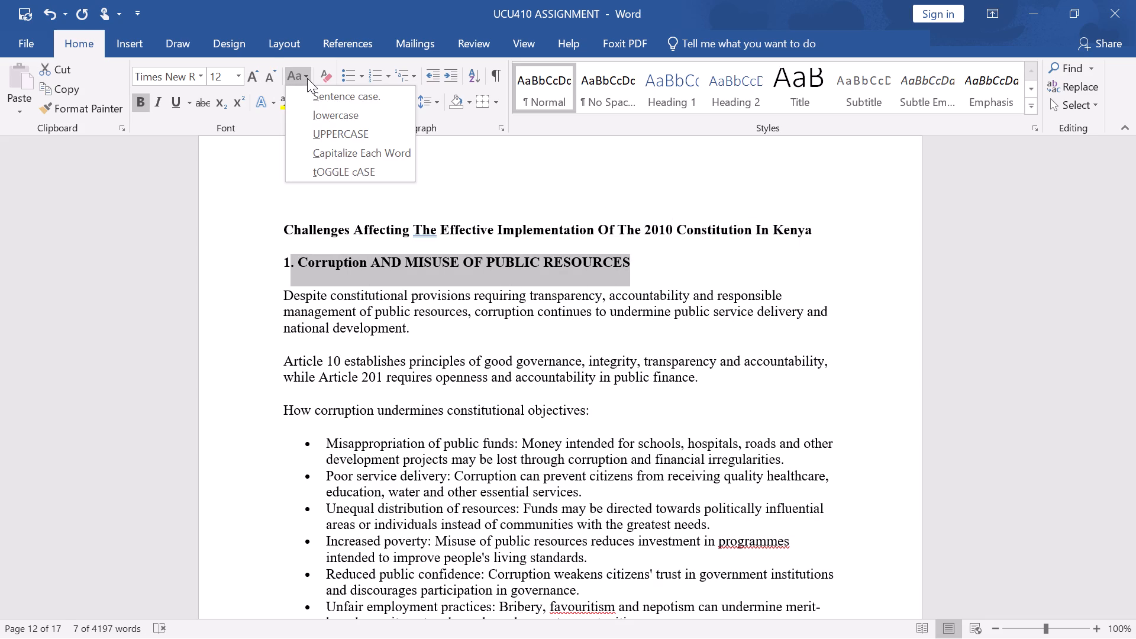
{"action": "left_click", "coordinate": [349, 115]}
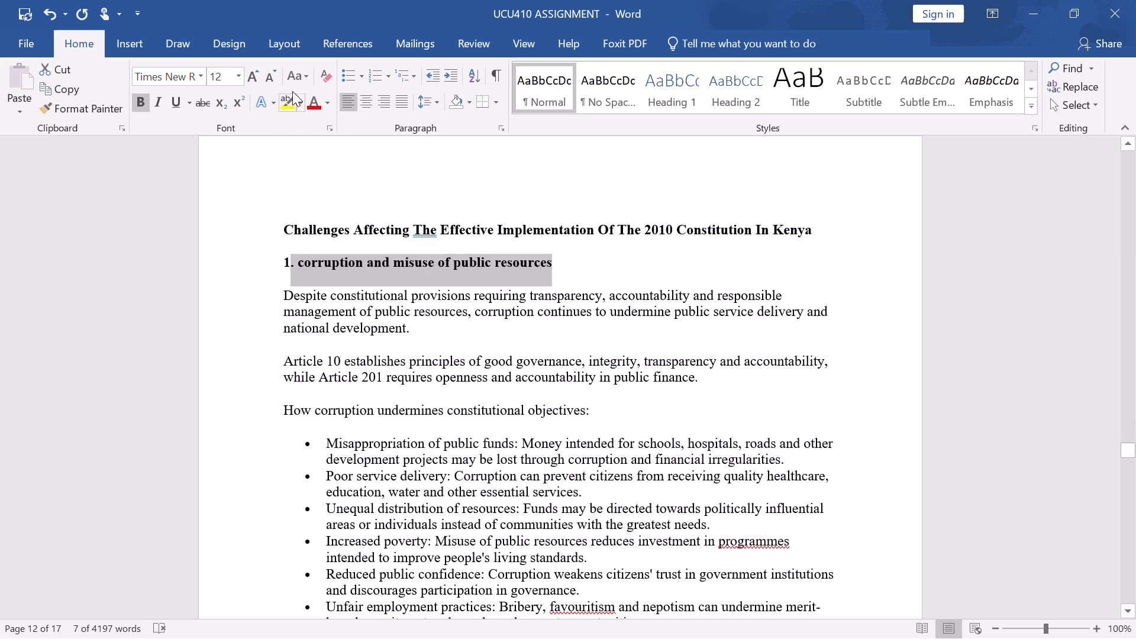
{"action": "left_click", "coordinate": [304, 77]}
{"action": "left_click", "coordinate": [344, 150]}
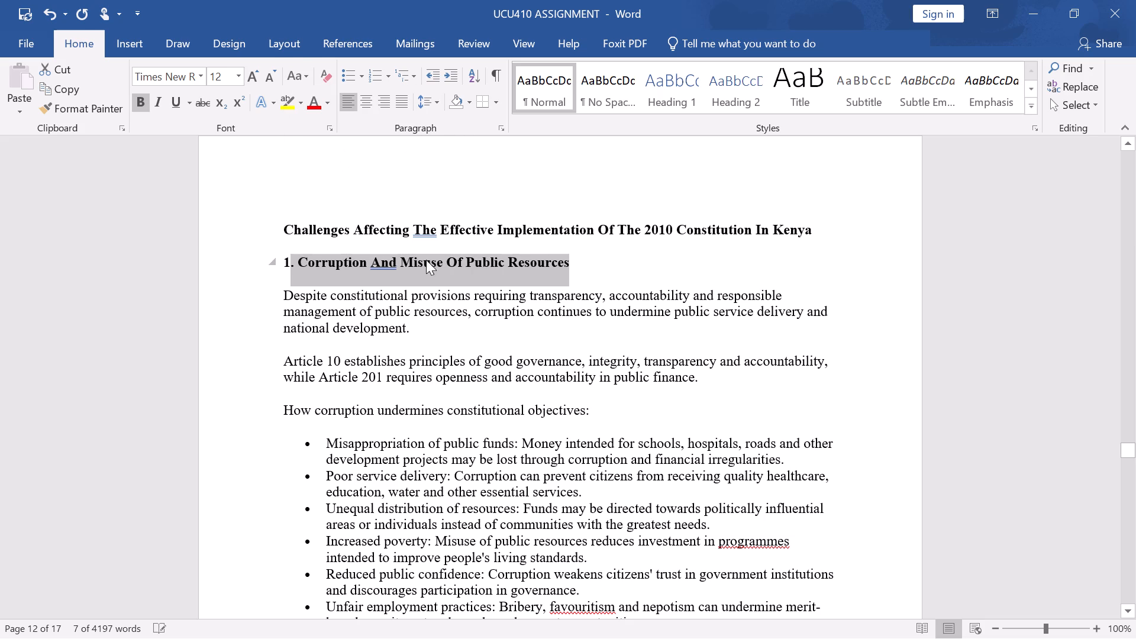
{"action": "left_click", "coordinate": [443, 280]}
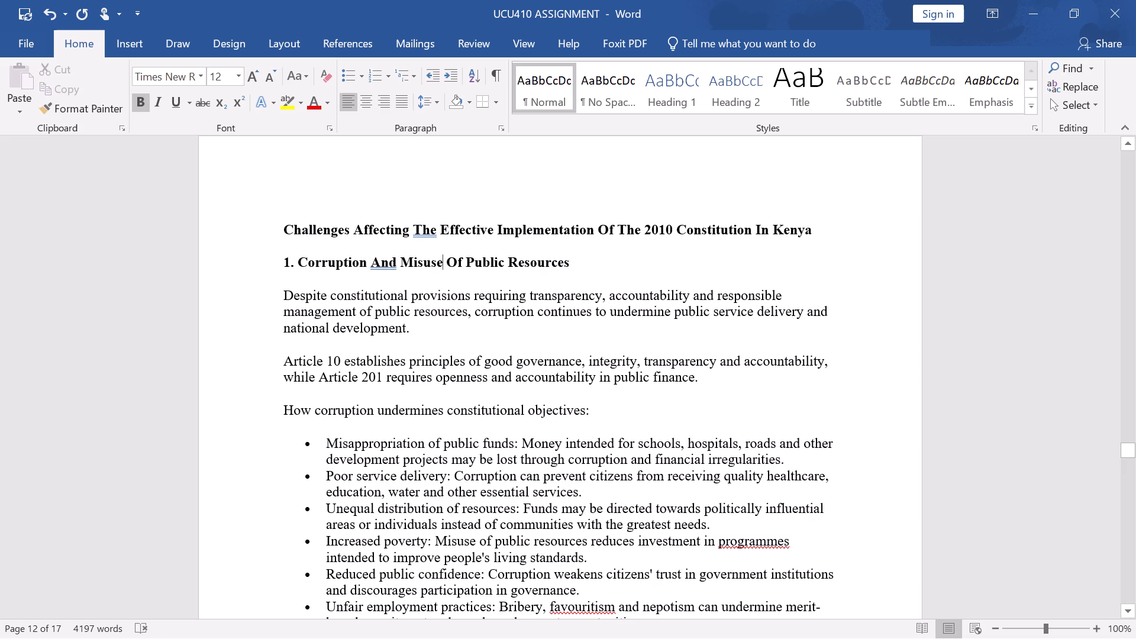
Remove the bullet from the empty last item of the list under "2. Political interference and lack of accountability".
{"action": "scroll", "coordinate": [478, 314], "scroll_direction": "down", "scroll_amount": 1}
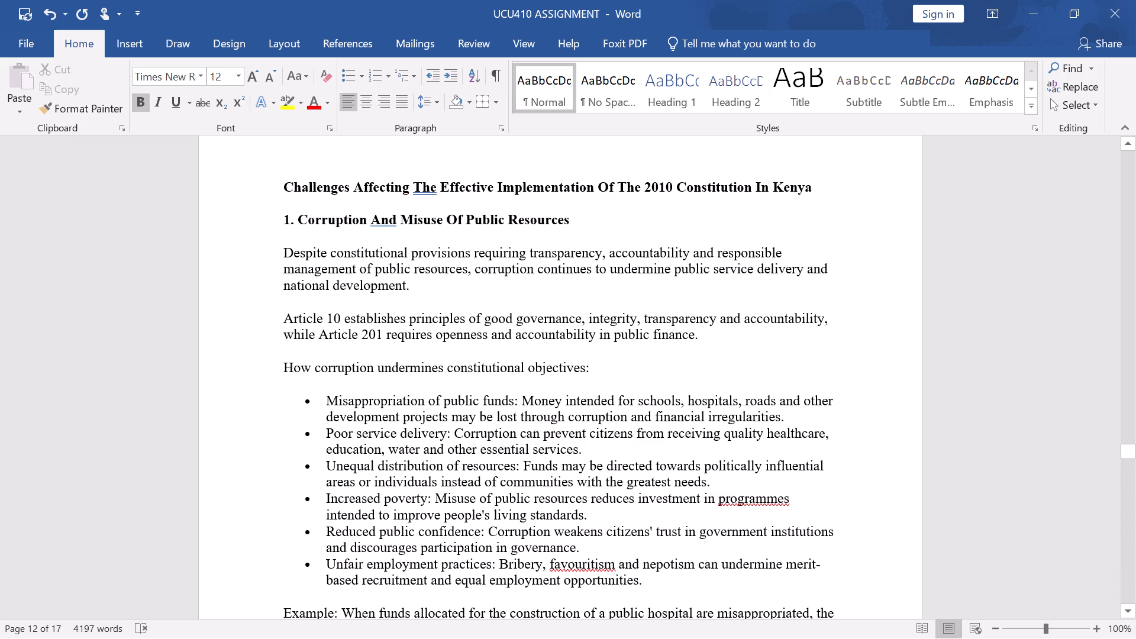
{"action": "scroll", "coordinate": [526, 356], "scroll_direction": "down", "scroll_amount": 3}
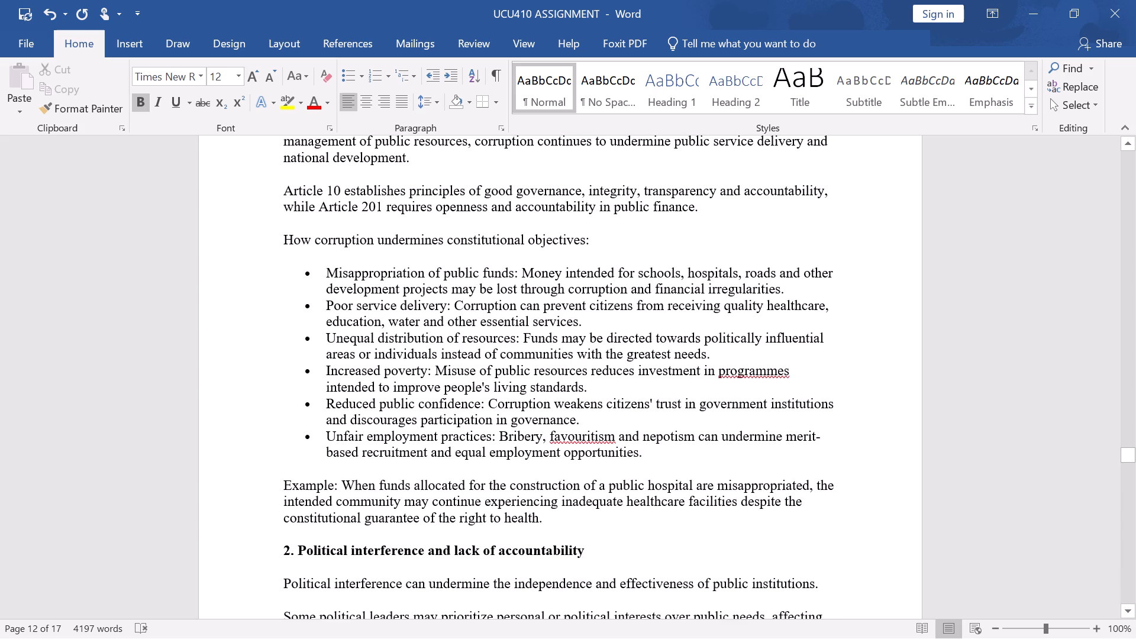
{"action": "scroll", "coordinate": [347, 506], "scroll_direction": "down", "scroll_amount": 1}
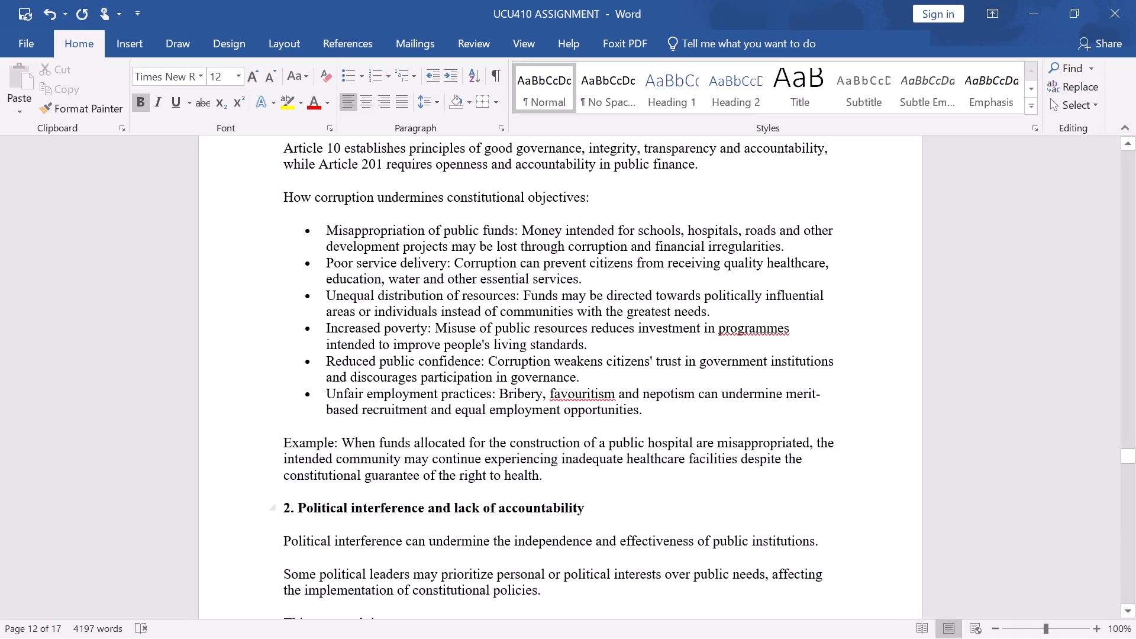
{"action": "scroll", "coordinate": [390, 424], "scroll_direction": "down", "scroll_amount": 10}
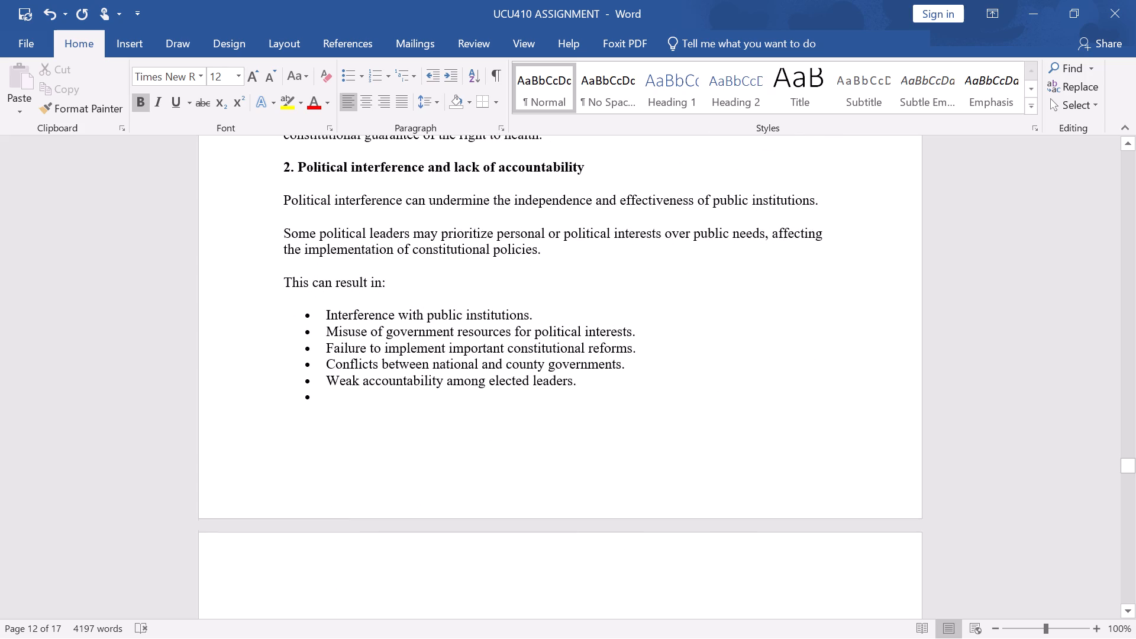
{"action": "scroll", "coordinate": [391, 414], "scroll_direction": "down", "scroll_amount": 2}
{"action": "scroll", "coordinate": [344, 283], "scroll_direction": "up", "scroll_amount": 3}
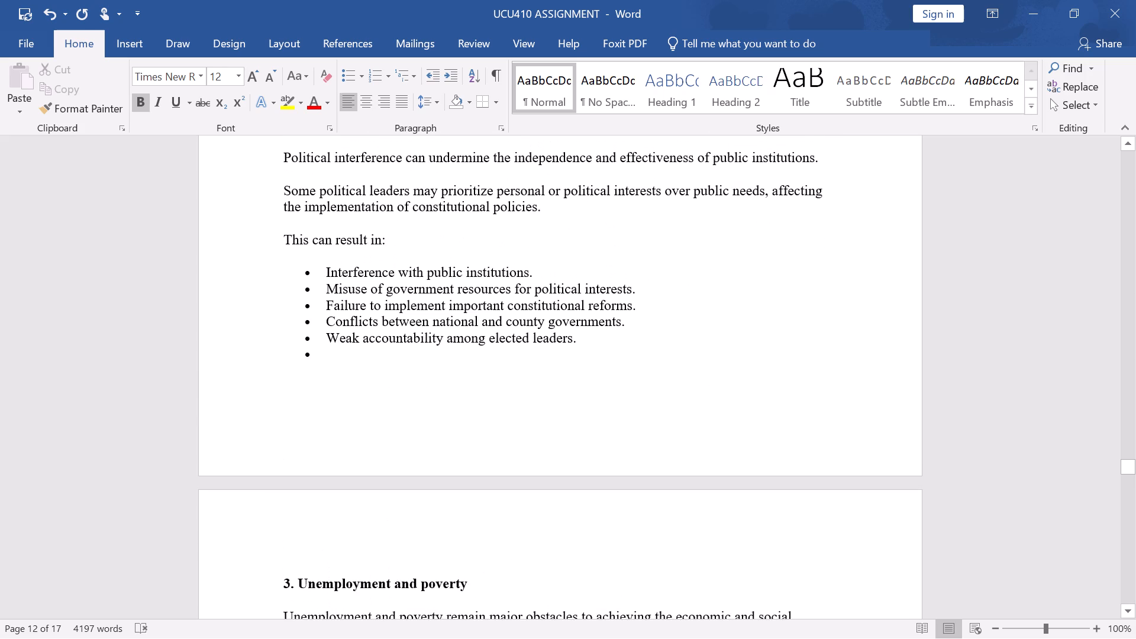
{"action": "scroll", "coordinate": [344, 283], "scroll_direction": "up", "scroll_amount": 3}
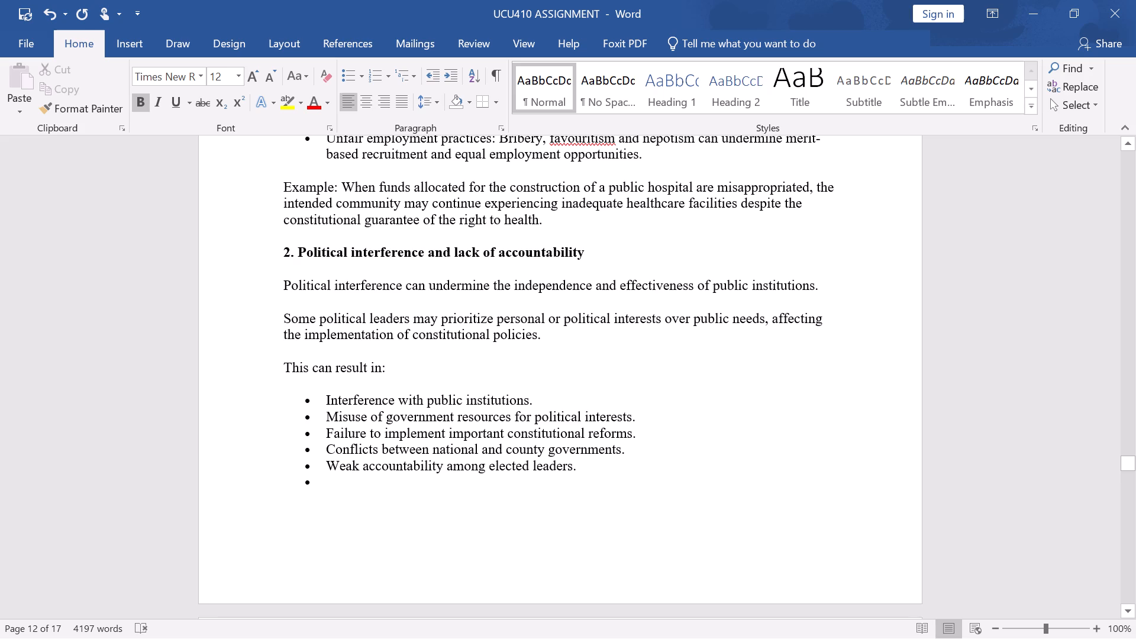
{"action": "left_click", "coordinate": [314, 487]}
{"action": "key", "text": "BackSpace"}
Look through the rest of the document, from challenge 3 on unemployment and poverty to the end of the Conclusion.
{"action": "scroll", "coordinate": [478, 428], "scroll_direction": "down", "scroll_amount": 3}
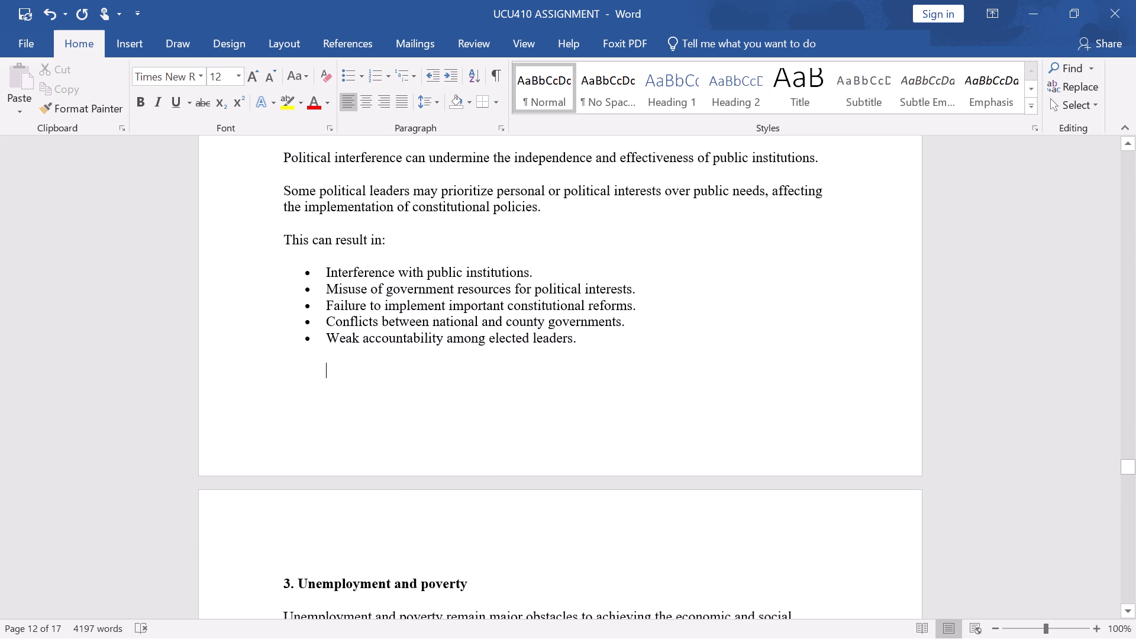
{"action": "scroll", "coordinate": [479, 425], "scroll_direction": "down", "scroll_amount": 11}
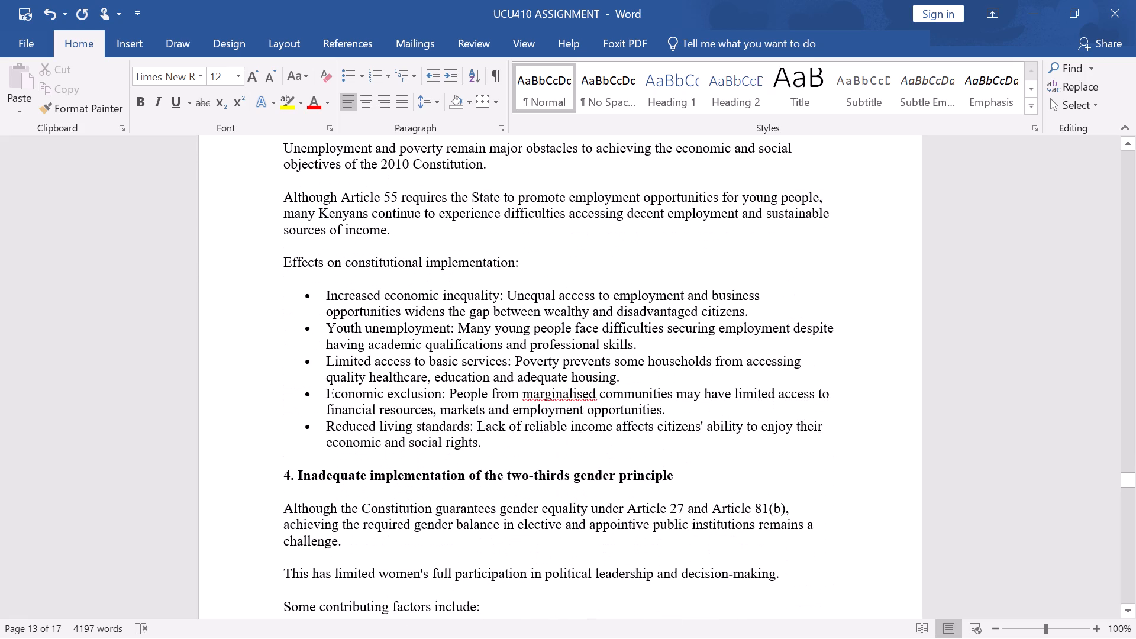
{"action": "scroll", "coordinate": [479, 422], "scroll_direction": "down", "scroll_amount": 3}
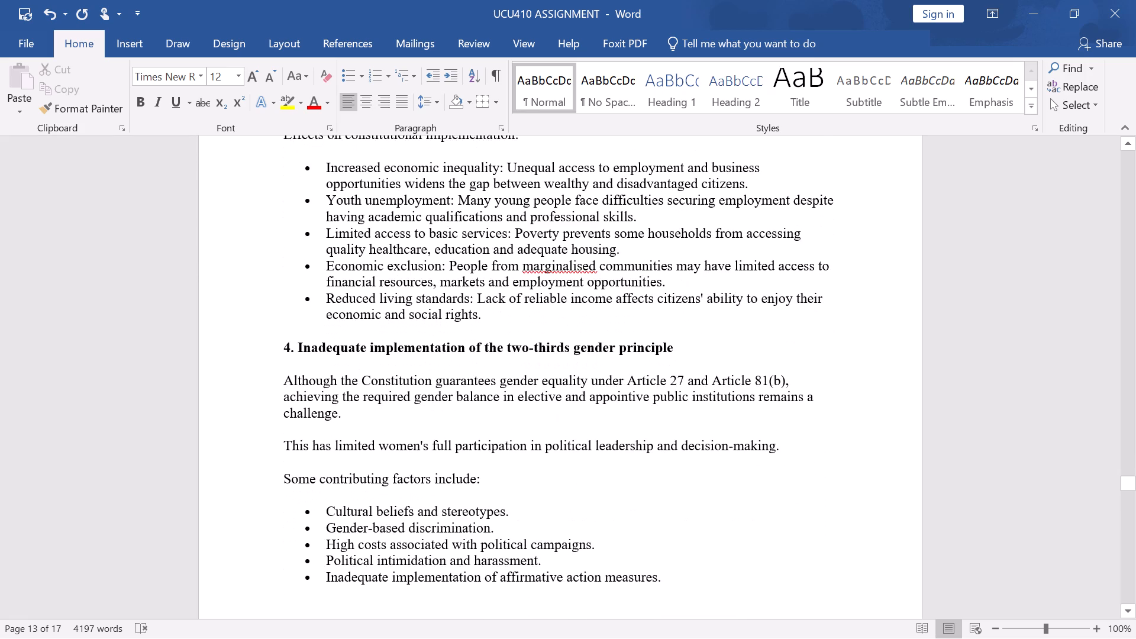
{"action": "scroll", "coordinate": [479, 422], "scroll_direction": "down", "scroll_amount": 6}
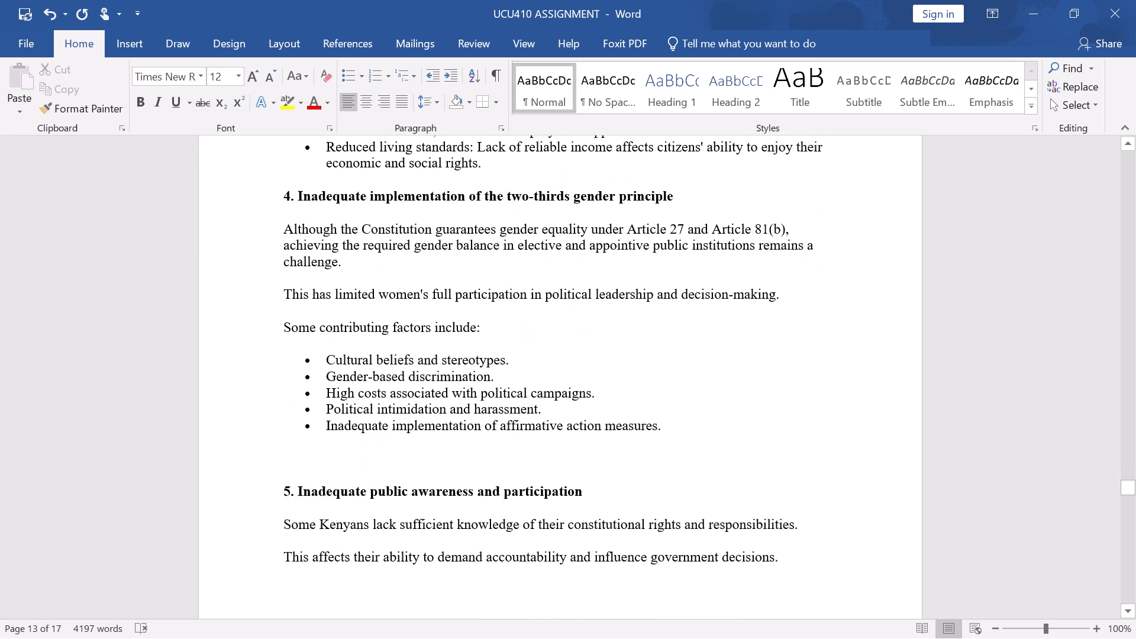
{"action": "scroll", "coordinate": [479, 422], "scroll_direction": "down", "scroll_amount": 9}
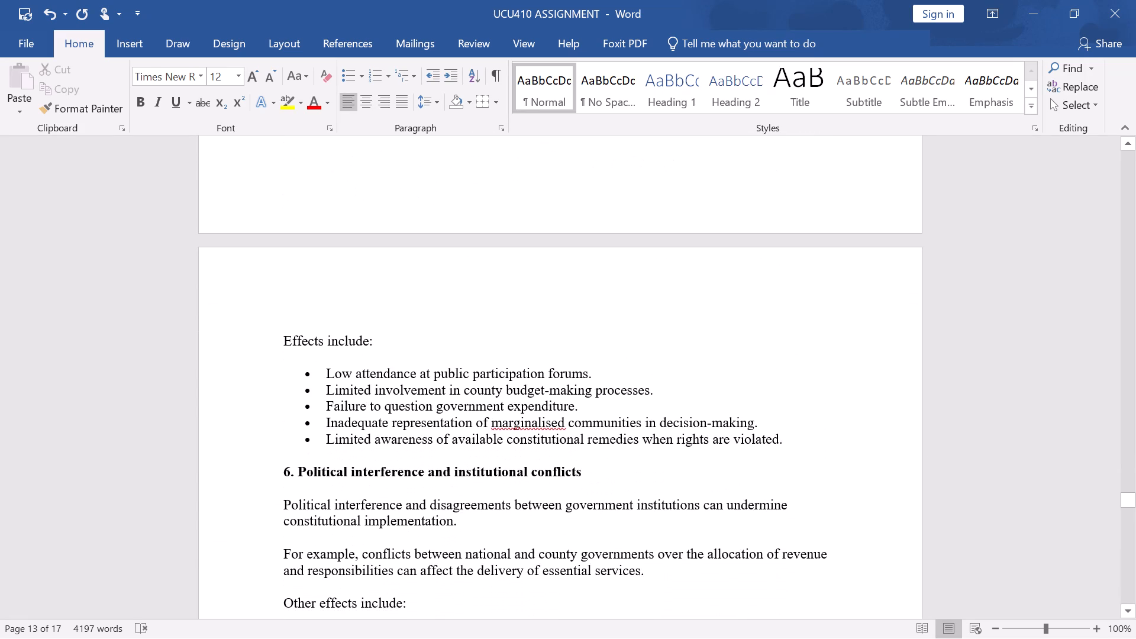
{"action": "scroll", "coordinate": [479, 410], "scroll_direction": "down", "scroll_amount": 12}
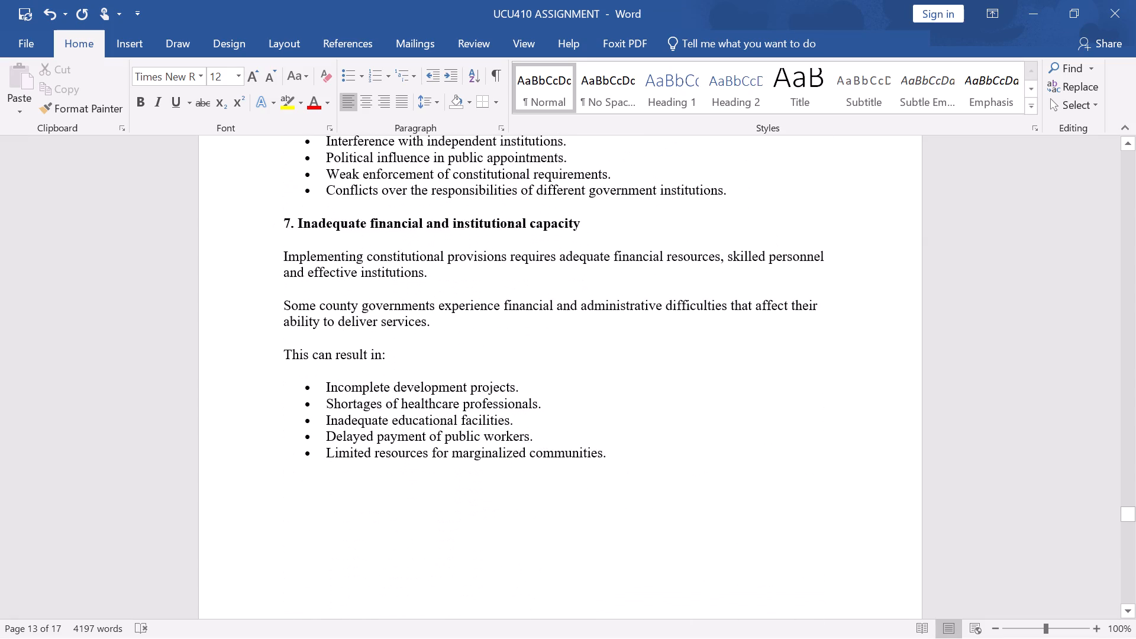
{"action": "scroll", "coordinate": [479, 410], "scroll_direction": "down", "scroll_amount": 7}
{"action": "scroll", "coordinate": [479, 410], "scroll_direction": "up", "scroll_amount": 8}
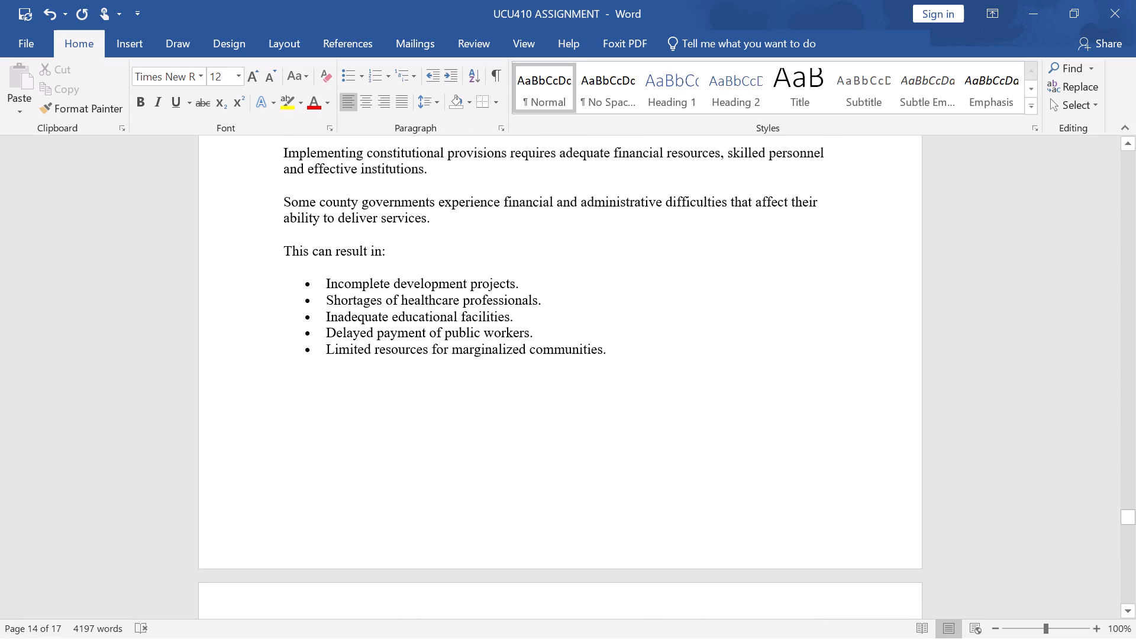
{"action": "scroll", "coordinate": [479, 410], "scroll_direction": "up", "scroll_amount": 9}
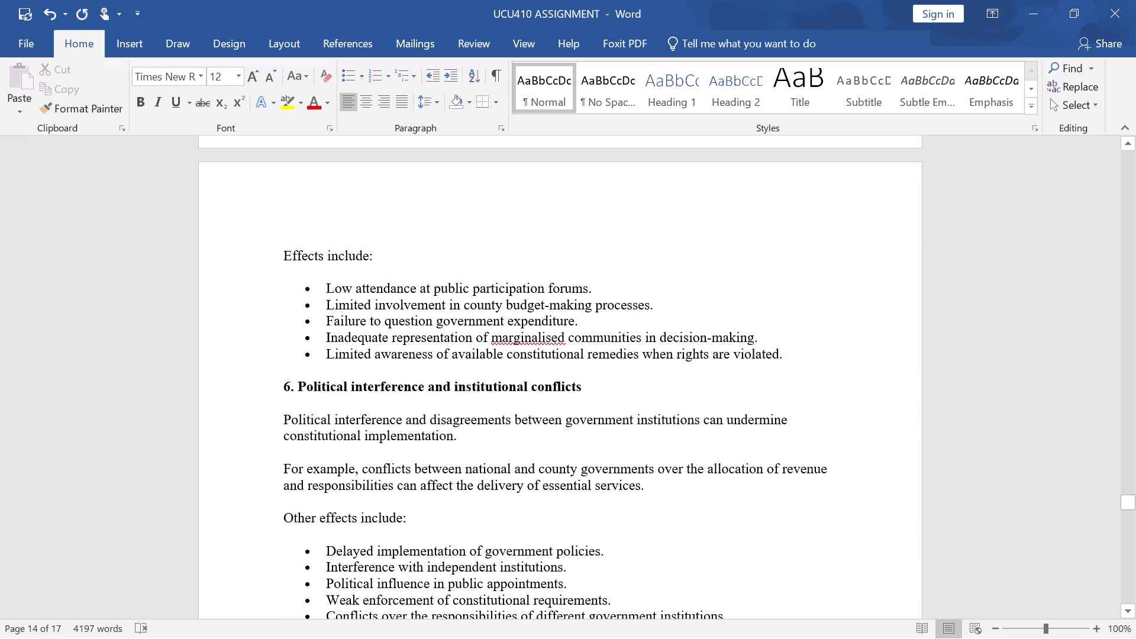
{"action": "scroll", "coordinate": [479, 410], "scroll_direction": "up", "scroll_amount": 1}
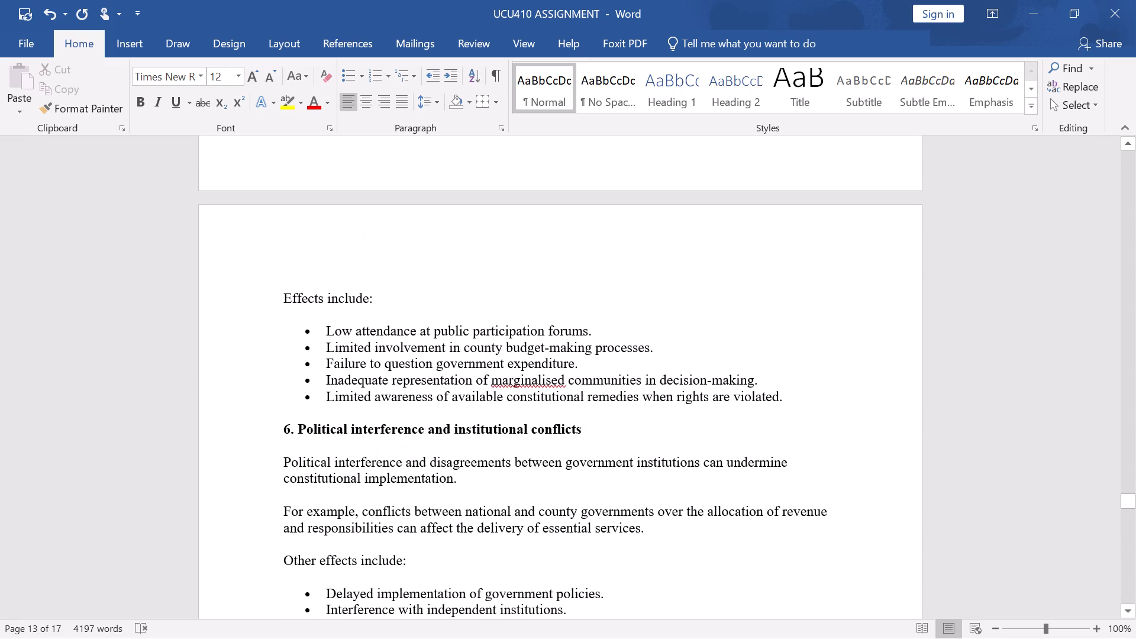
{"action": "scroll", "coordinate": [479, 410], "scroll_direction": "down", "scroll_amount": 16}
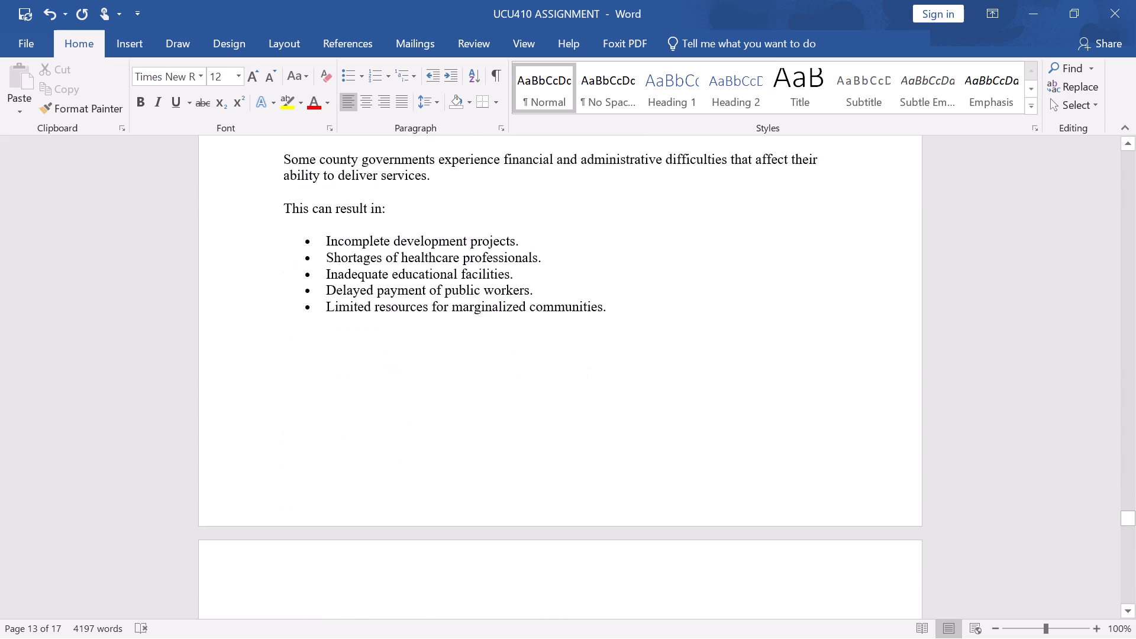
{"action": "scroll", "coordinate": [479, 410], "scroll_direction": "down", "scroll_amount": 19}
{"action": "scroll", "coordinate": [477, 414], "scroll_direction": "down", "scroll_amount": 8}
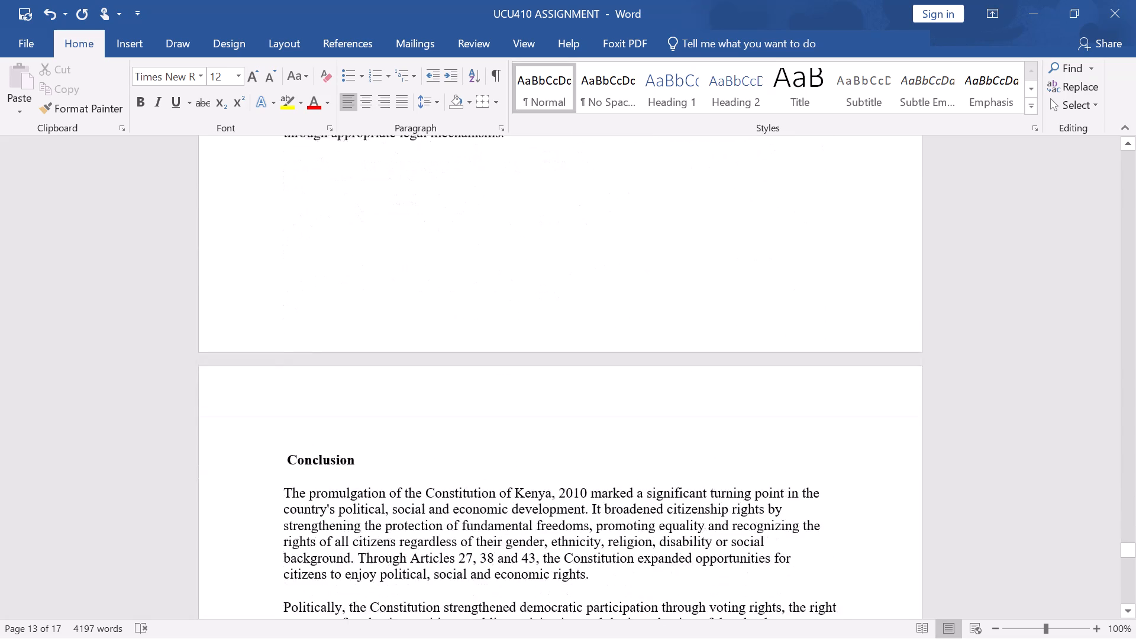
{"action": "scroll", "coordinate": [477, 414], "scroll_direction": "down", "scroll_amount": 14}
Look back from the Conclusion through the ten numbered recommendations to challenge 7 on inadequate financial and institutional capacity.
{"action": "scroll", "coordinate": [477, 414], "scroll_direction": "up", "scroll_amount": 5}
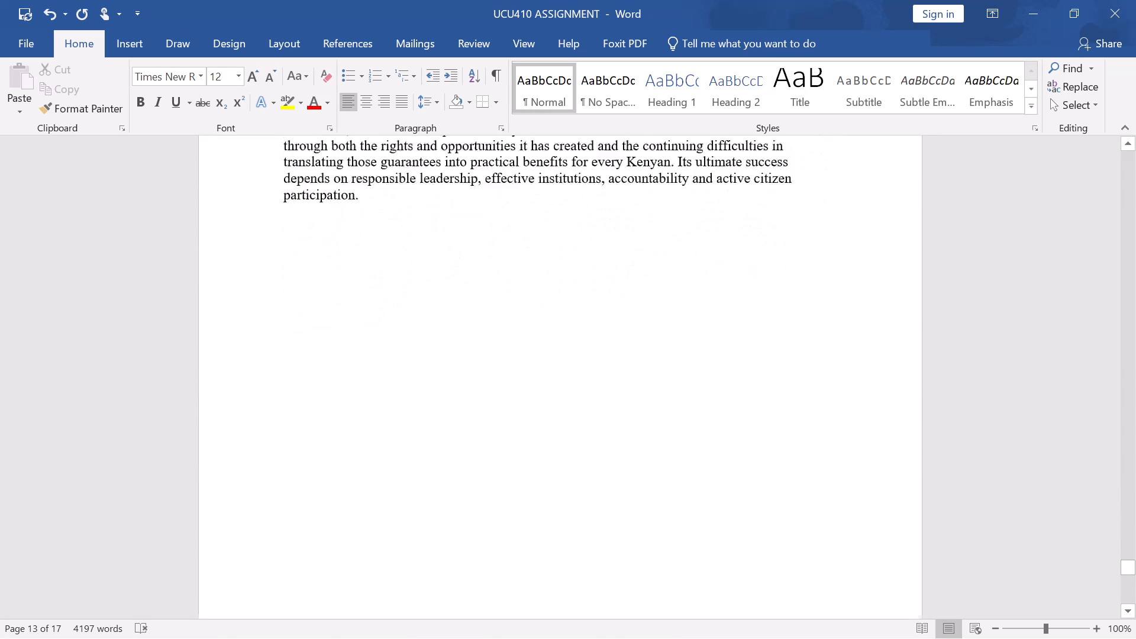
{"action": "scroll", "coordinate": [477, 418], "scroll_direction": "up", "scroll_amount": 2}
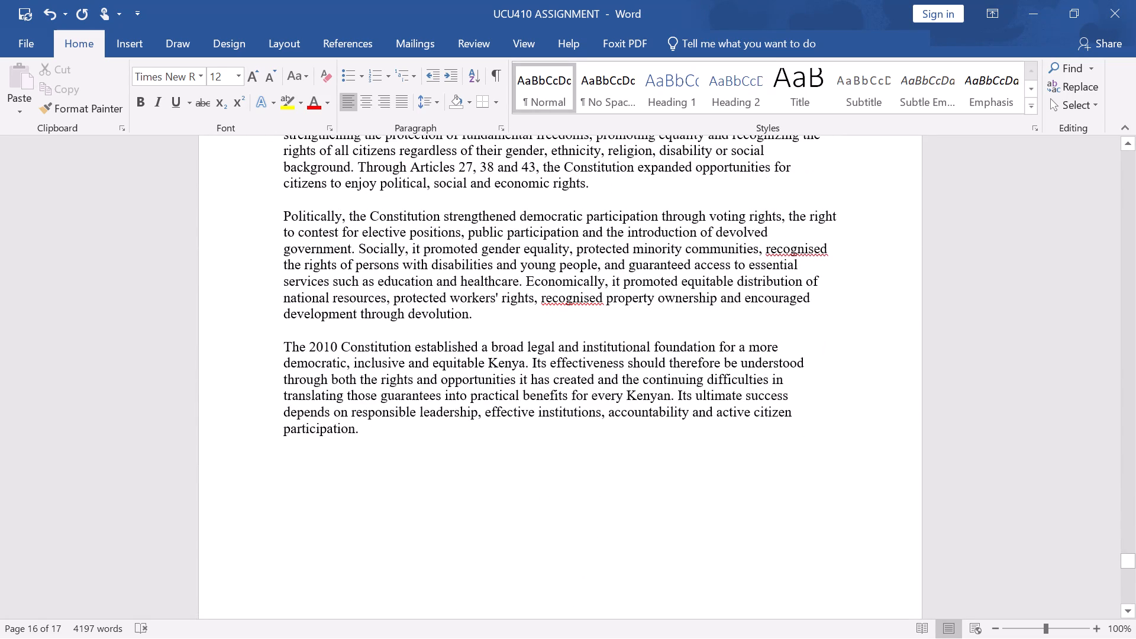
{"action": "scroll", "coordinate": [502, 410], "scroll_direction": "up", "scroll_amount": 11}
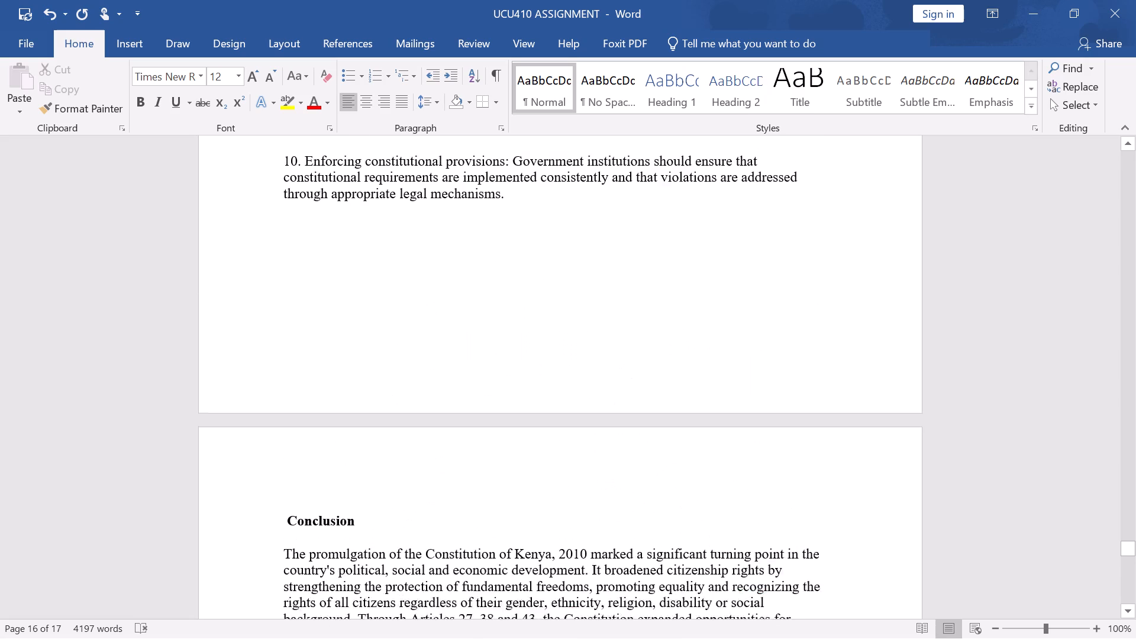
{"action": "scroll", "coordinate": [506, 404], "scroll_direction": "up", "scroll_amount": 7}
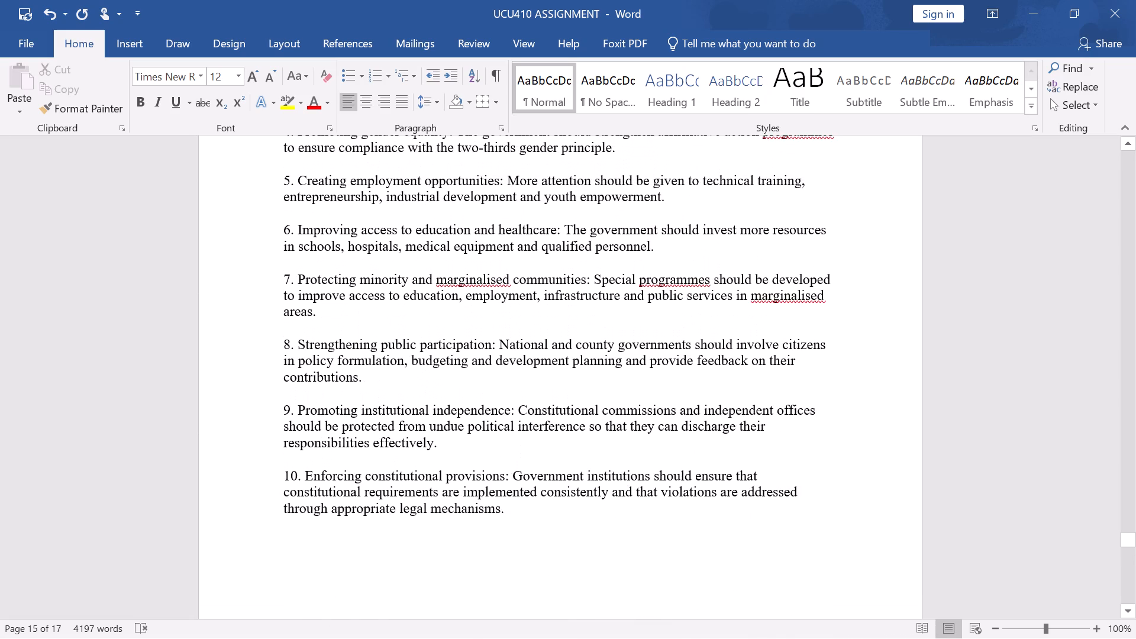
{"action": "scroll", "coordinate": [505, 405], "scroll_direction": "up", "scroll_amount": 20}
{"action": "scroll", "coordinate": [503, 406], "scroll_direction": "up", "scroll_amount": 2}
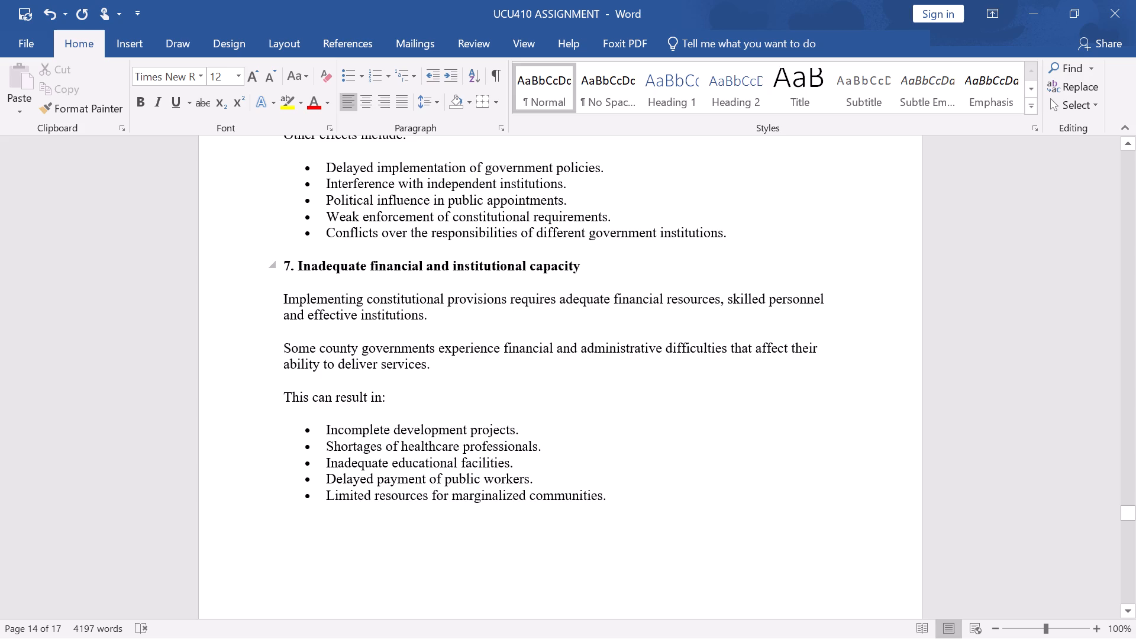
Apply Capitalize Each Word to the text of challenge heading "7. Inadequate financial and institutional capacity".
{"action": "left_click_drag", "start_coordinate": [296, 264], "coordinate": [572, 262]}
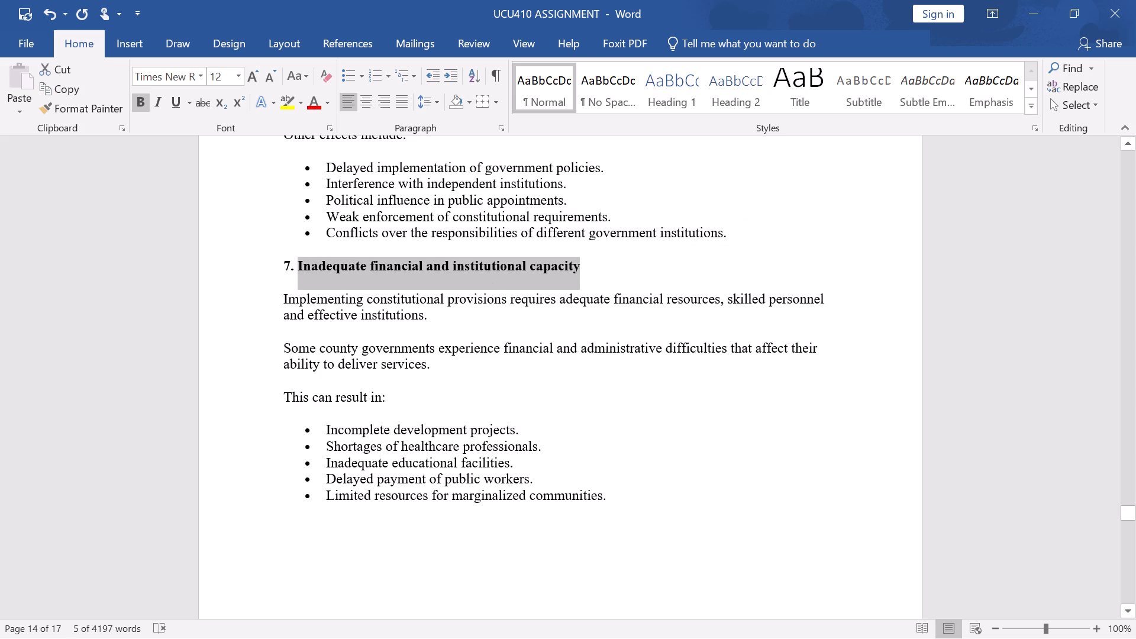
{"action": "left_click", "coordinate": [304, 76]}
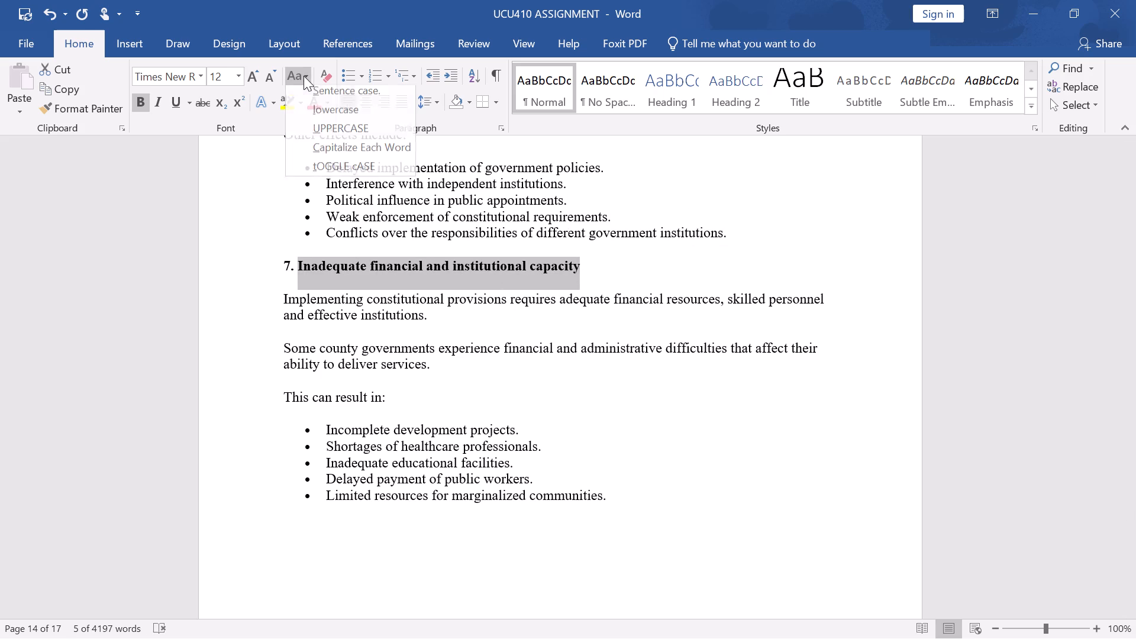
{"action": "left_click", "coordinate": [343, 150]}
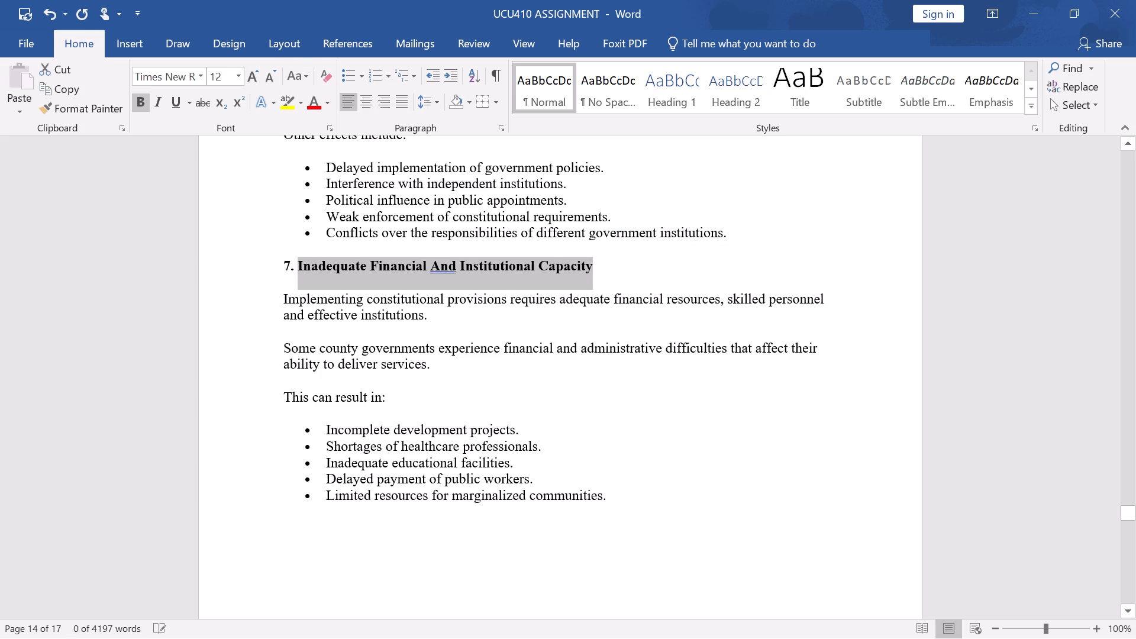
{"action": "left_click", "coordinate": [388, 278]}
Apply Capitalize Each Word to challenge heading "6. Political interference and institutional conflicts".
{"action": "scroll", "coordinate": [434, 306], "scroll_direction": "up", "scroll_amount": 4}
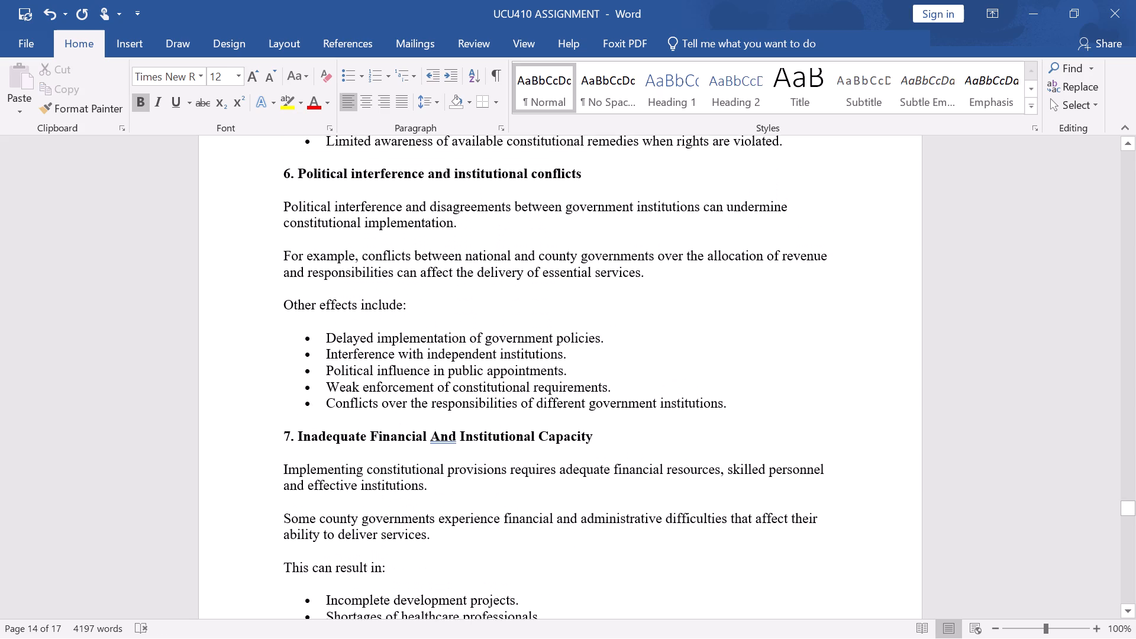
{"action": "scroll", "coordinate": [313, 230], "scroll_direction": "up", "scroll_amount": 1}
{"action": "left_click_drag", "start_coordinate": [295, 217], "coordinate": [313, 217]}
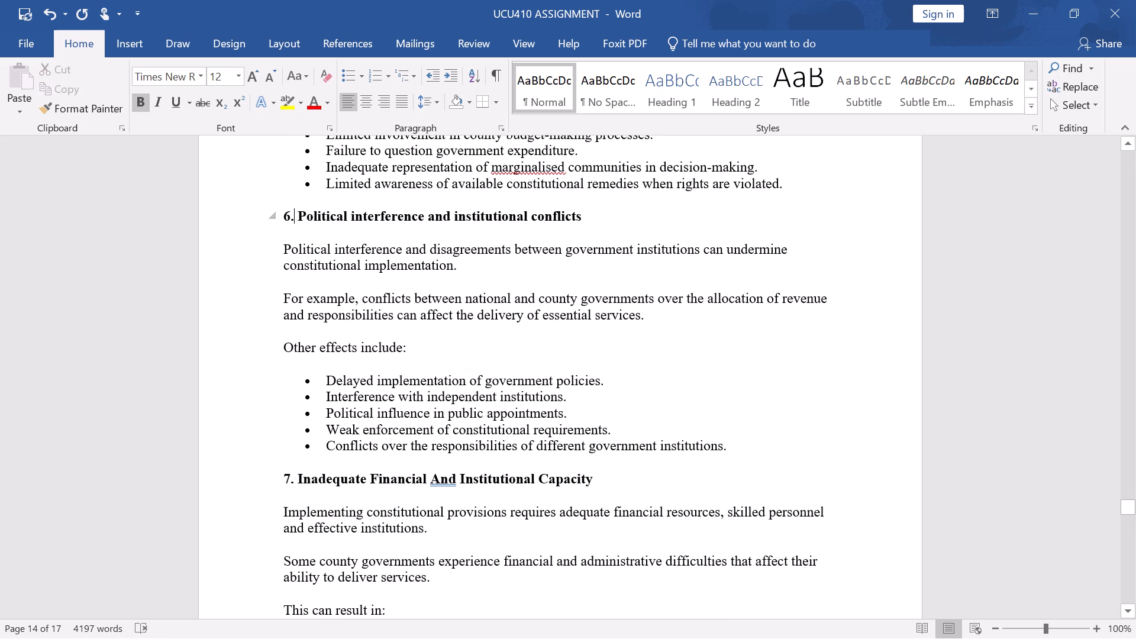
{"action": "left_click_drag", "start_coordinate": [313, 217], "coordinate": [583, 220]}
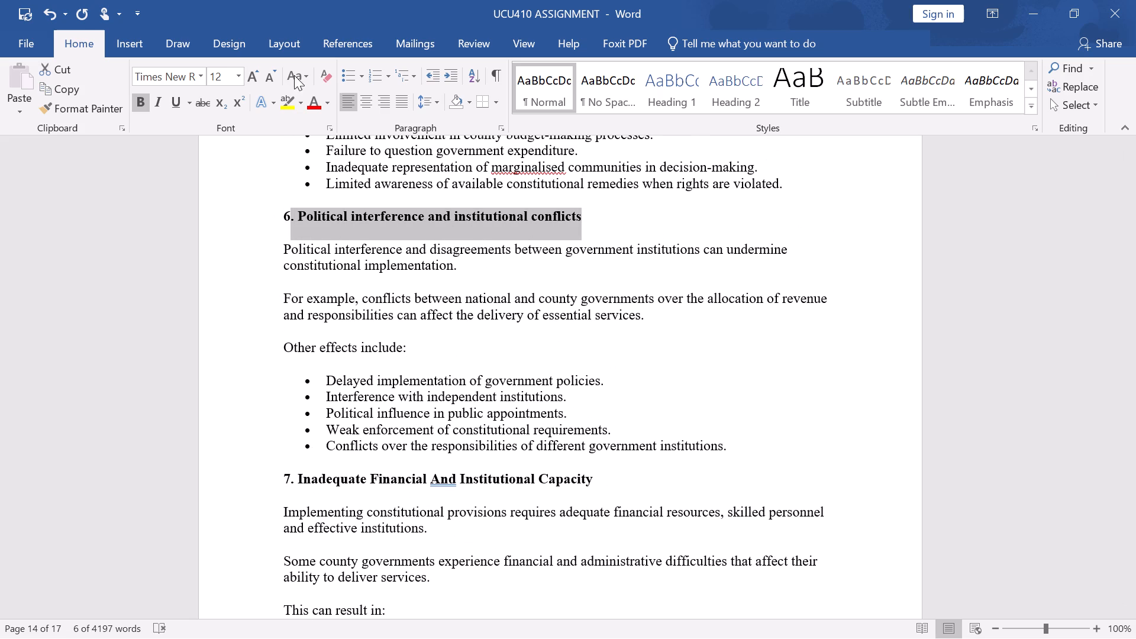
{"action": "left_click", "coordinate": [304, 73]}
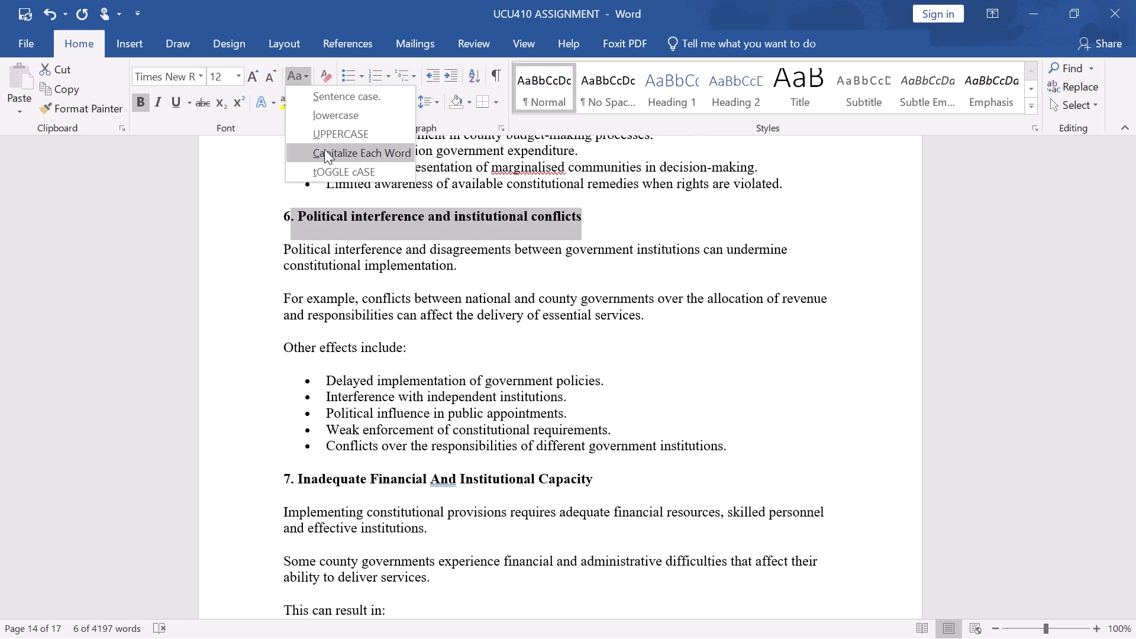
{"action": "left_click", "coordinate": [325, 149]}
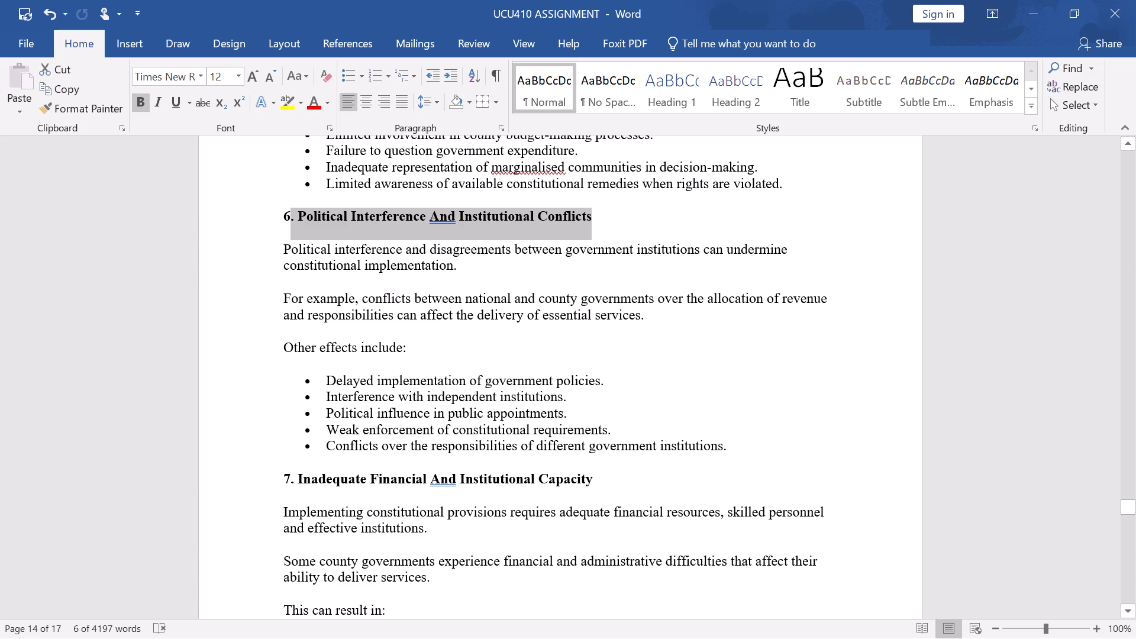
Apply Capitalize Each Word to the text of challenge heading "5. Inadequate public awareness and participation".
{"action": "scroll", "coordinate": [406, 336], "scroll_direction": "up", "scroll_amount": 5}
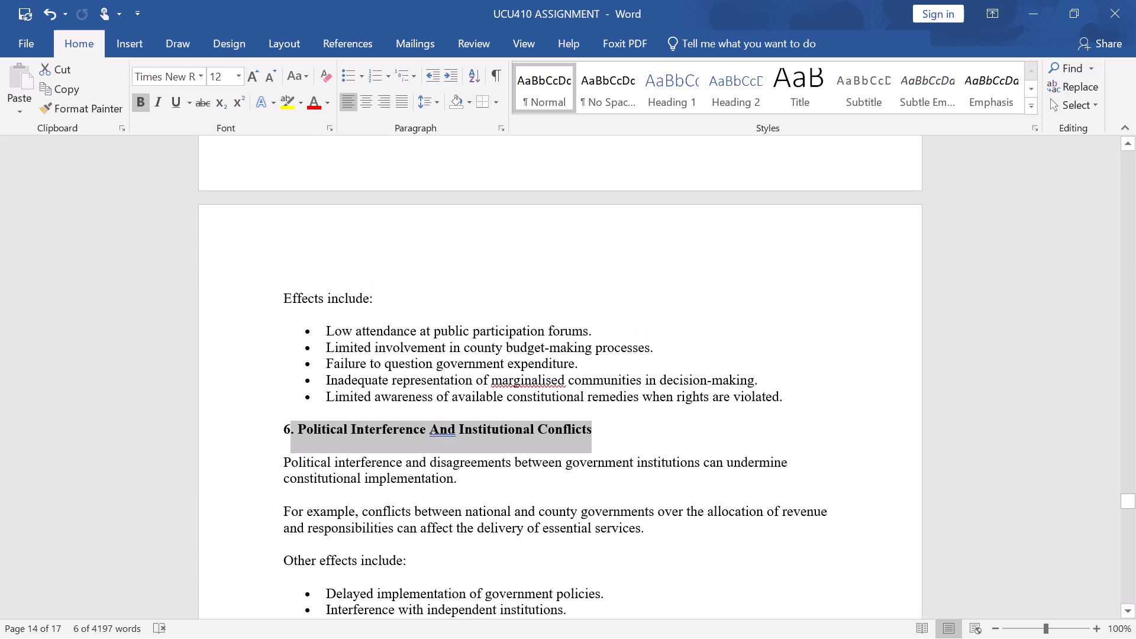
{"action": "scroll", "coordinate": [406, 335], "scroll_direction": "up", "scroll_amount": 4}
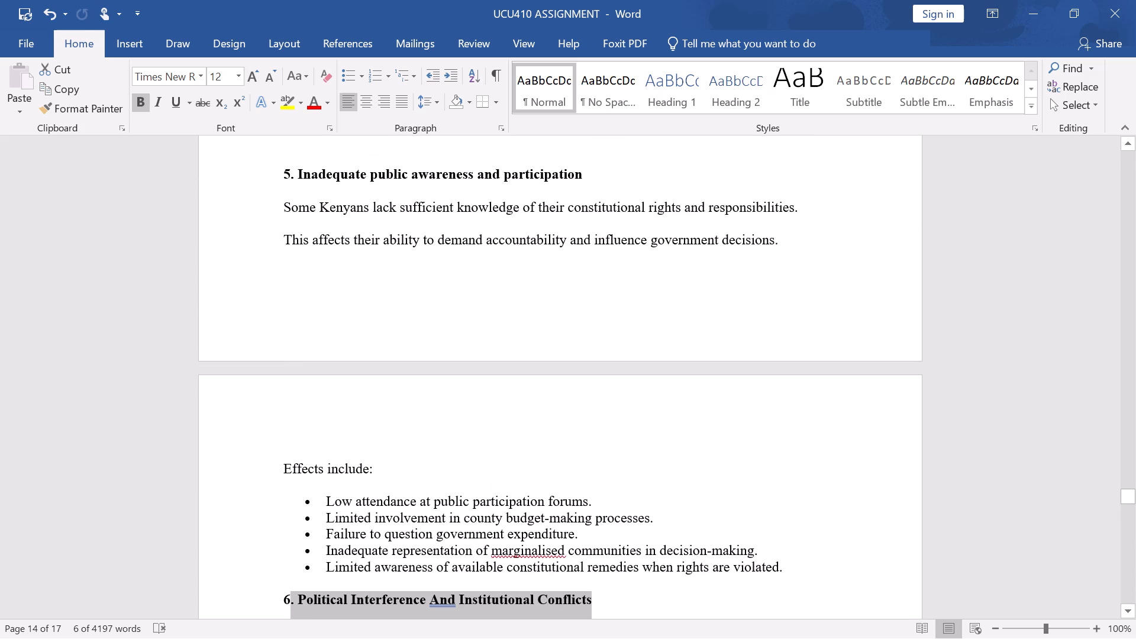
{"action": "scroll", "coordinate": [400, 322], "scroll_direction": "up", "scroll_amount": 4}
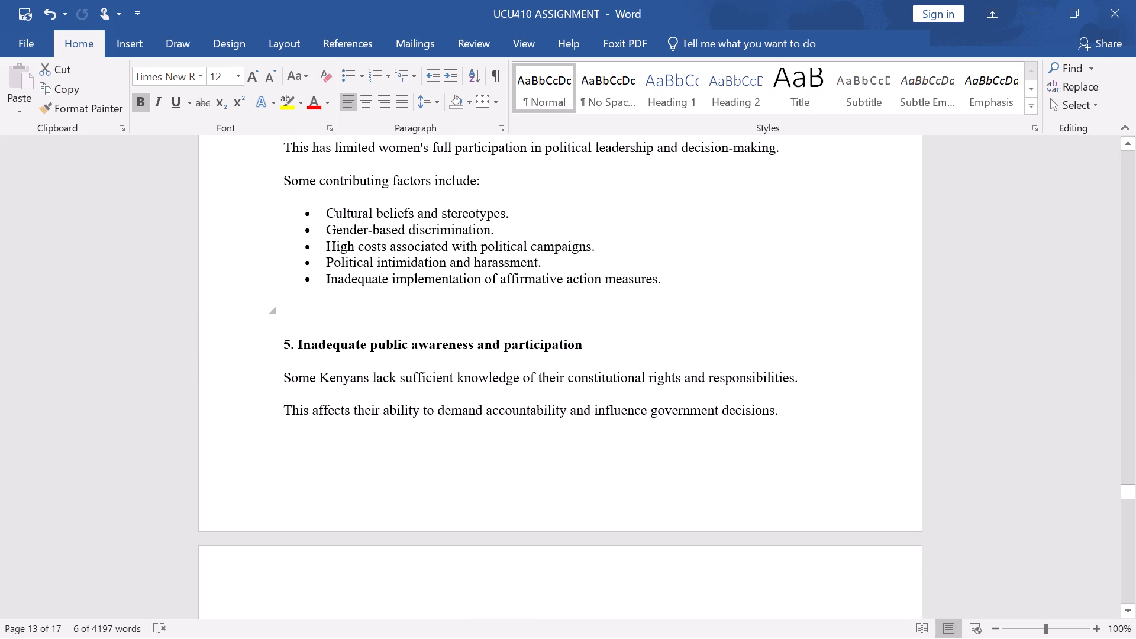
{"action": "scroll", "coordinate": [321, 344], "scroll_direction": "down", "scroll_amount": 5}
{"action": "scroll", "coordinate": [321, 344], "scroll_direction": "up", "scroll_amount": 9}
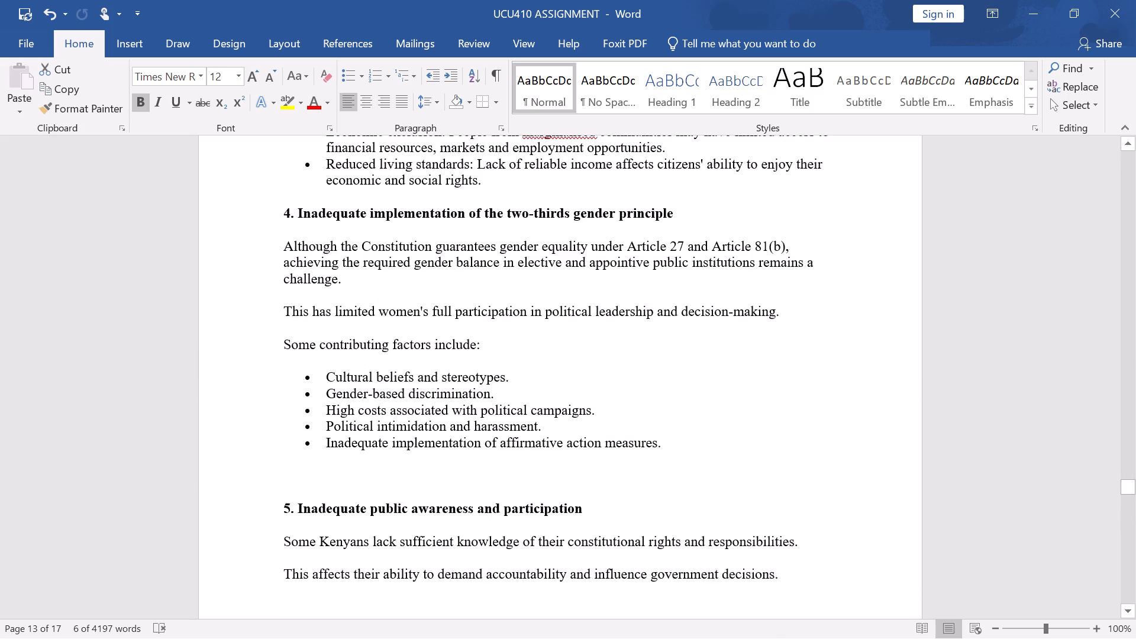
{"action": "scroll", "coordinate": [321, 344], "scroll_direction": "up", "scroll_amount": 5}
{"action": "scroll", "coordinate": [323, 359], "scroll_direction": "down", "scroll_amount": 10}
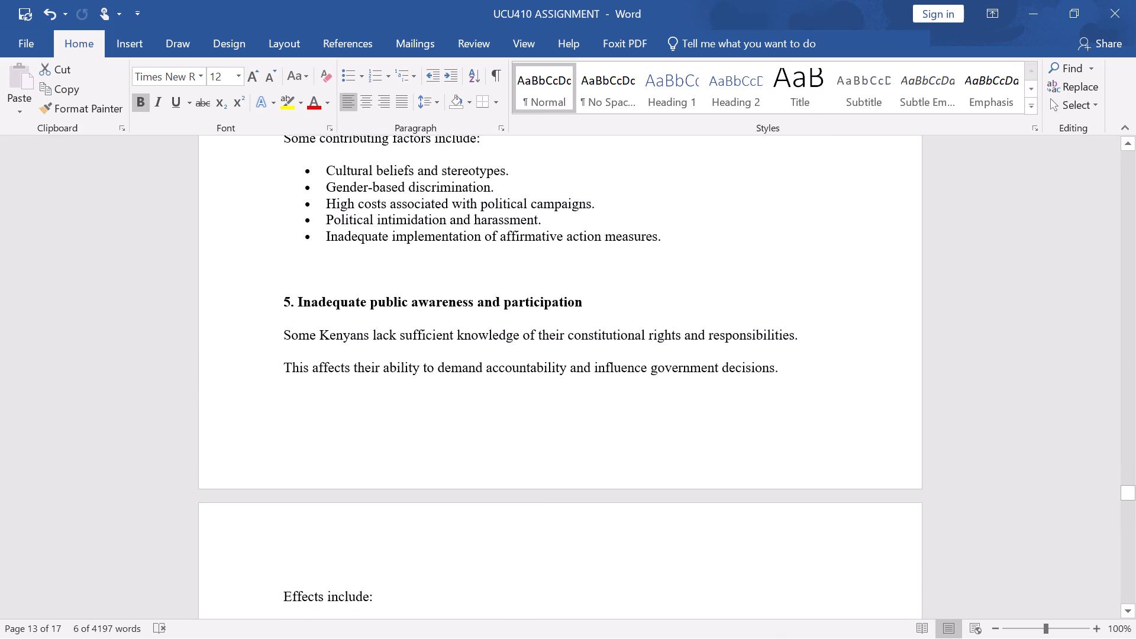
{"action": "left_click_drag", "start_coordinate": [299, 303], "coordinate": [587, 299]}
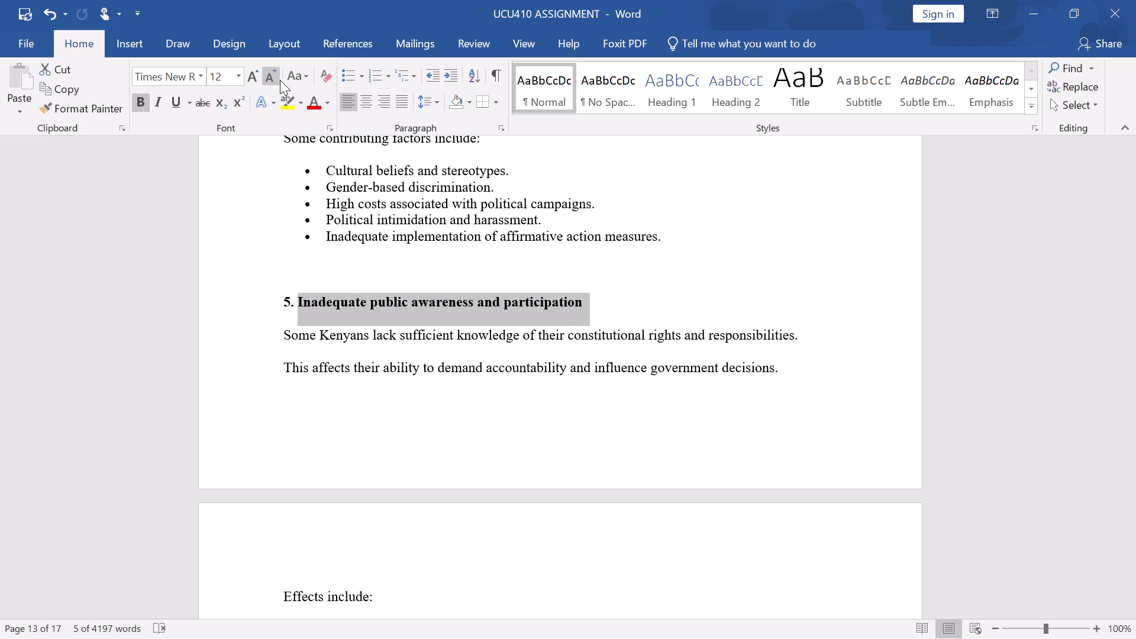
{"action": "left_click", "coordinate": [304, 75]}
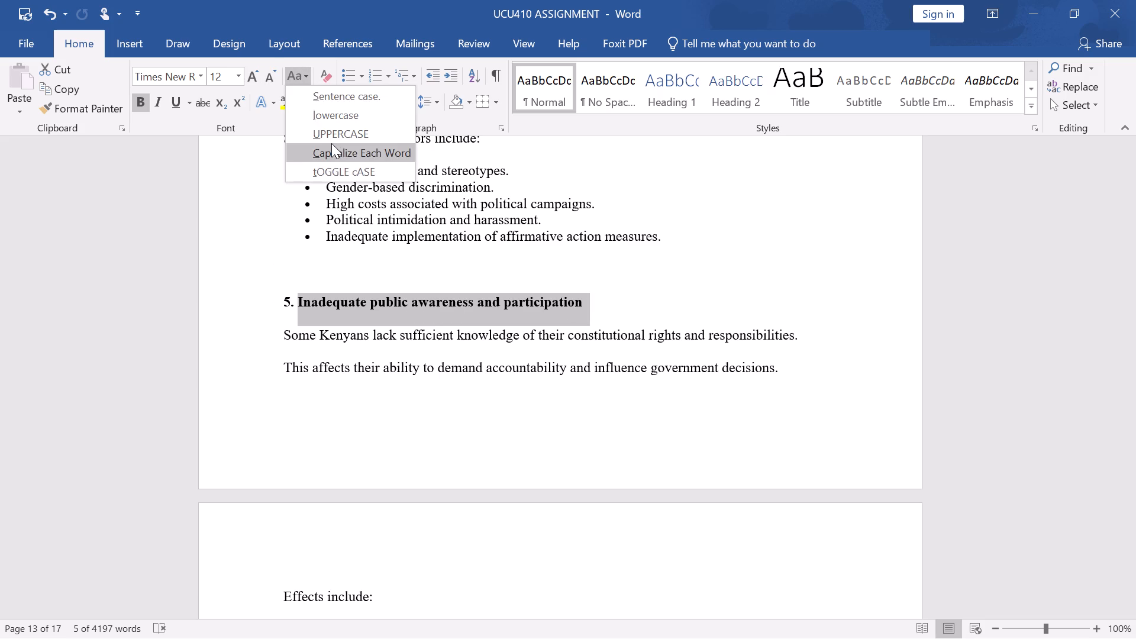
{"action": "left_click", "coordinate": [335, 147]}
Apply Capitalize Each Word to the text of challenge heading "4. Inadequate implementation of the two-thirds gender principle".
{"action": "scroll", "coordinate": [447, 285], "scroll_direction": "down", "scroll_amount": 3}
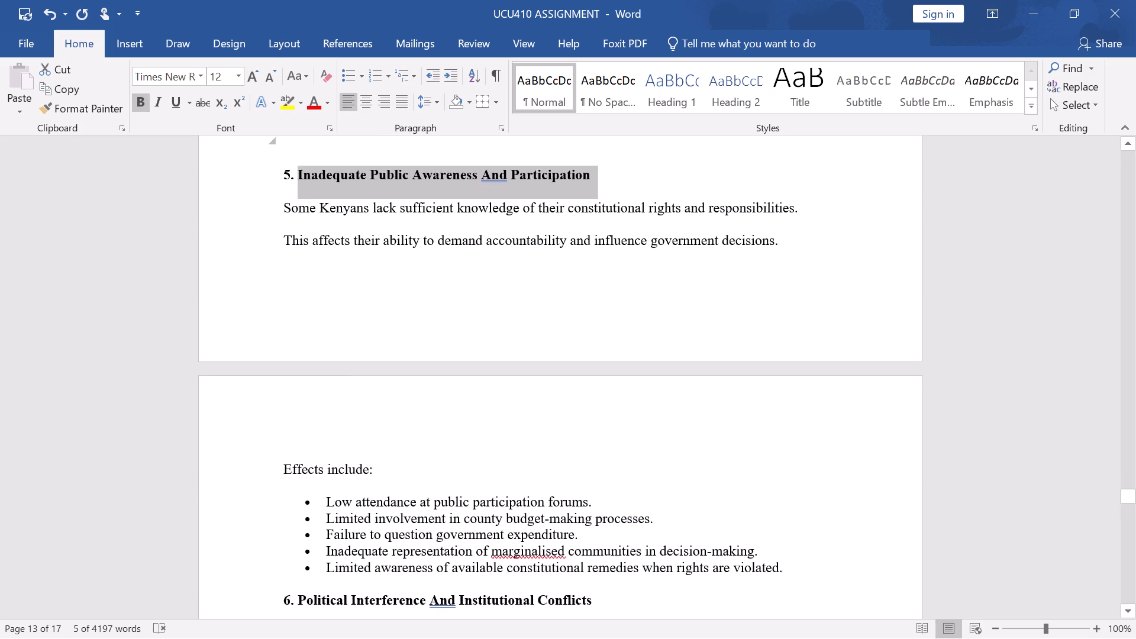
{"action": "scroll", "coordinate": [447, 285], "scroll_direction": "up", "scroll_amount": 11}
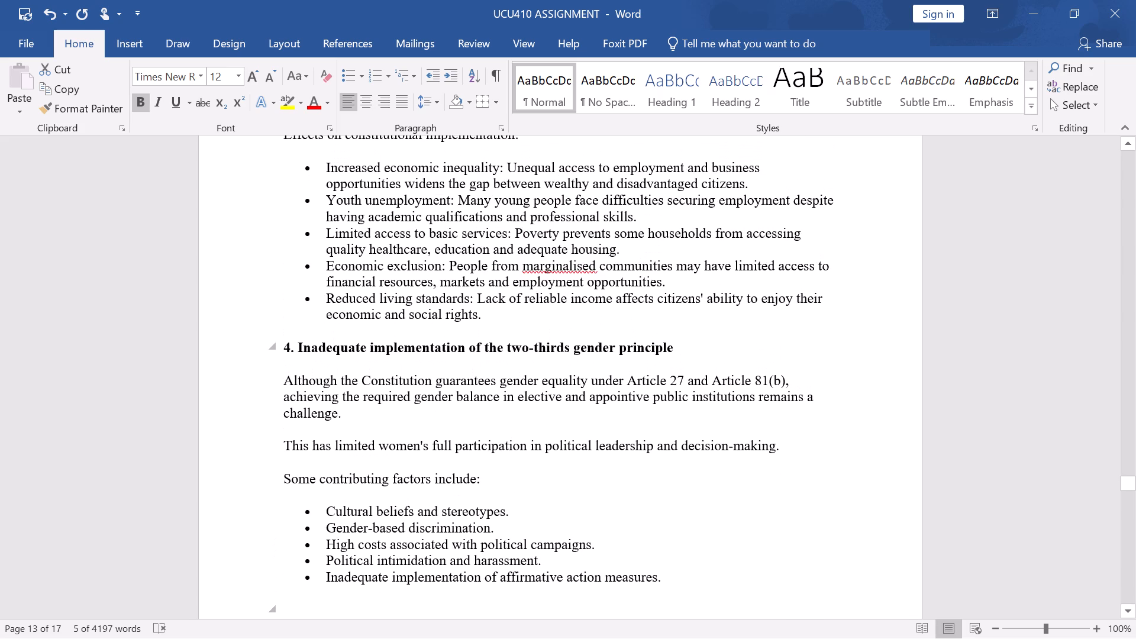
{"action": "left_click_drag", "start_coordinate": [299, 346], "coordinate": [519, 346]}
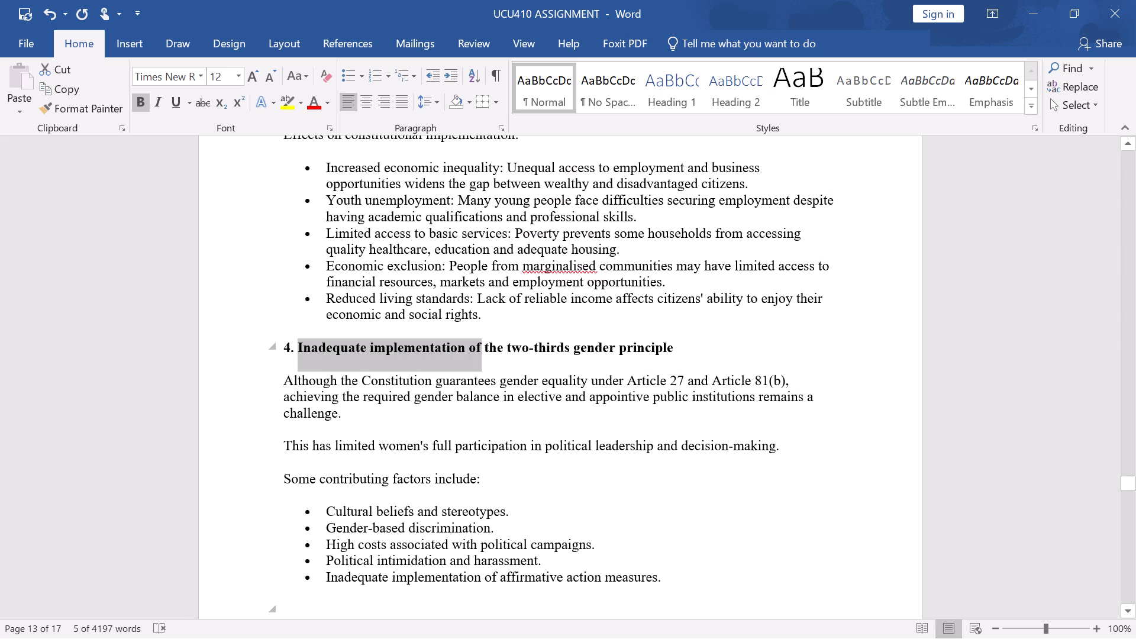
{"action": "left_click_drag", "start_coordinate": [519, 346], "coordinate": [672, 356]}
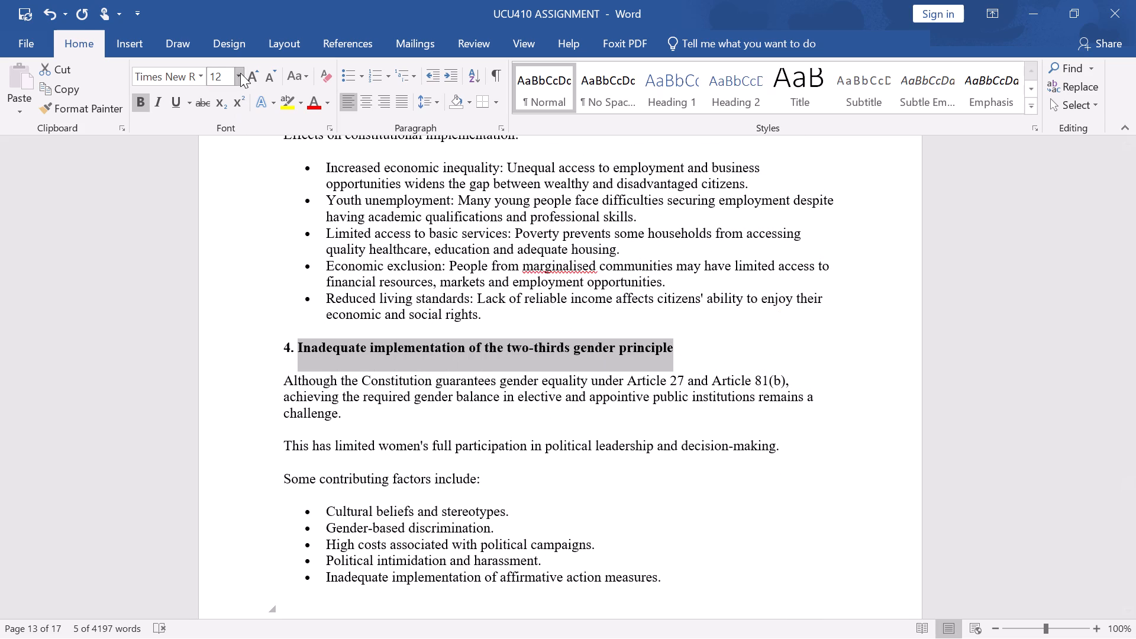
{"action": "left_click", "coordinate": [305, 75]}
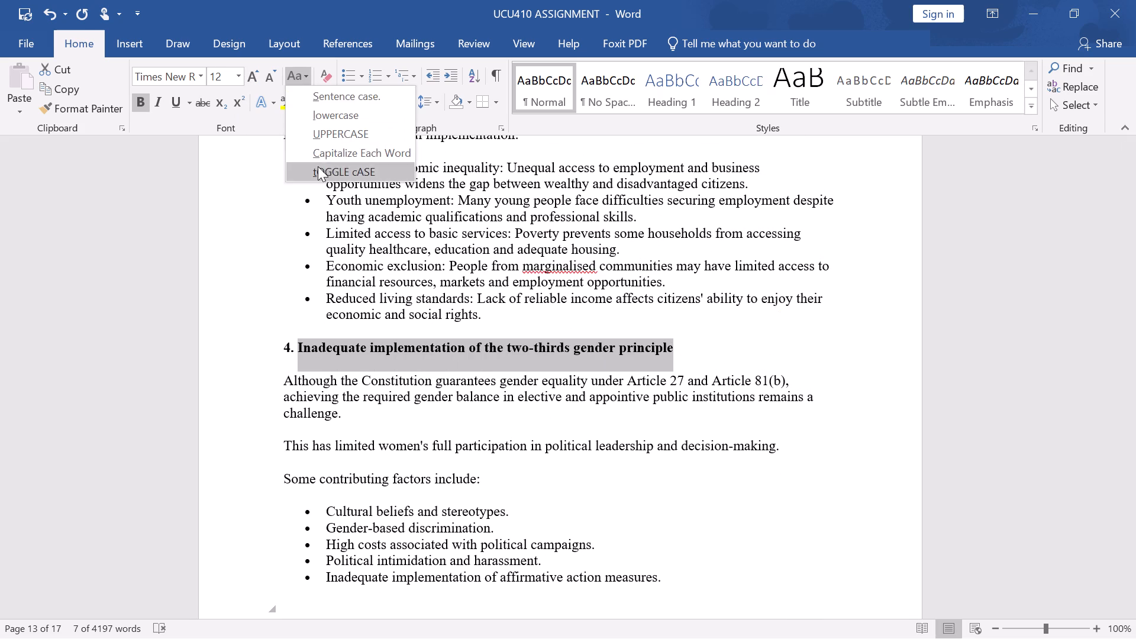
{"action": "left_click", "coordinate": [333, 154]}
Apply Capitalize Each Word to the text of challenge heading "3. Unemployment and poverty".
{"action": "scroll", "coordinate": [222, 263], "scroll_direction": "up", "scroll_amount": 5}
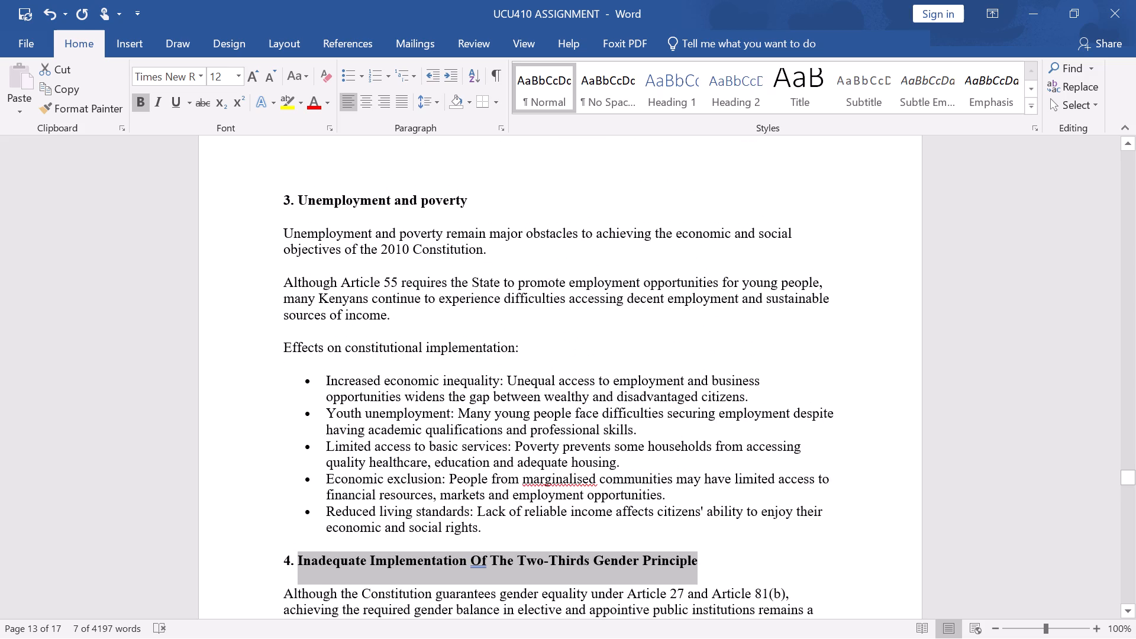
{"action": "scroll", "coordinate": [377, 260], "scroll_direction": "up", "scroll_amount": 3}
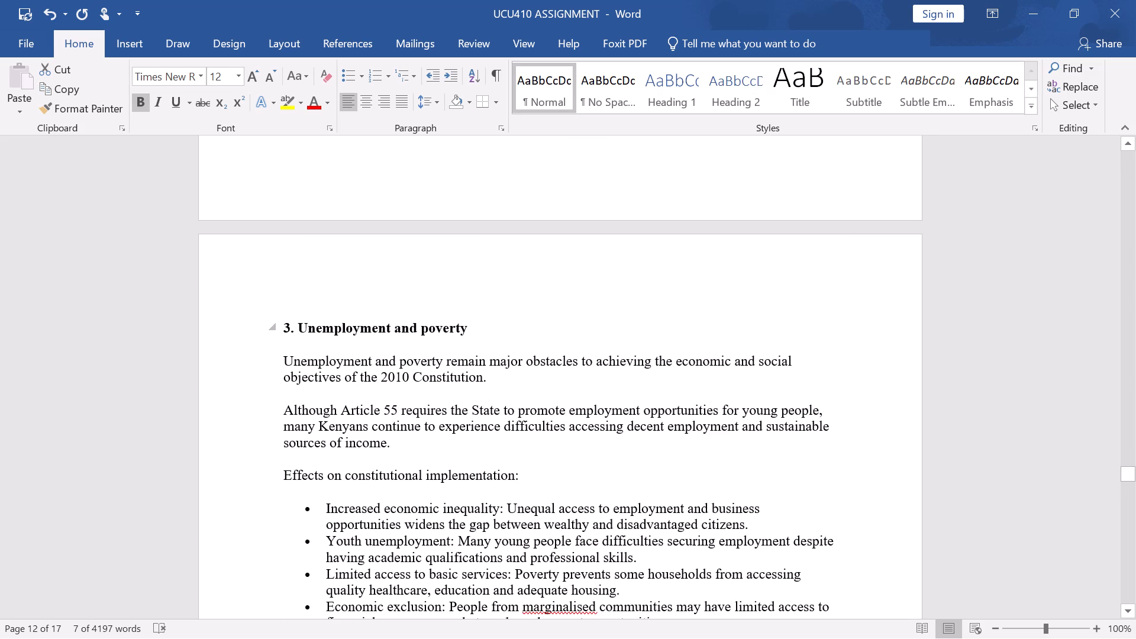
{"action": "left_click_drag", "start_coordinate": [299, 328], "coordinate": [488, 327]}
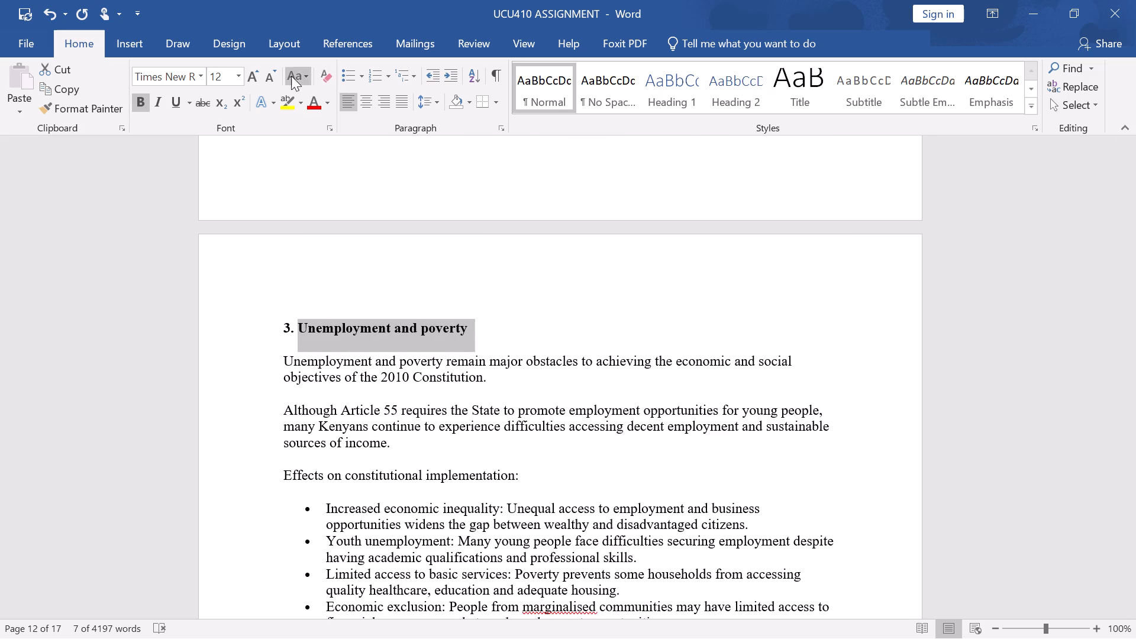
{"action": "left_click", "coordinate": [304, 72]}
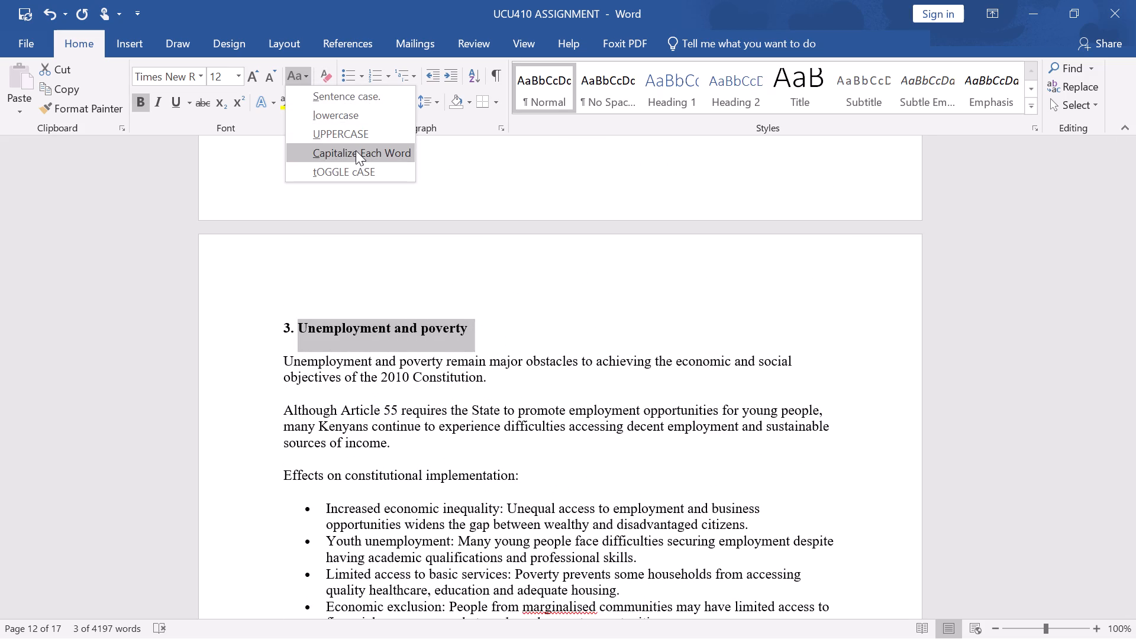
{"action": "left_click", "coordinate": [356, 150]}
Apply Capitalize Each Word to the text of challenge heading "2. Political interference and lack of accountability".
{"action": "scroll", "coordinate": [521, 279], "scroll_direction": "down", "scroll_amount": 3}
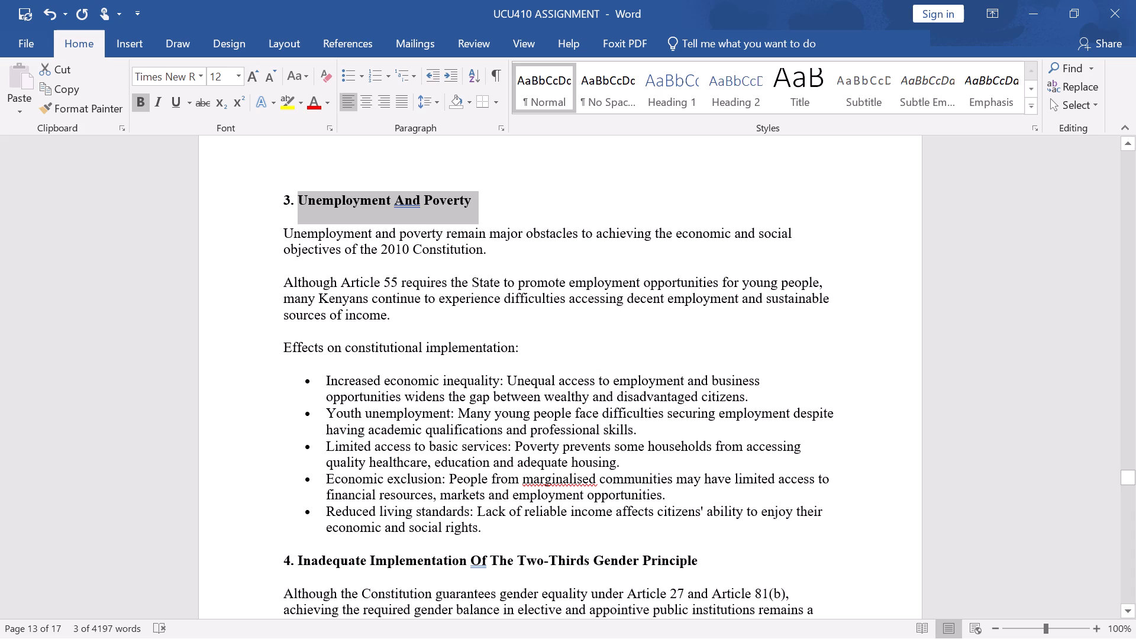
{"action": "scroll", "coordinate": [357, 367], "scroll_direction": "up", "scroll_amount": 8}
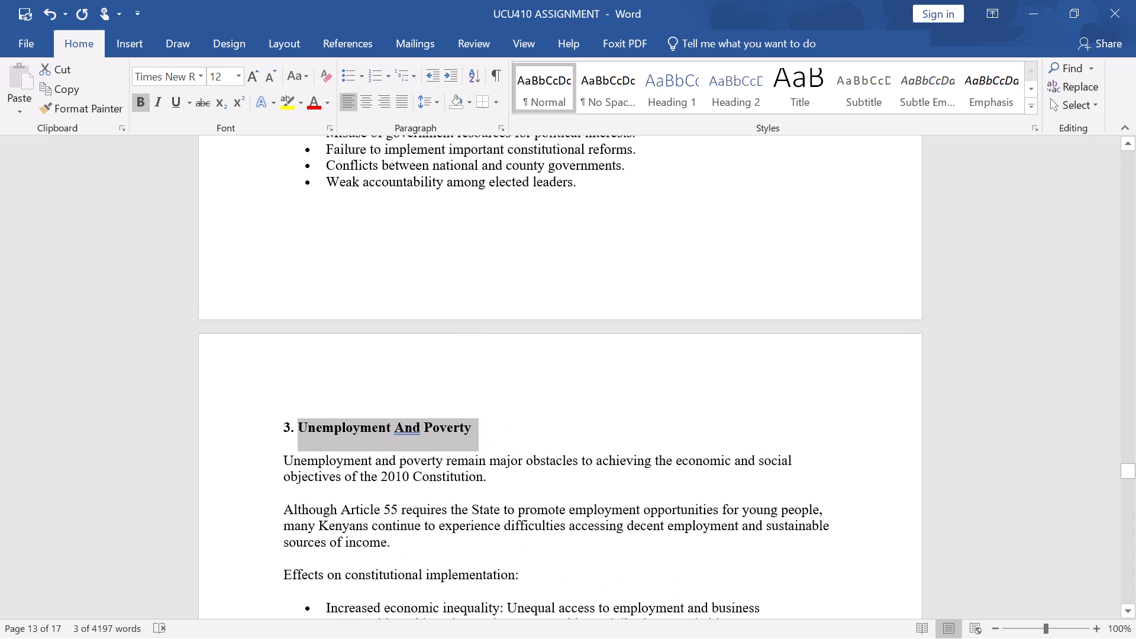
{"action": "scroll", "coordinate": [357, 367], "scroll_direction": "up", "scroll_amount": 5}
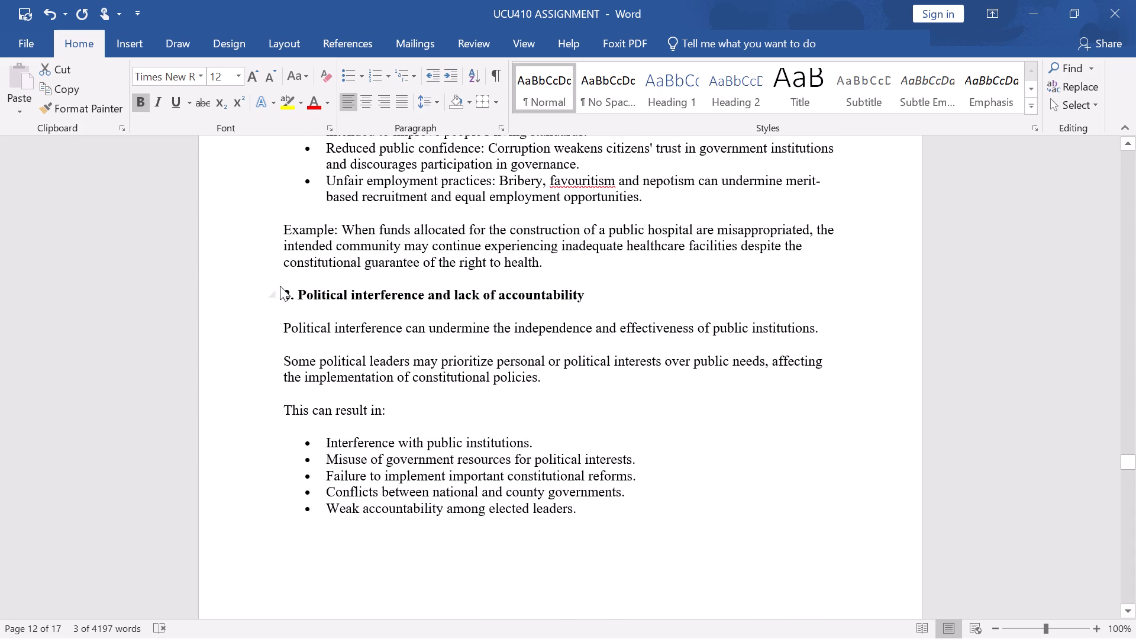
{"action": "left_click_drag", "start_coordinate": [298, 298], "coordinate": [573, 300]}
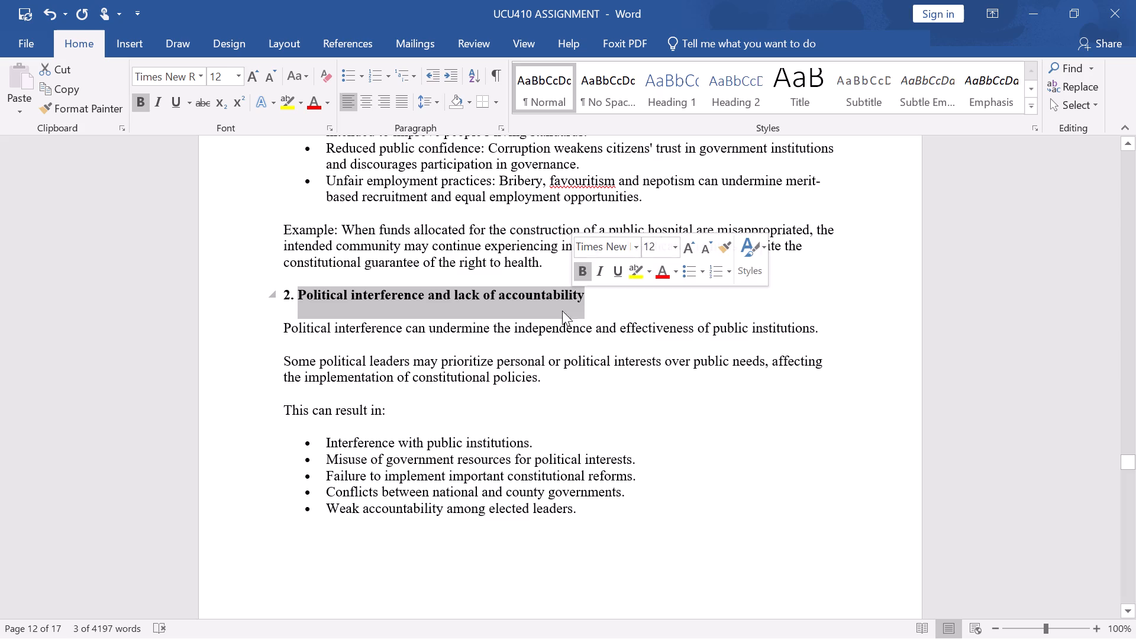
{"action": "left_click", "coordinate": [304, 78]}
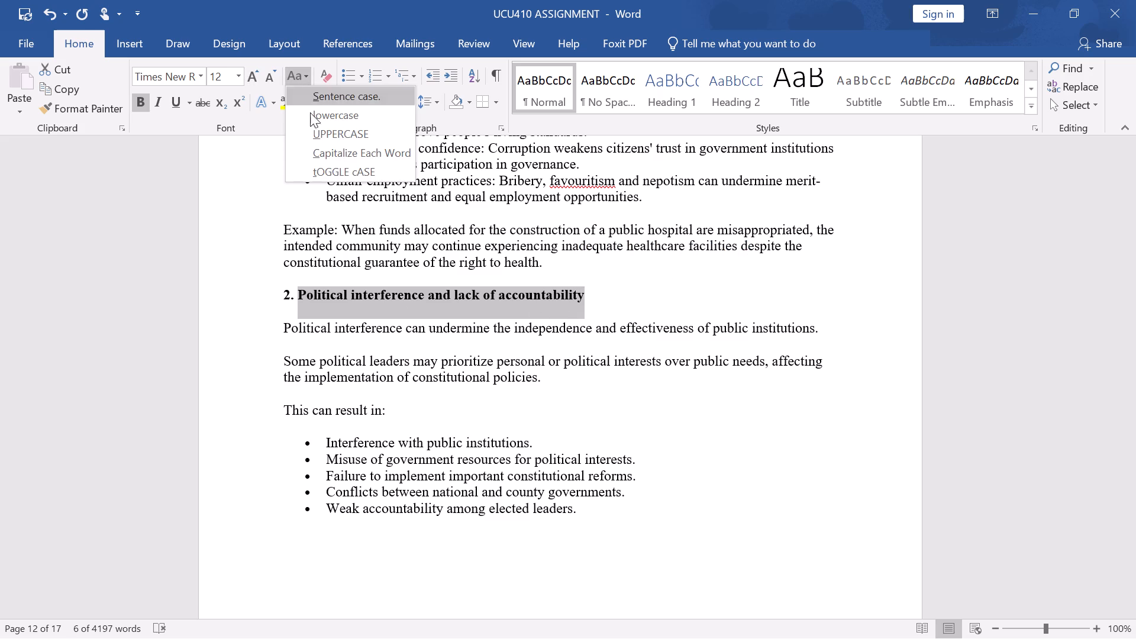
{"action": "left_click", "coordinate": [342, 151]}
{"action": "left_click", "coordinate": [349, 312]}
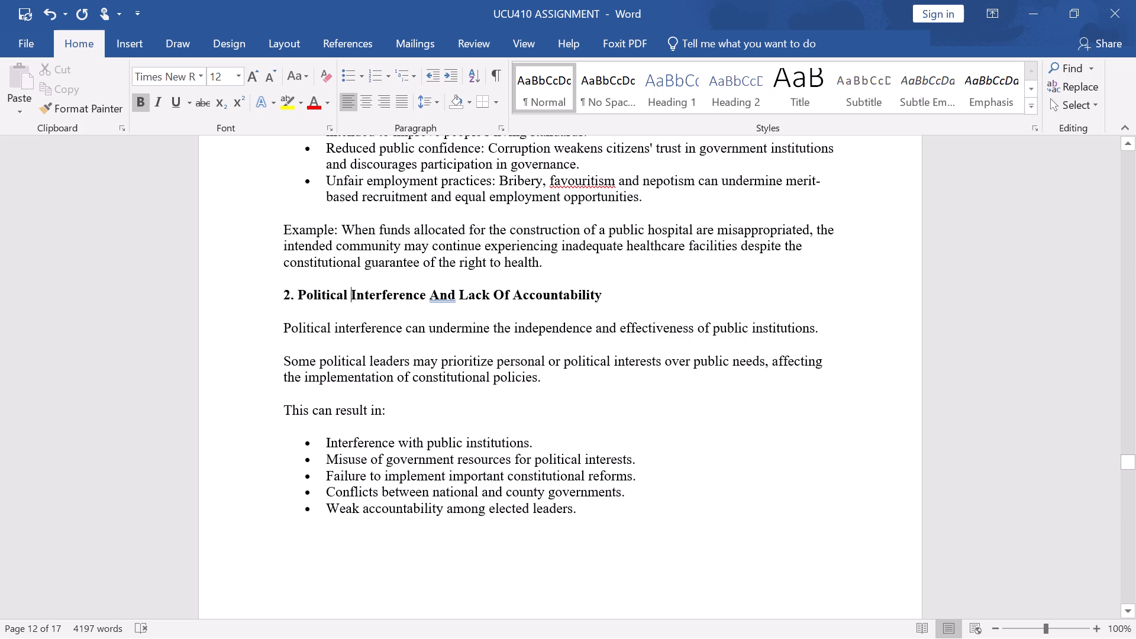
Review challenges 1 and 2, from the corruption heading to the list of results under political interference.
{"action": "scroll", "coordinate": [675, 406], "scroll_direction": "up", "scroll_amount": 4}
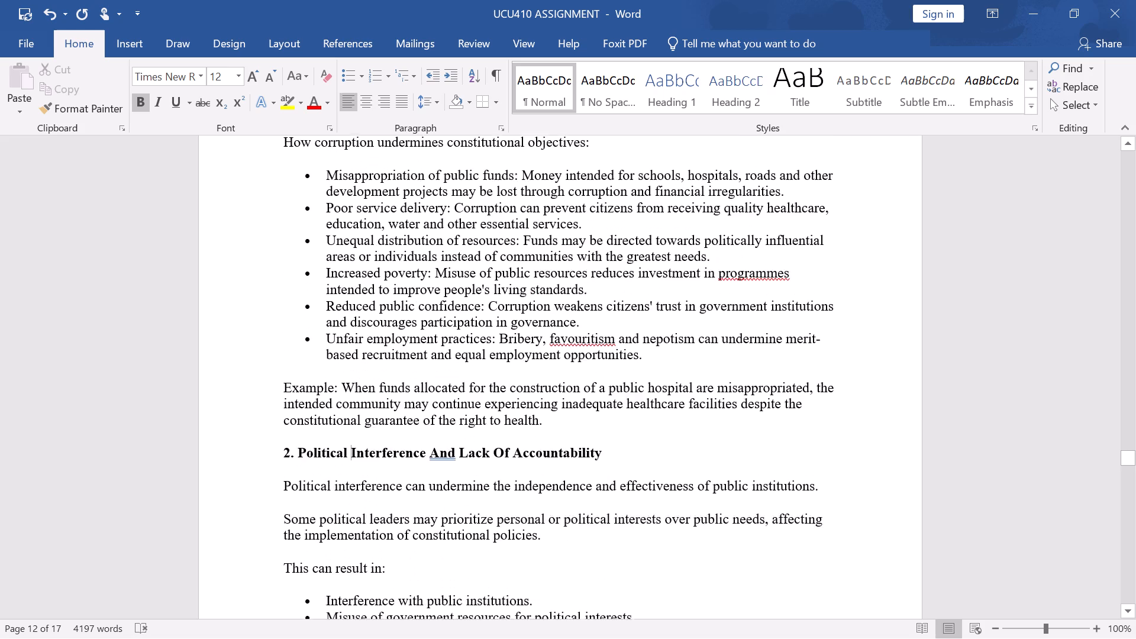
{"action": "scroll", "coordinate": [675, 406], "scroll_direction": "up", "scroll_amount": 4}
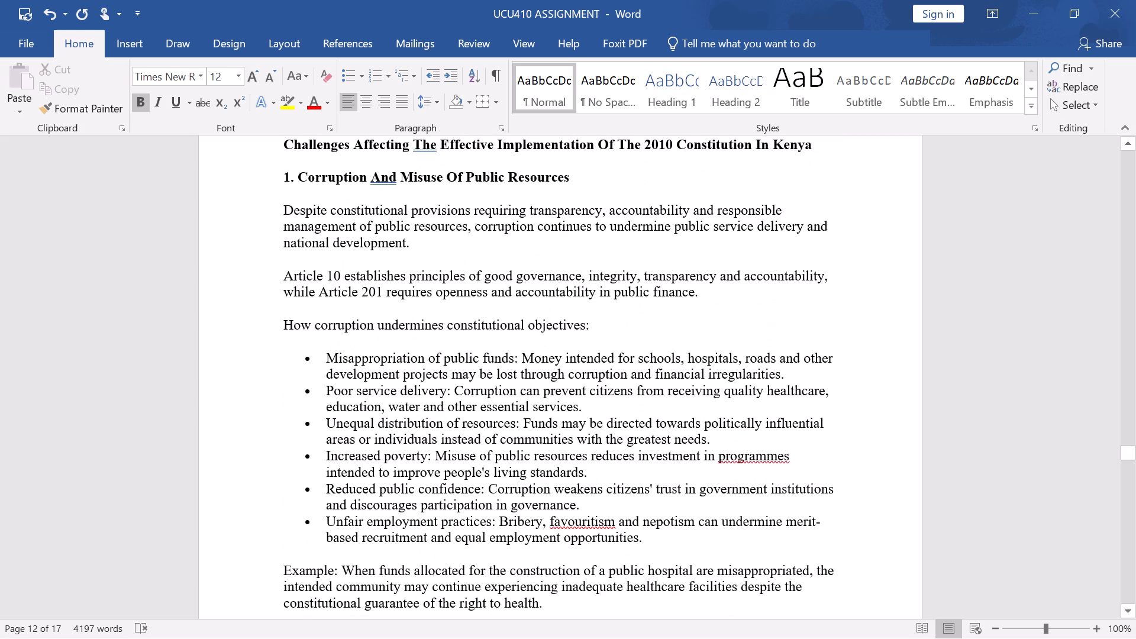
{"action": "scroll", "coordinate": [675, 406], "scroll_direction": "down", "scroll_amount": 4}
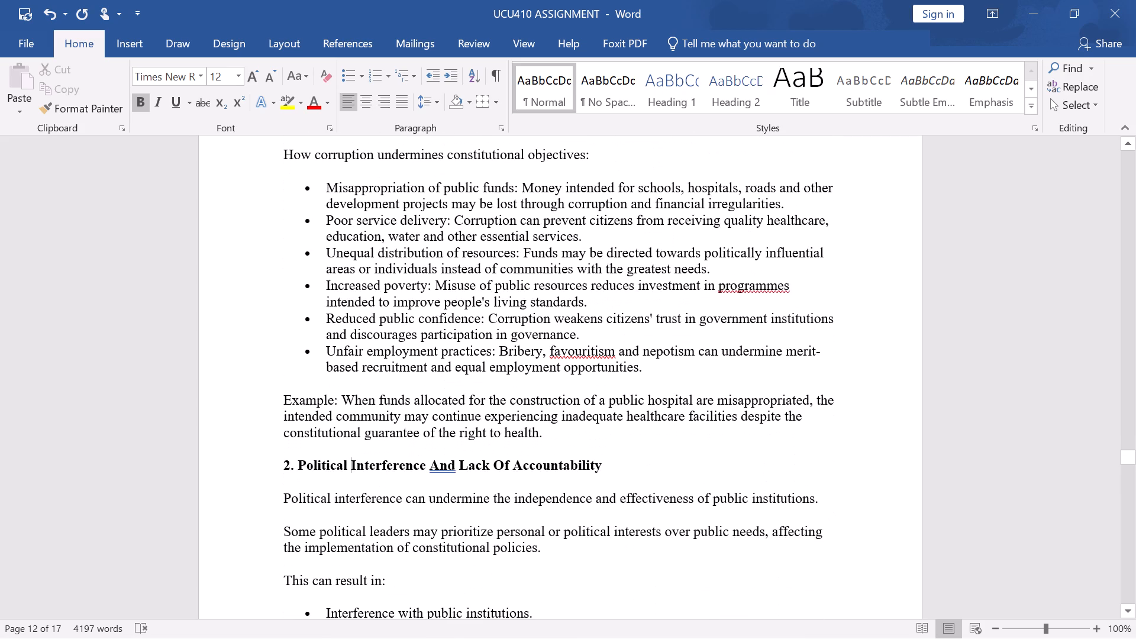
{"action": "scroll", "coordinate": [675, 406], "scroll_direction": "down", "scroll_amount": 6}
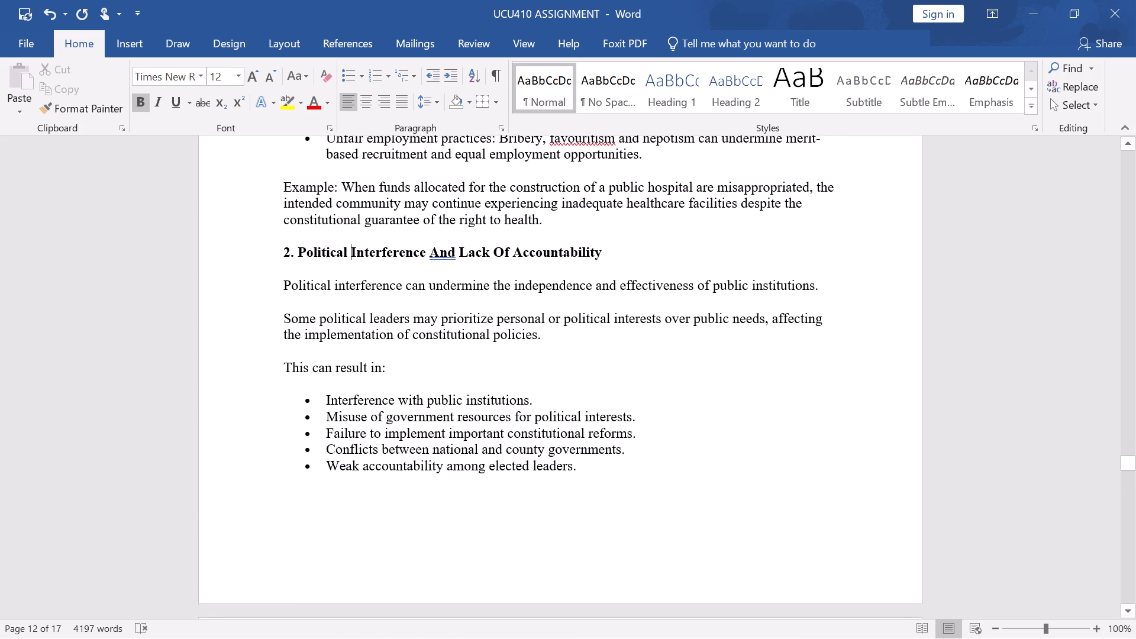
{"action": "scroll", "coordinate": [676, 407], "scroll_direction": "down", "scroll_amount": 2}
{"action": "scroll", "coordinate": [676, 407], "scroll_direction": "up", "scroll_amount": 10}
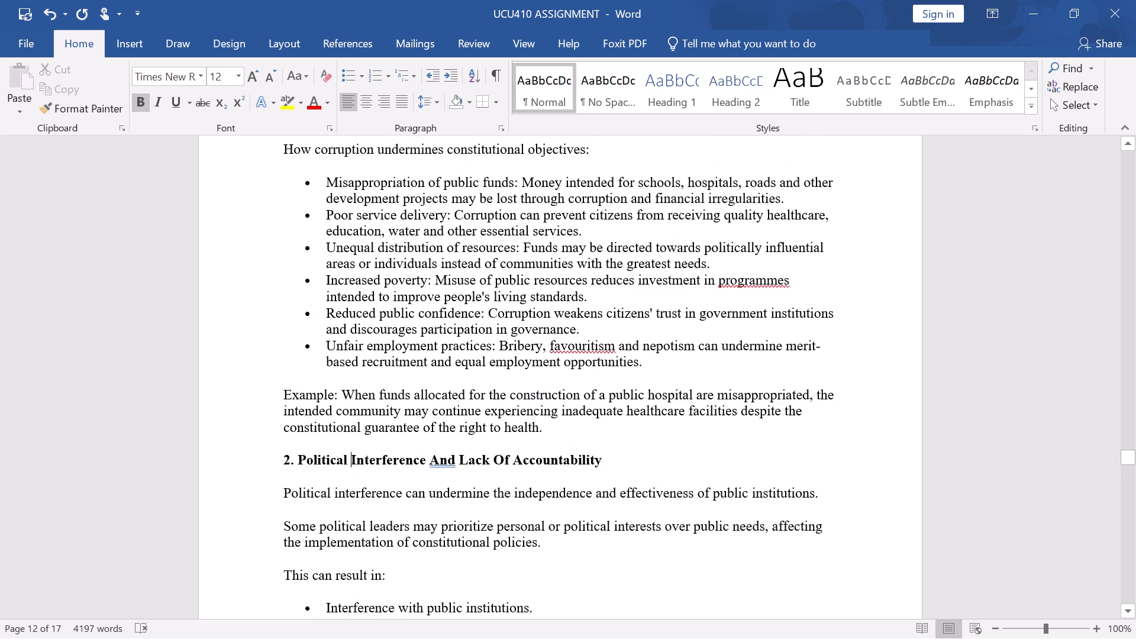
Return to the start of the document and review the introduction, its objectives list and the opening citizenship rights section.
{"action": "scroll", "coordinate": [676, 407], "scroll_direction": "up", "scroll_amount": 7}
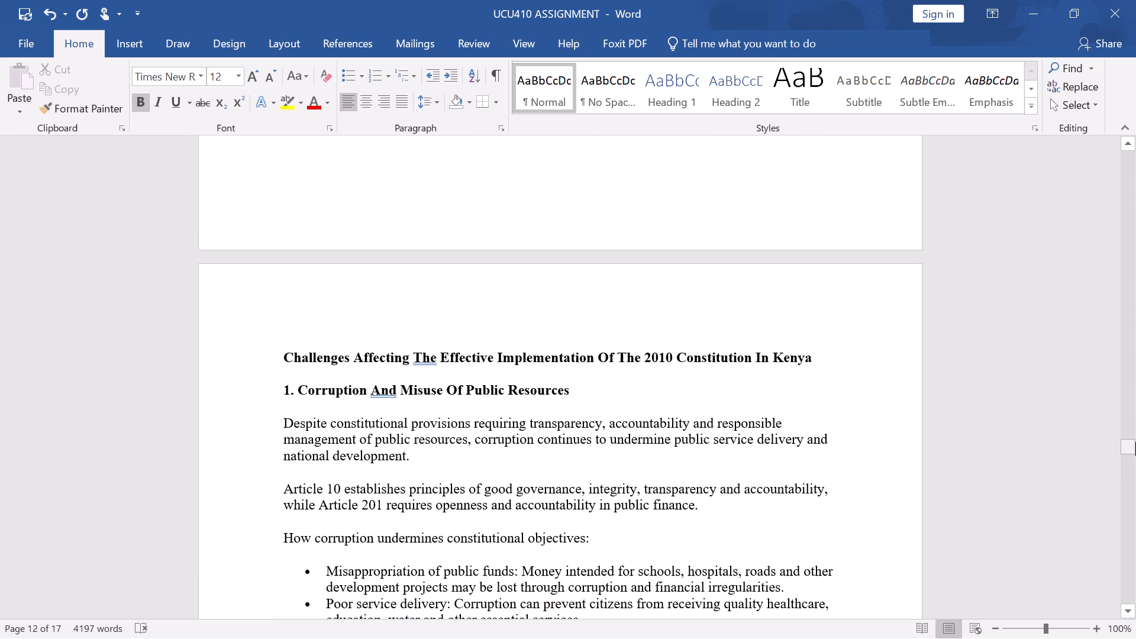
{"action": "left_click_drag", "start_coordinate": [1131, 450], "coordinate": [1116, 360]}
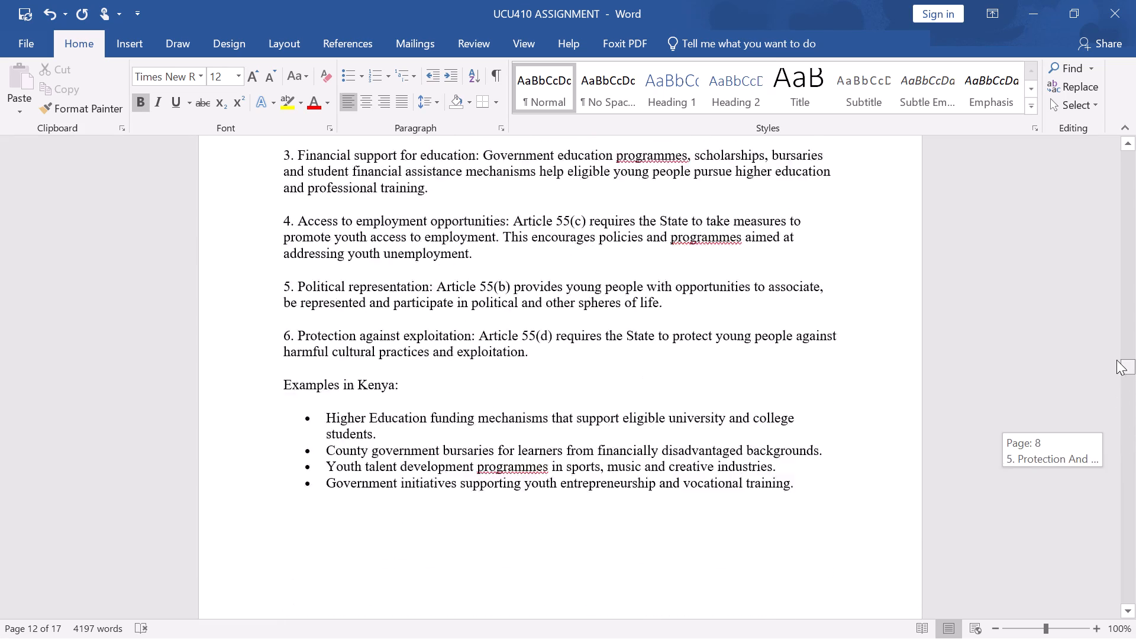
{"action": "left_click_drag", "start_coordinate": [1116, 360], "coordinate": [1112, 311]}
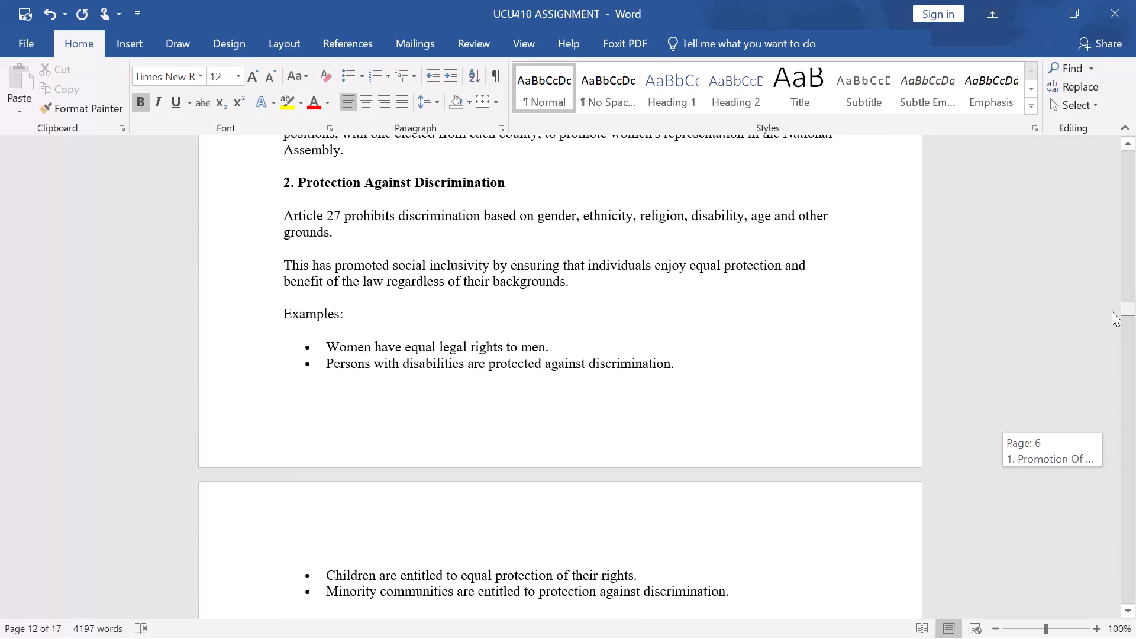
{"action": "left_click_drag", "start_coordinate": [1112, 311], "coordinate": [1112, 292]}
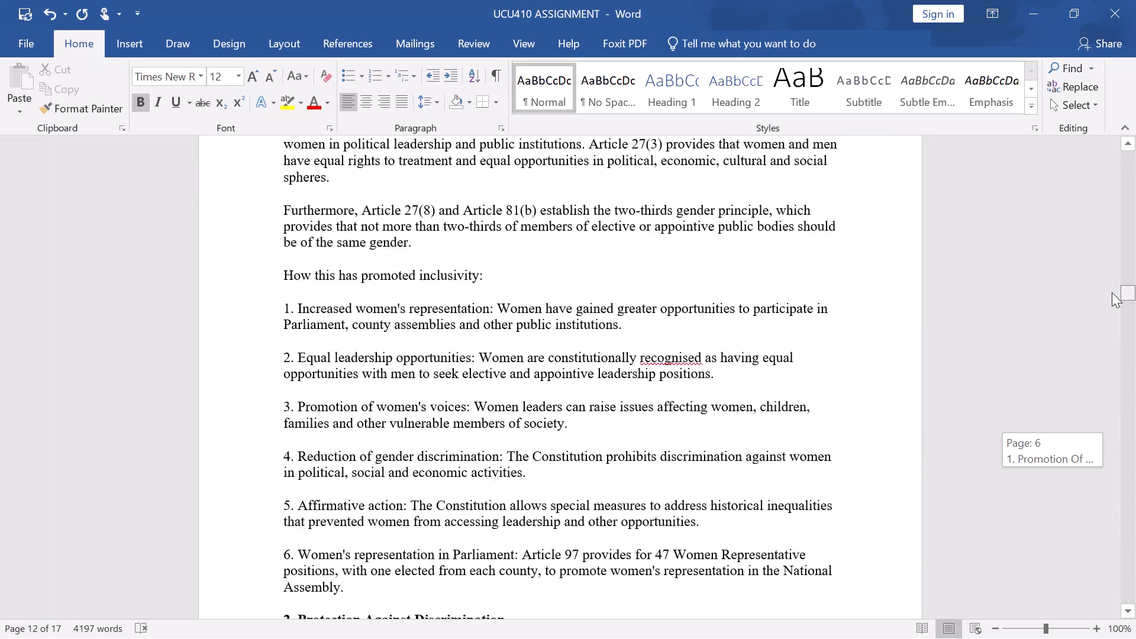
{"action": "left_click_drag", "start_coordinate": [1112, 292], "coordinate": [1129, 218]}
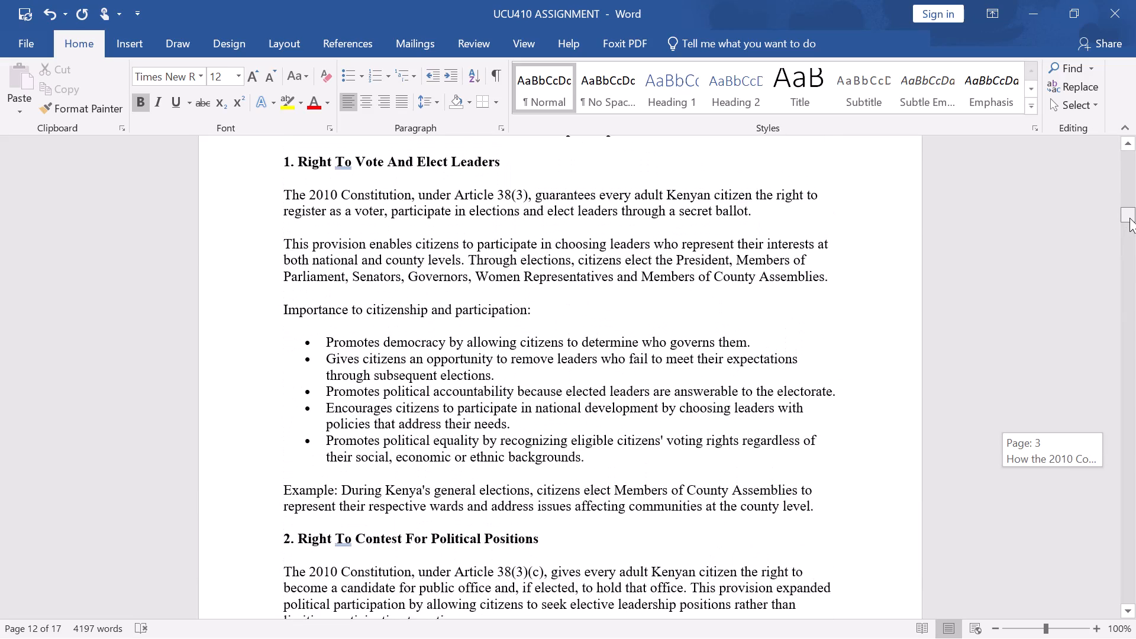
{"action": "left_click_drag", "start_coordinate": [1129, 218], "coordinate": [1135, 184]}
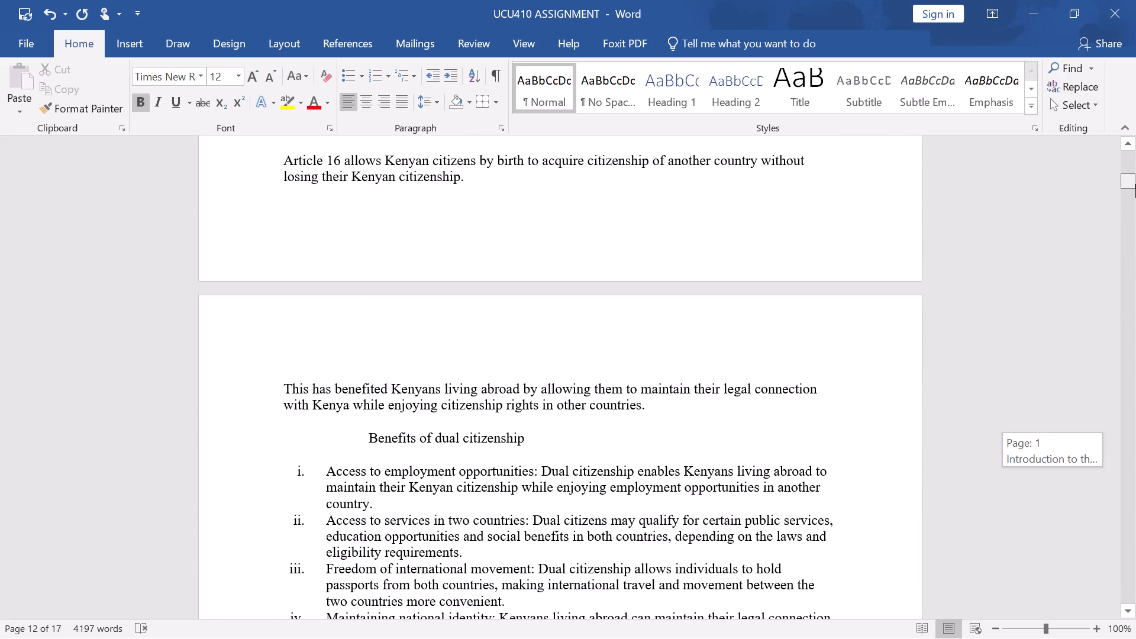
{"action": "left_click_drag", "start_coordinate": [1135, 184], "coordinate": [1134, 196]}
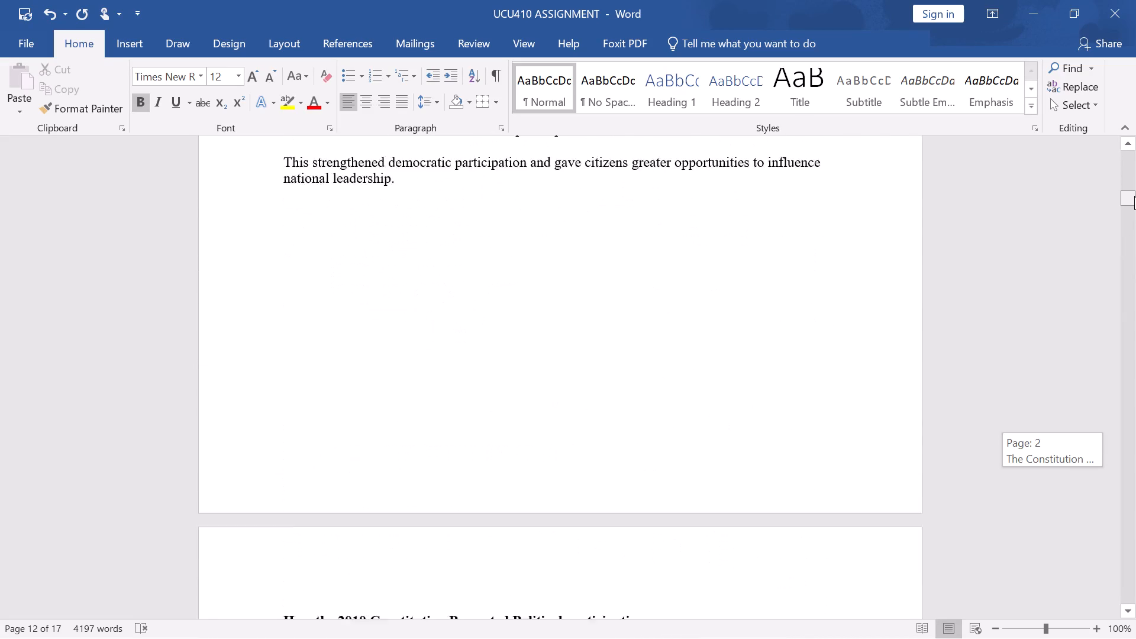
{"action": "left_click_drag", "start_coordinate": [1134, 196], "coordinate": [1134, 188]}
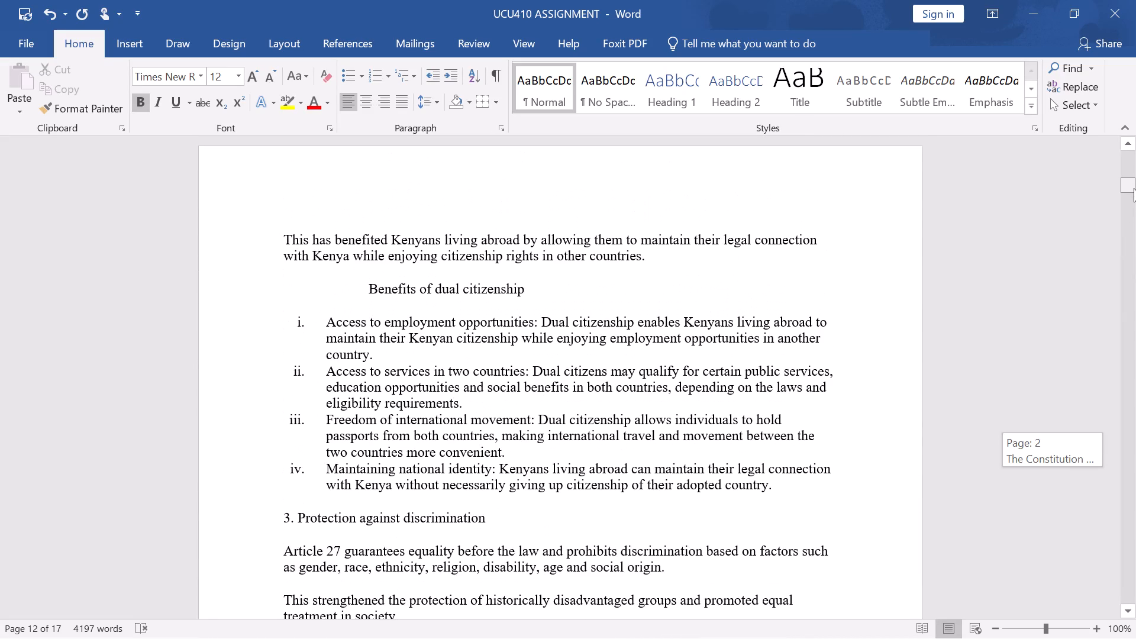
{"action": "left_click_drag", "start_coordinate": [1134, 188], "coordinate": [1135, 154]}
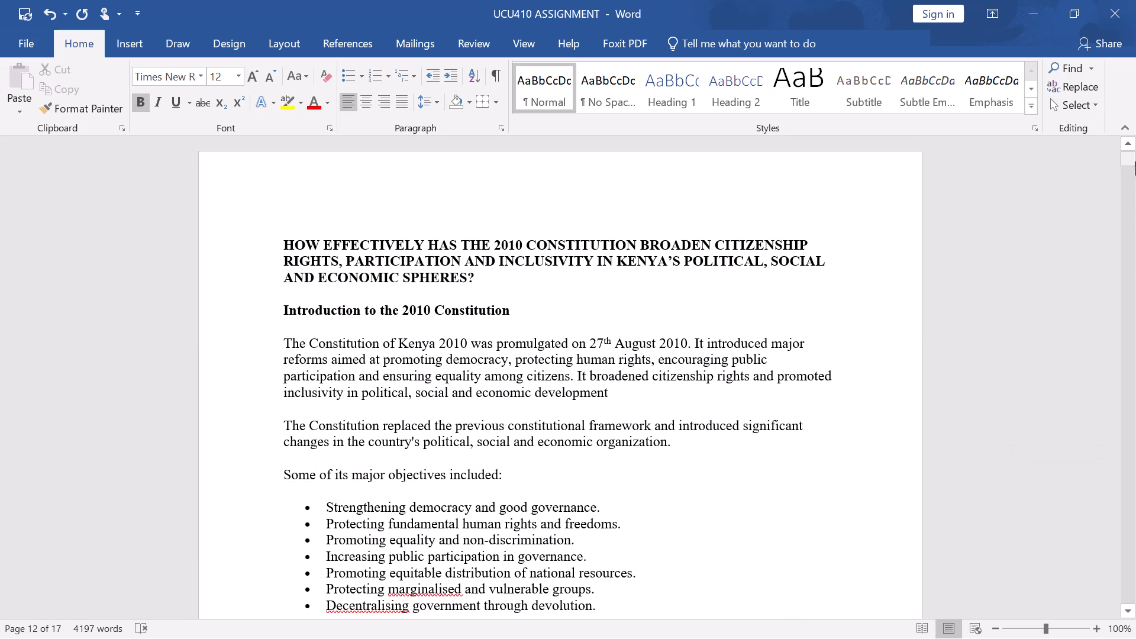
{"action": "scroll", "coordinate": [570, 393], "scroll_direction": "down", "scroll_amount": 3}
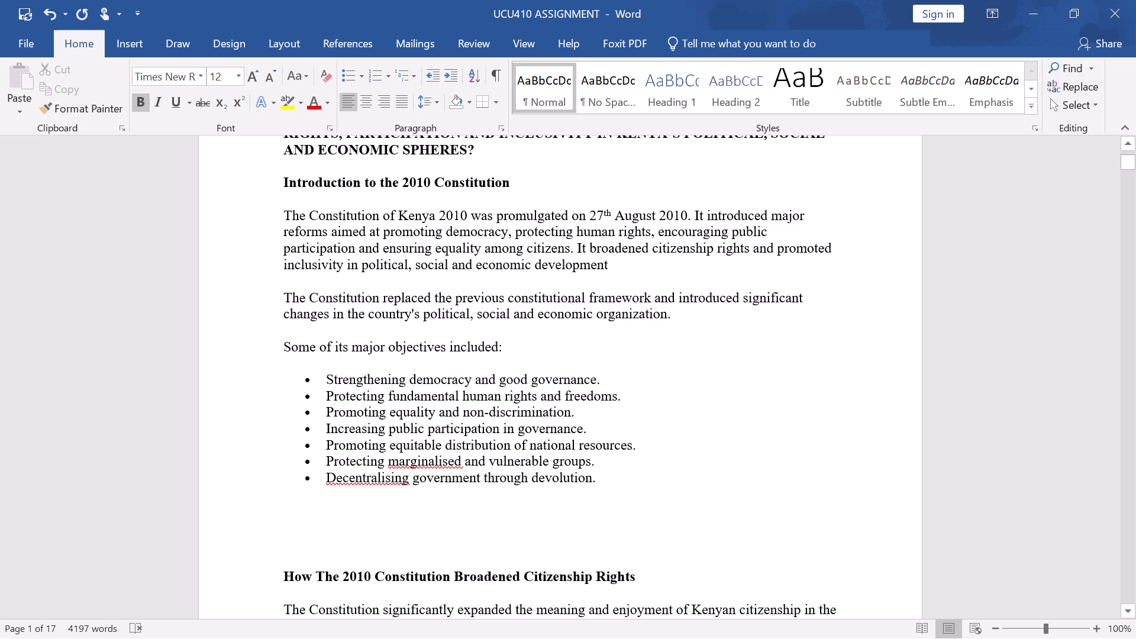
{"action": "scroll", "coordinate": [418, 343], "scroll_direction": "down", "scroll_amount": 1}
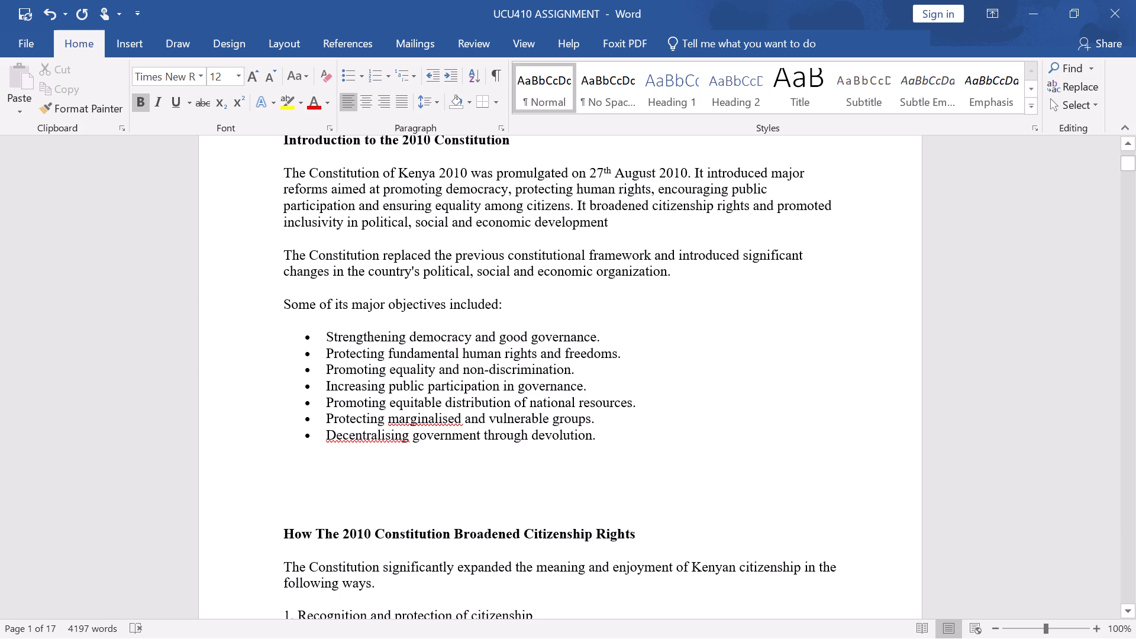
{"action": "scroll", "coordinate": [445, 424], "scroll_direction": "up", "scroll_amount": 2}
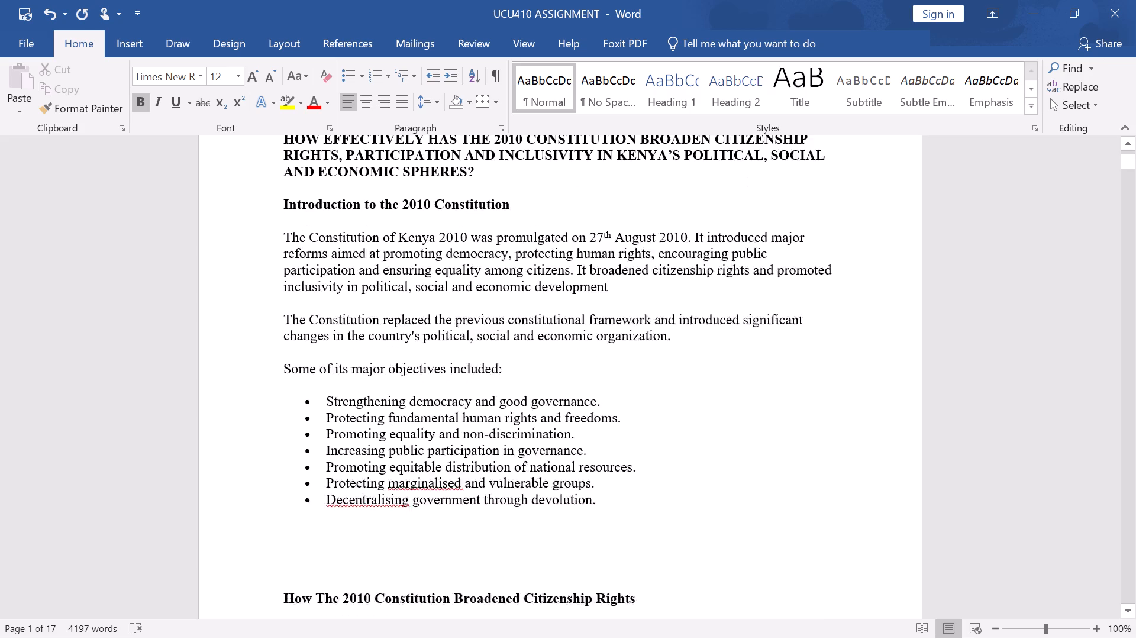
{"action": "scroll", "coordinate": [445, 424], "scroll_direction": "up", "scroll_amount": 1}
{"action": "scroll", "coordinate": [444, 426], "scroll_direction": "down", "scroll_amount": 2}
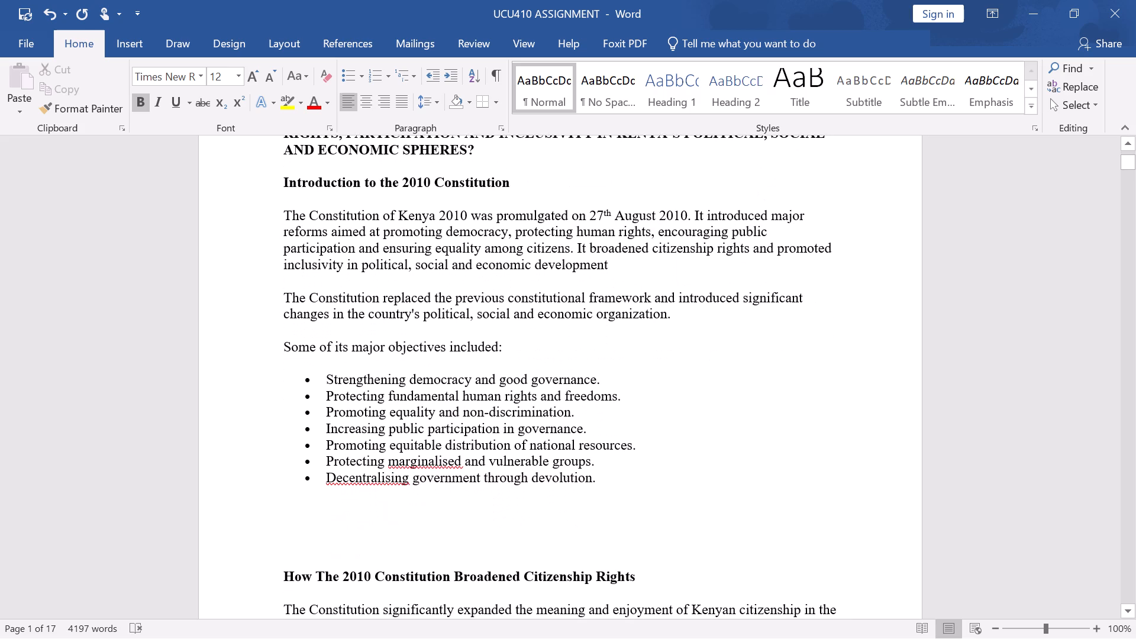
{"action": "scroll", "coordinate": [489, 360], "scroll_direction": "down", "scroll_amount": 3}
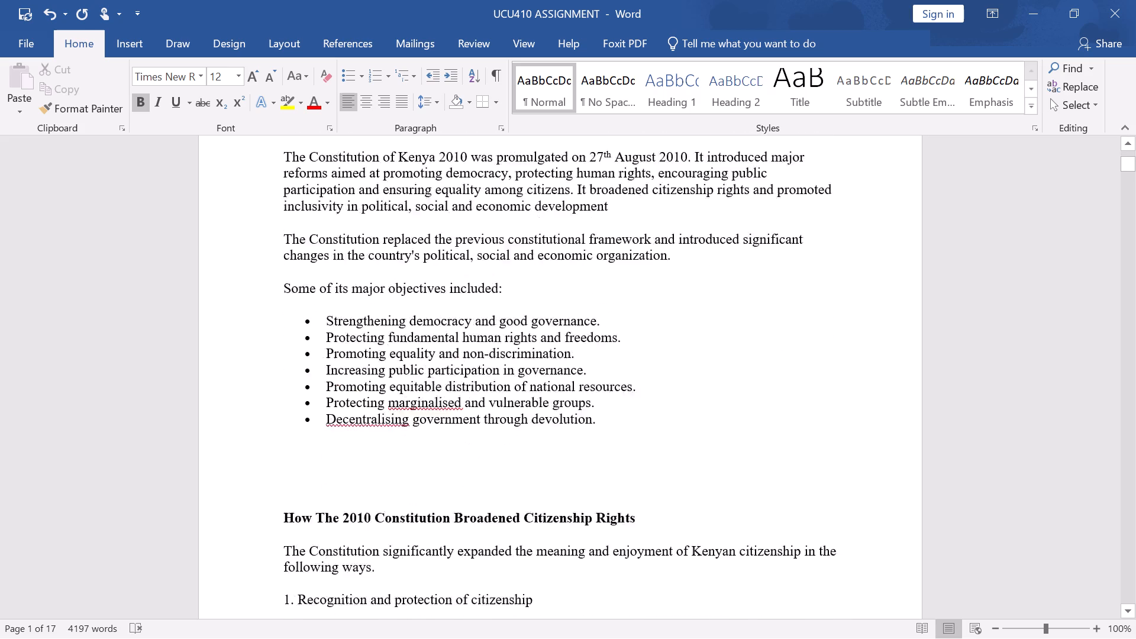
{"action": "scroll", "coordinate": [489, 360], "scroll_direction": "down", "scroll_amount": 7}
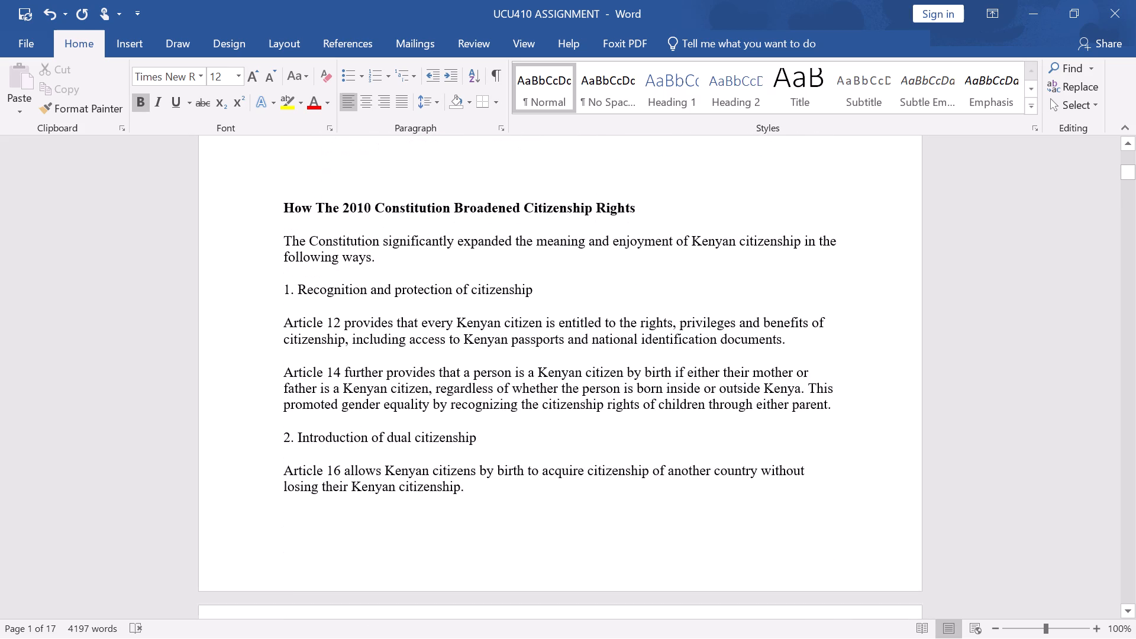
{"action": "scroll", "coordinate": [489, 360], "scroll_direction": "up", "scroll_amount": 5}
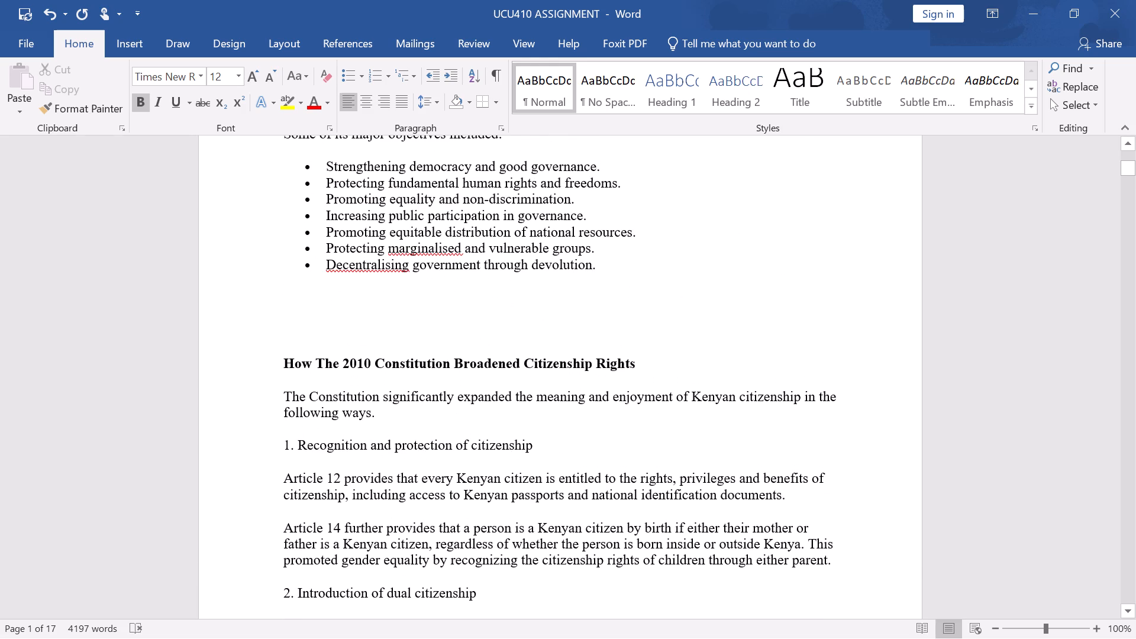
{"action": "scroll", "coordinate": [543, 353], "scroll_direction": "up", "scroll_amount": 8}
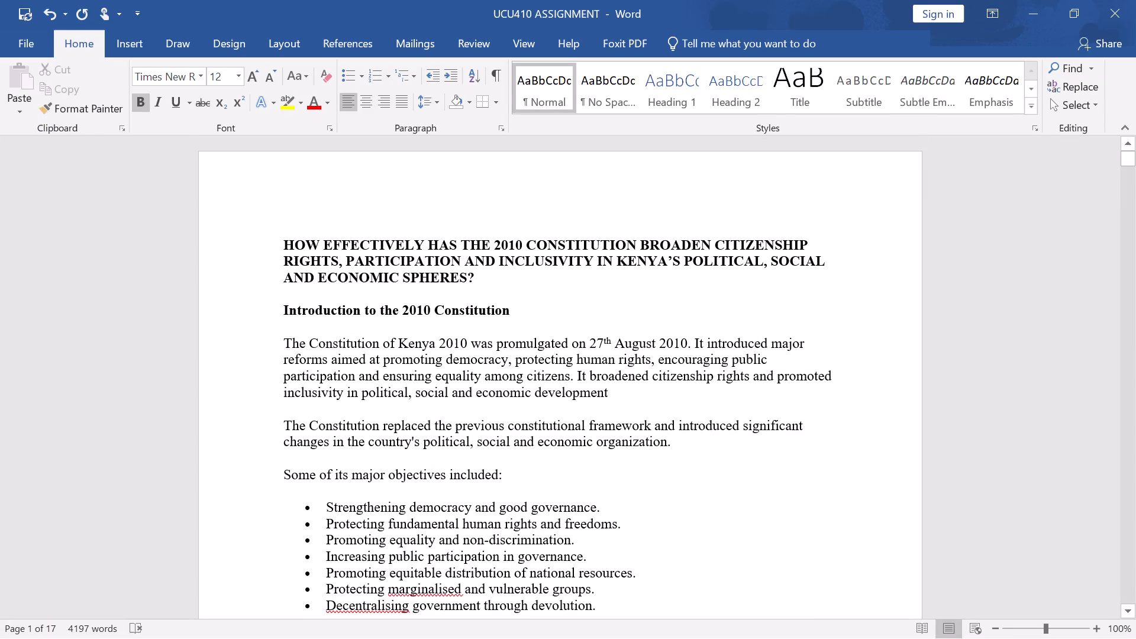
{"action": "scroll", "coordinate": [541, 354], "scroll_direction": "down", "scroll_amount": 4}
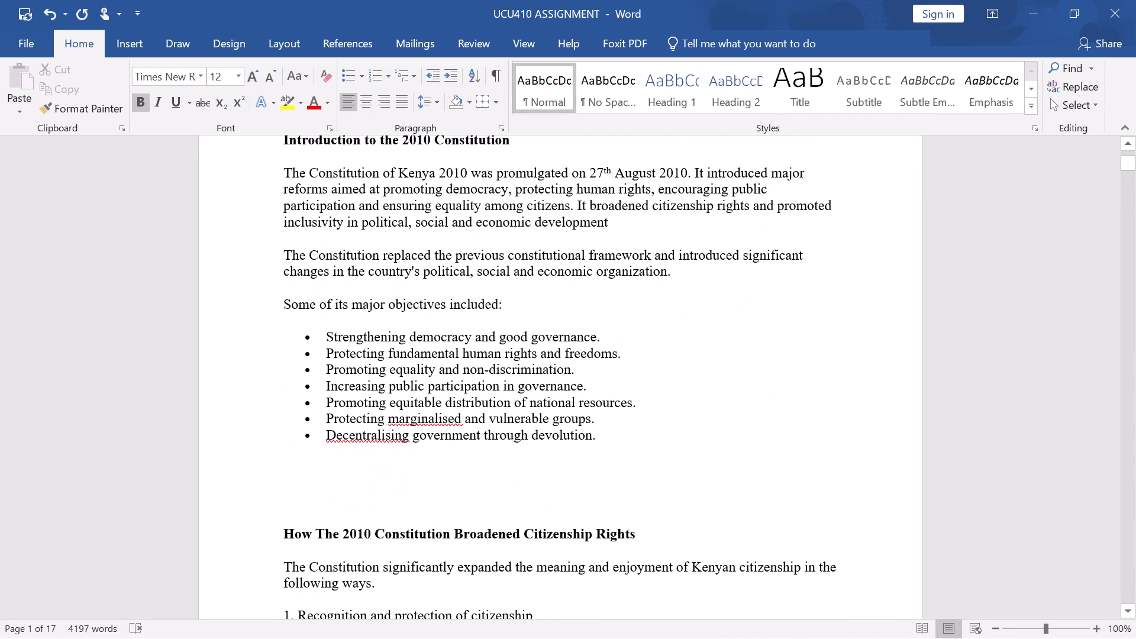
{"action": "scroll", "coordinate": [542, 354], "scroll_direction": "down", "scroll_amount": 3}
{"action": "scroll", "coordinate": [542, 354], "scroll_direction": "up", "scroll_amount": 2}
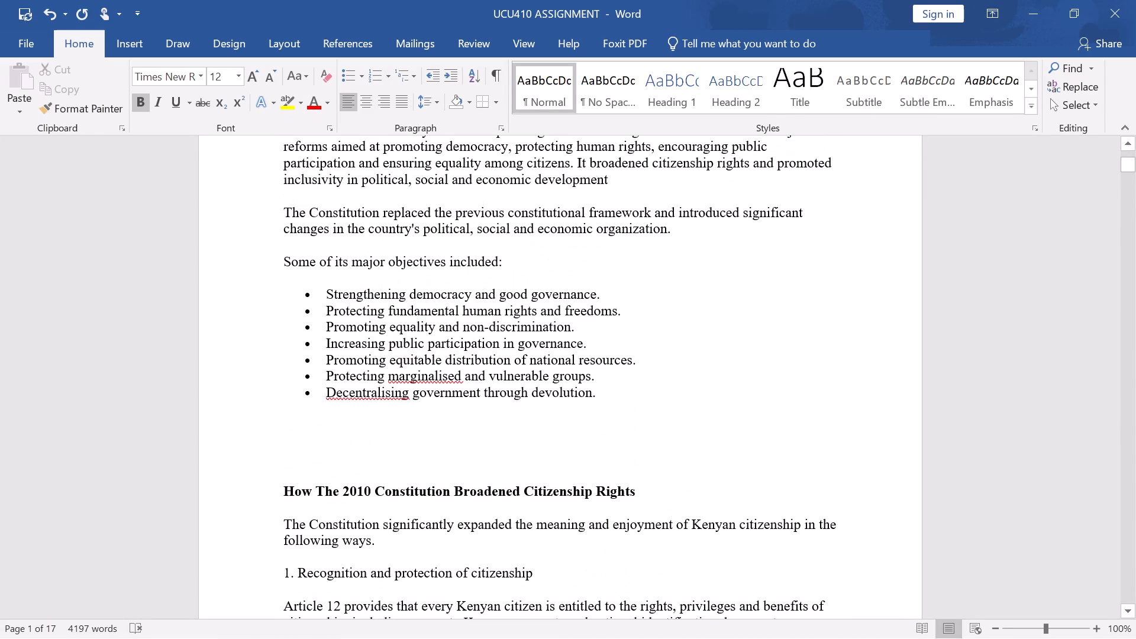
{"action": "scroll", "coordinate": [542, 354], "scroll_direction": "up", "scroll_amount": 1}
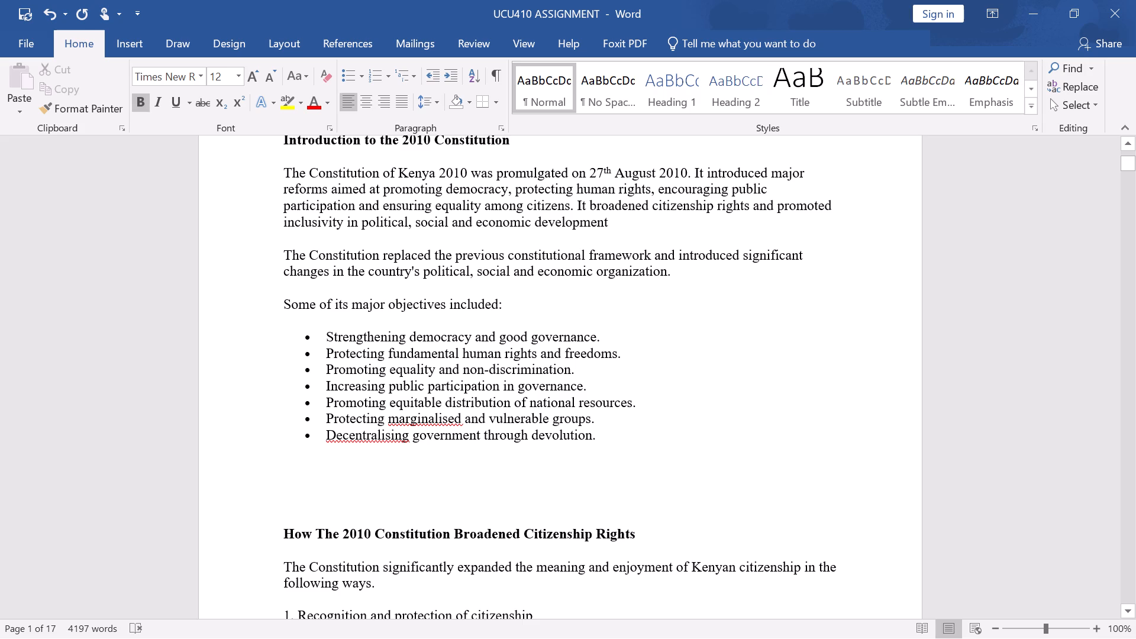
Insert ",broadened citizenship rights,inclusivity" after "constitutional framework" in the introduction's second paragraph.
{"action": "left_click", "coordinate": [652, 257]}
{"action": "key", "text": "comma"}
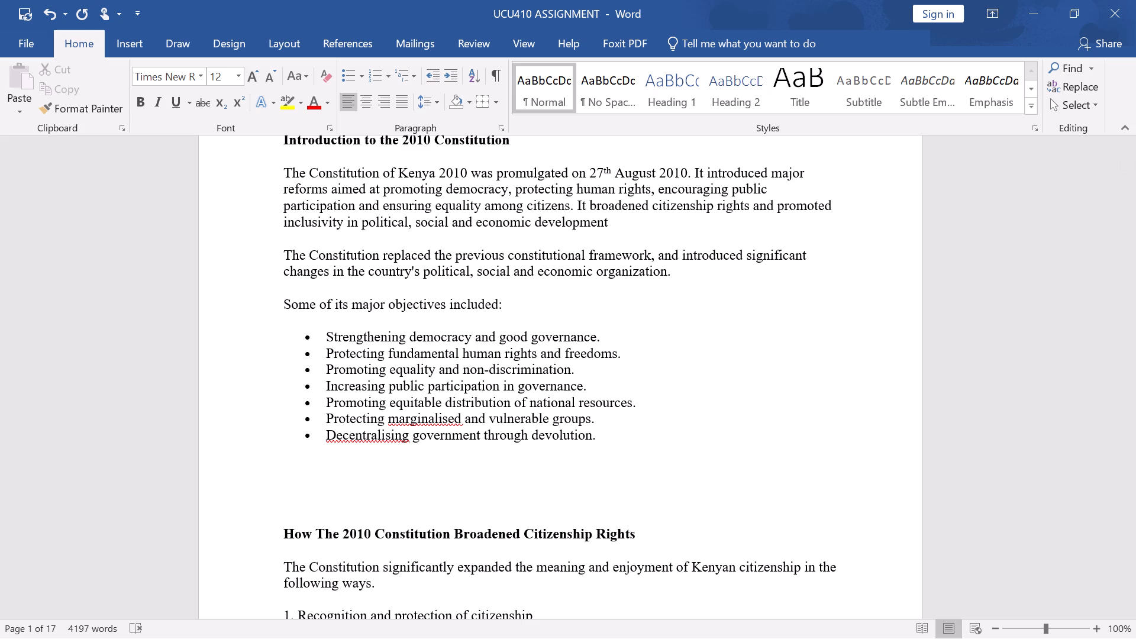
{"action": "type", "text": "br"}
{"action": "key", "text": "o"}
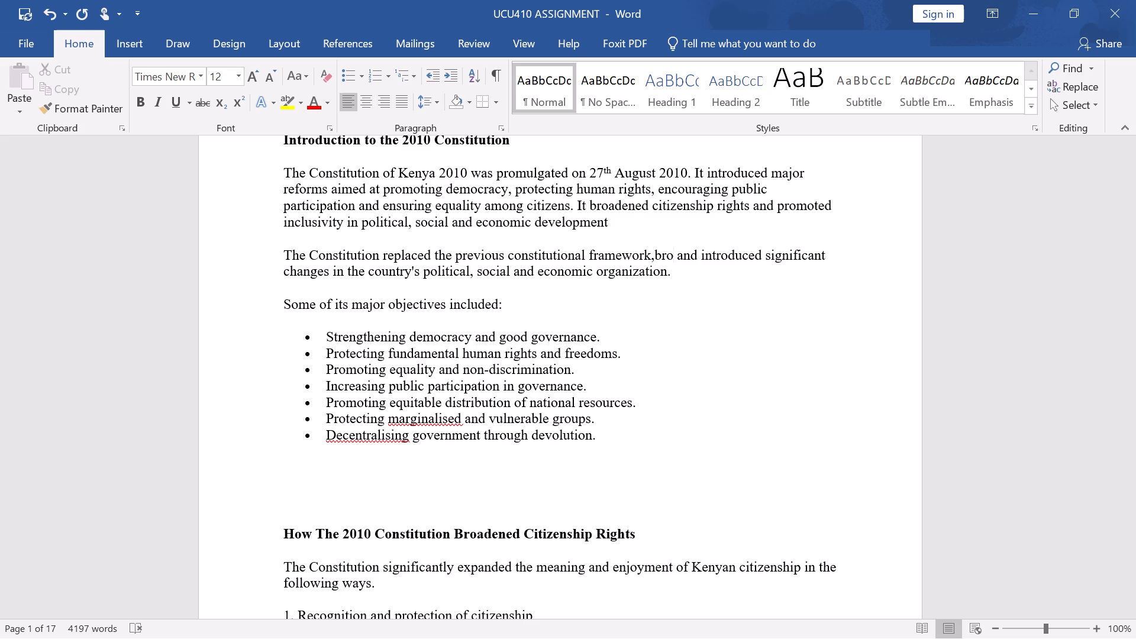
{"action": "type", "text": "adened"}
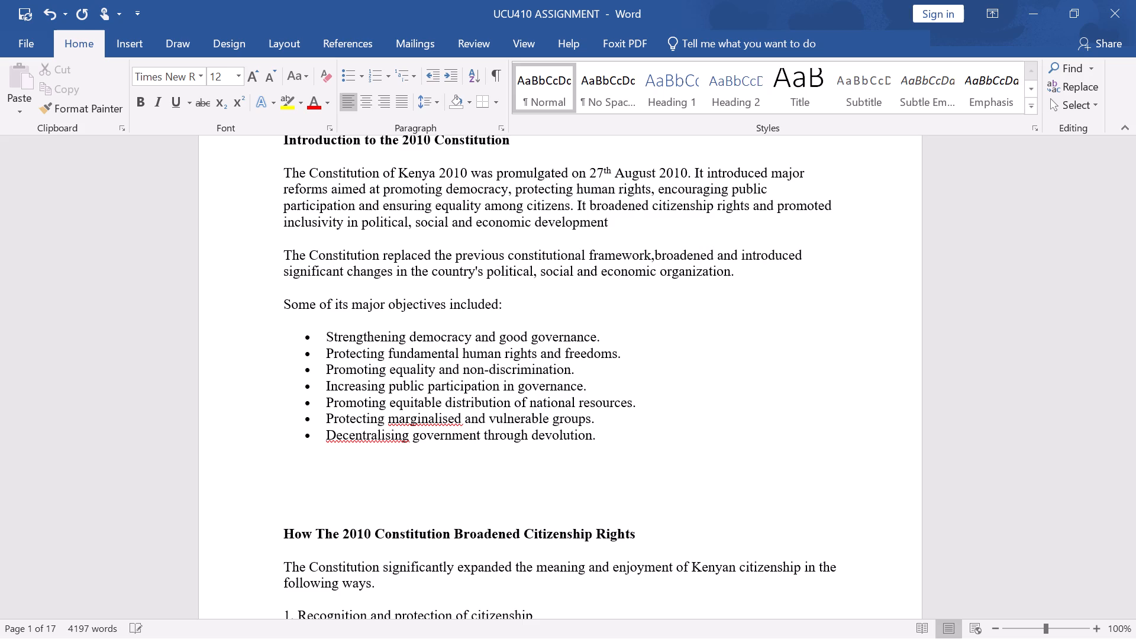
{"action": "key", "text": "space"}
{"action": "type", "text": "citizenship"}
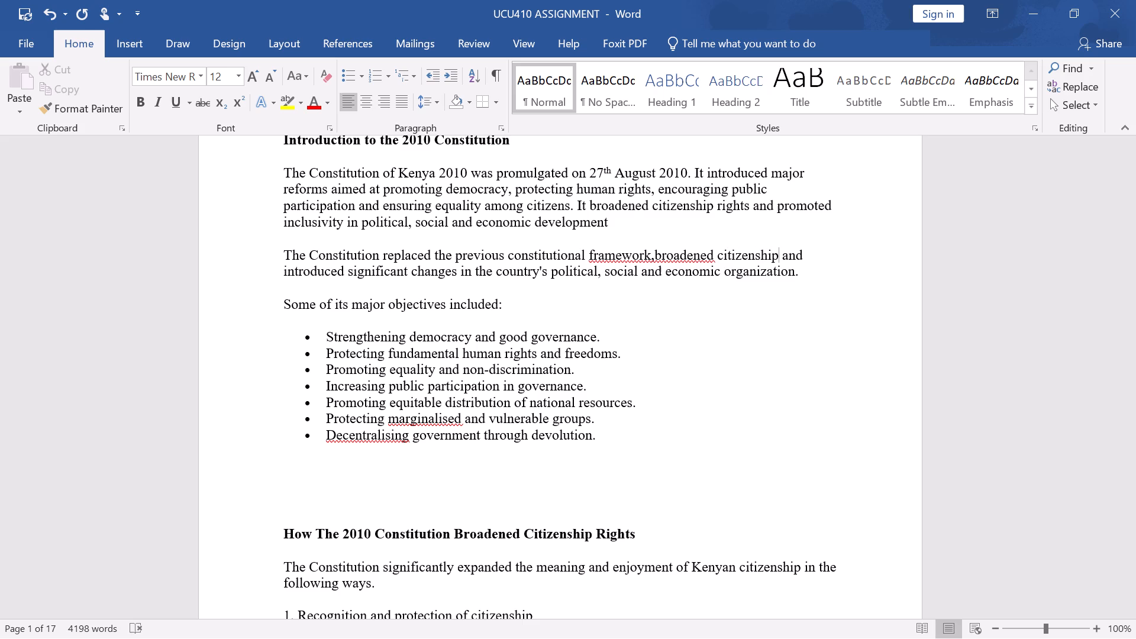
{"action": "key", "text": "space"}
{"action": "type", "text": "ri"}
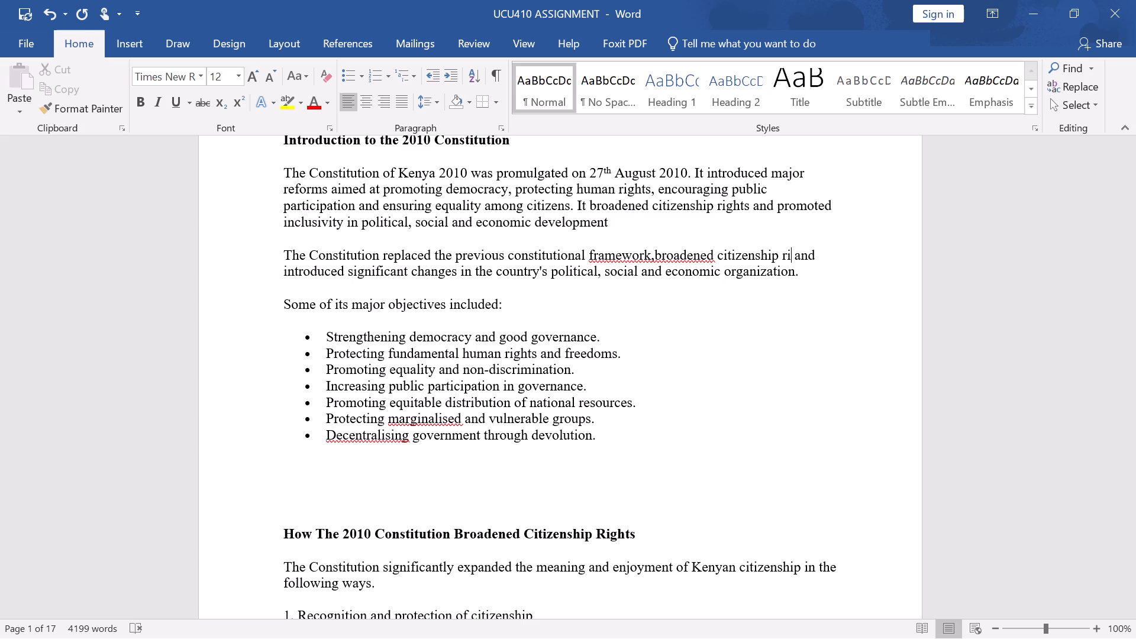
{"action": "type", "text": "ghts"}
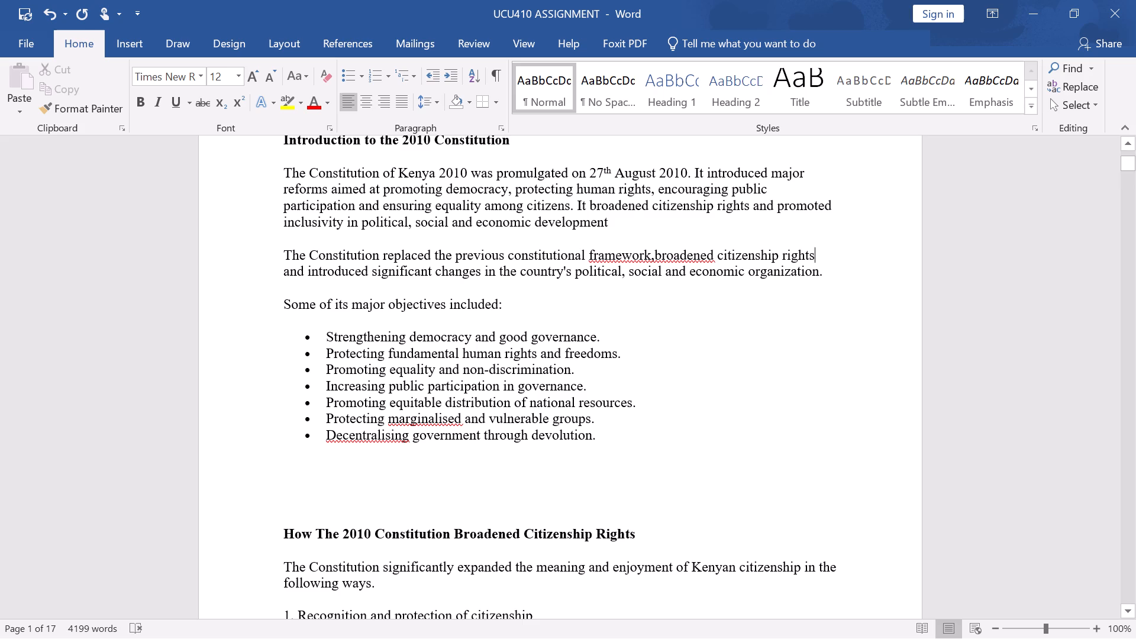
{"action": "type", "text": ",inclusivity"}
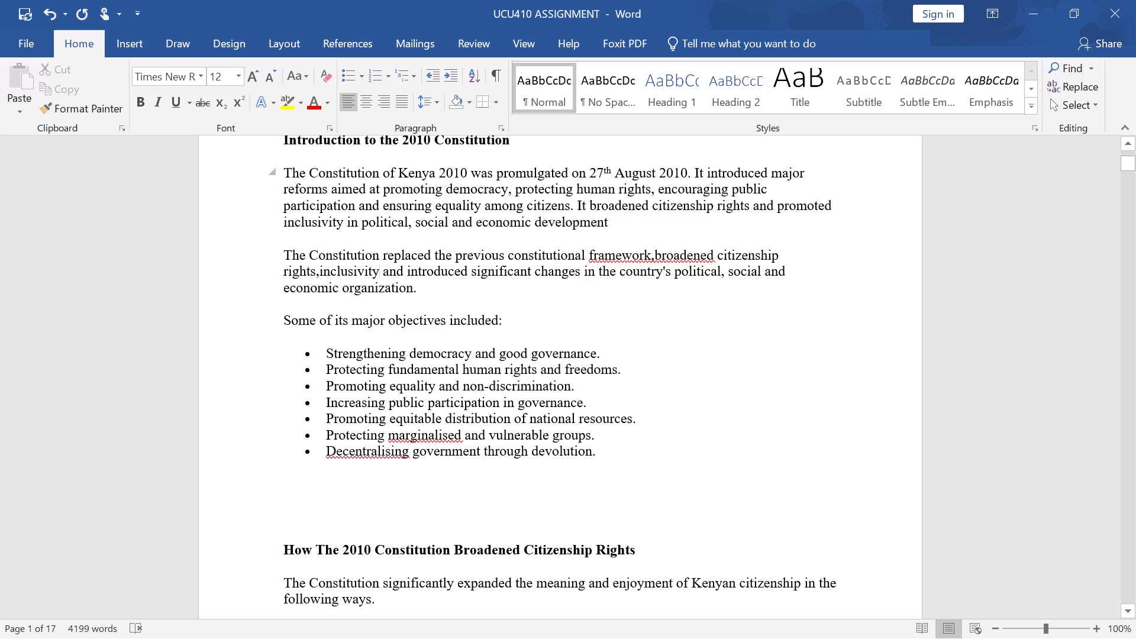
Delete the sentence "It broadened citizenship rights and promoted inclusivity in political, social and economic development" from the introduction's first paragraph.
{"action": "left_click_drag", "start_coordinate": [578, 206], "coordinate": [579, 210]}
{"action": "left_click_drag", "start_coordinate": [579, 210], "coordinate": [605, 224]}
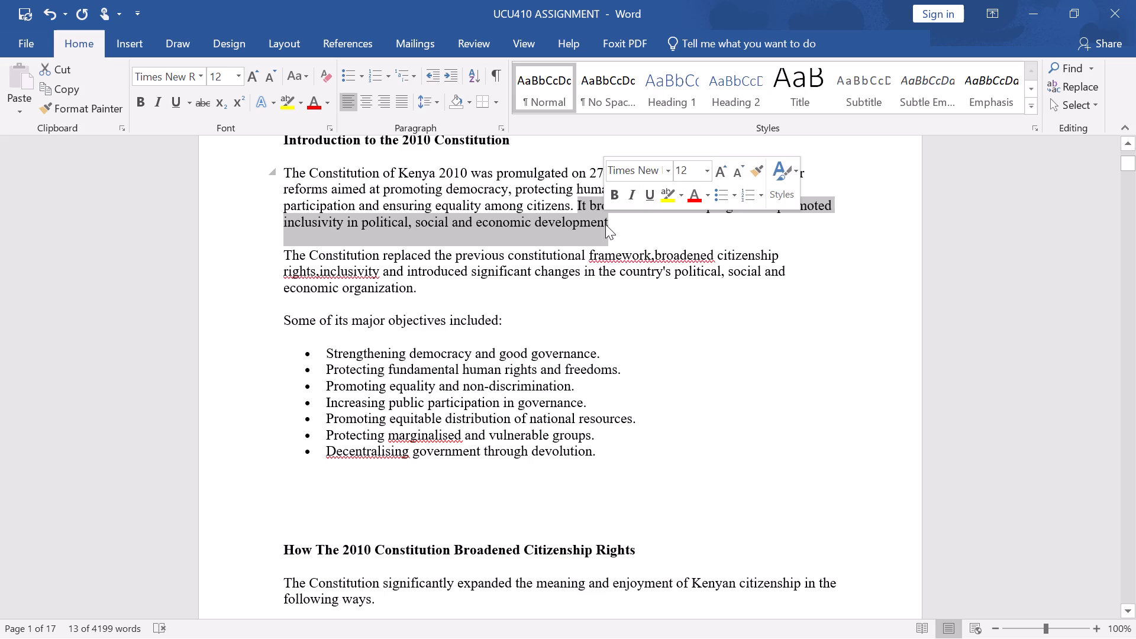
{"action": "key", "text": "BackSpace"}
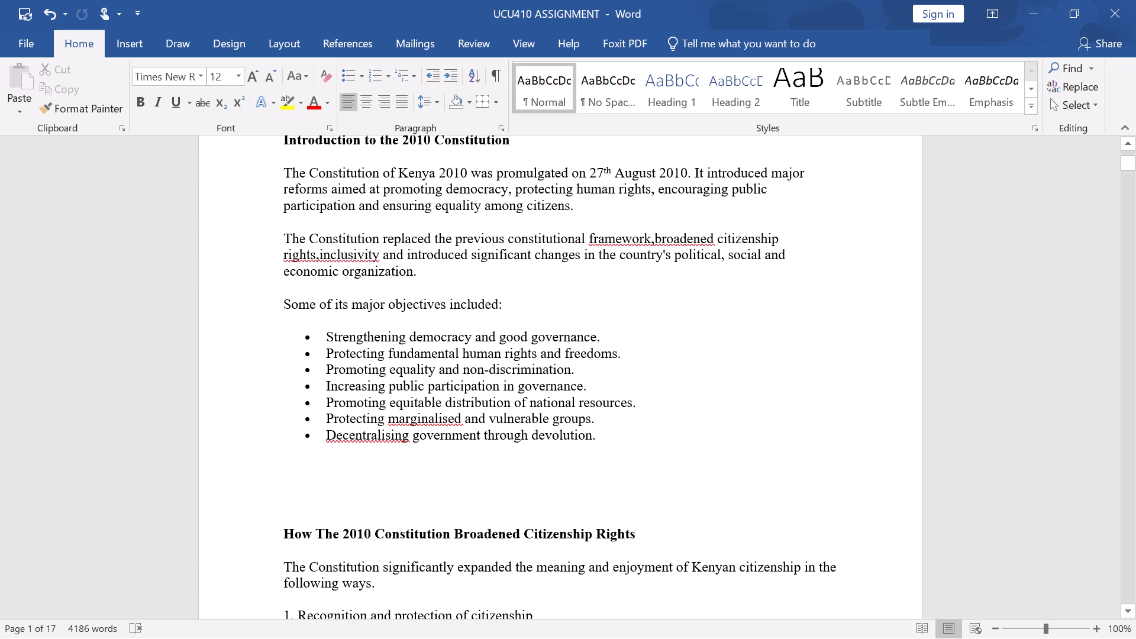
Insert a space after the comma between "framework" and "broadened" in the introduction's second paragraph.
{"action": "left_click", "coordinate": [660, 240]}
{"action": "left_click", "coordinate": [654, 241]}
{"action": "key", "text": "space"}
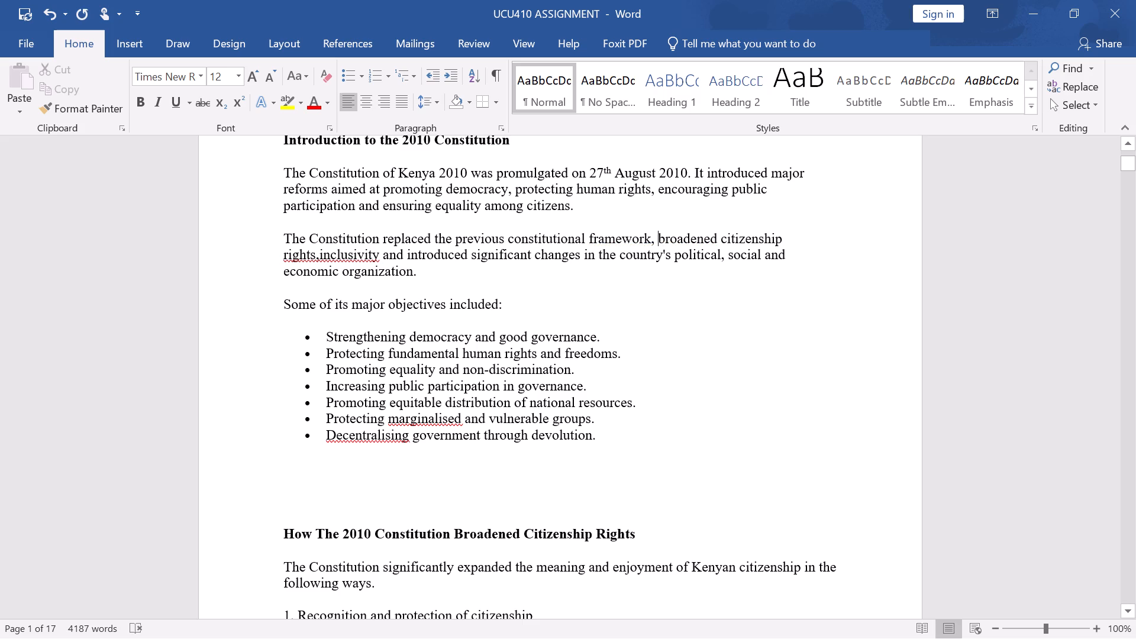
{"action": "key", "text": "space"}
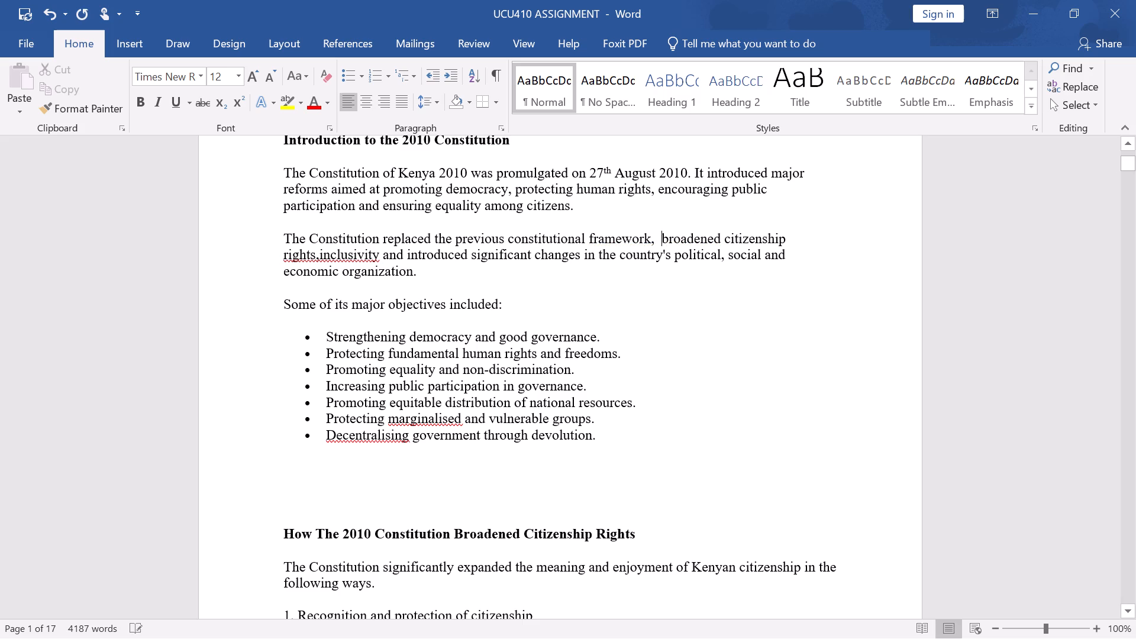
{"action": "key", "text": "BackSpace"}
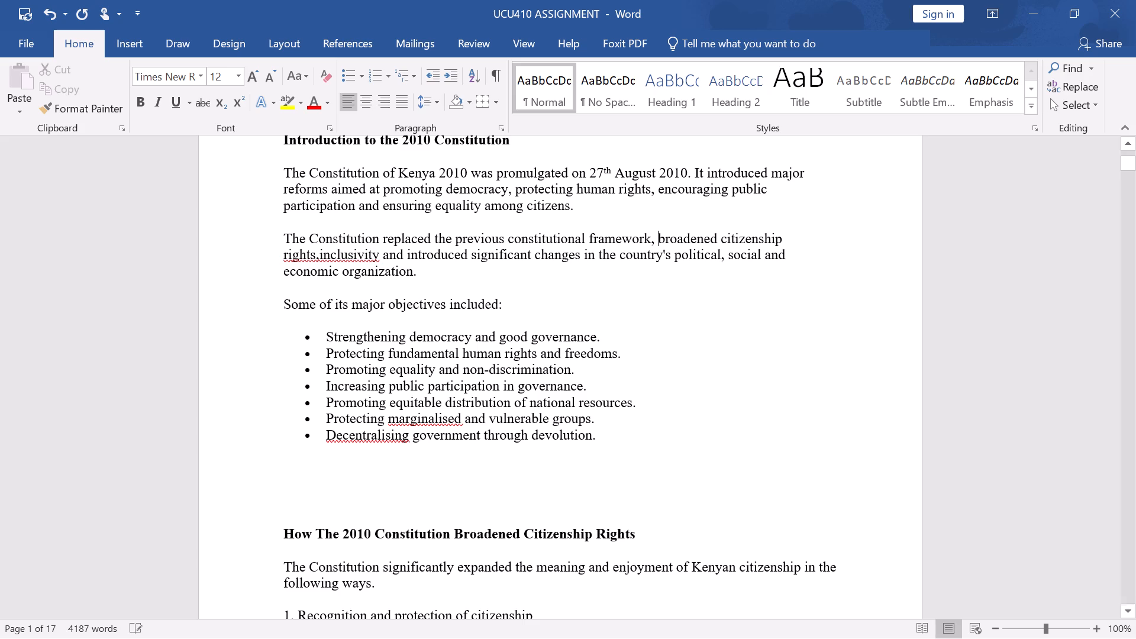
{"action": "key", "text": "BackSpace"}
{"action": "key", "text": "space"}
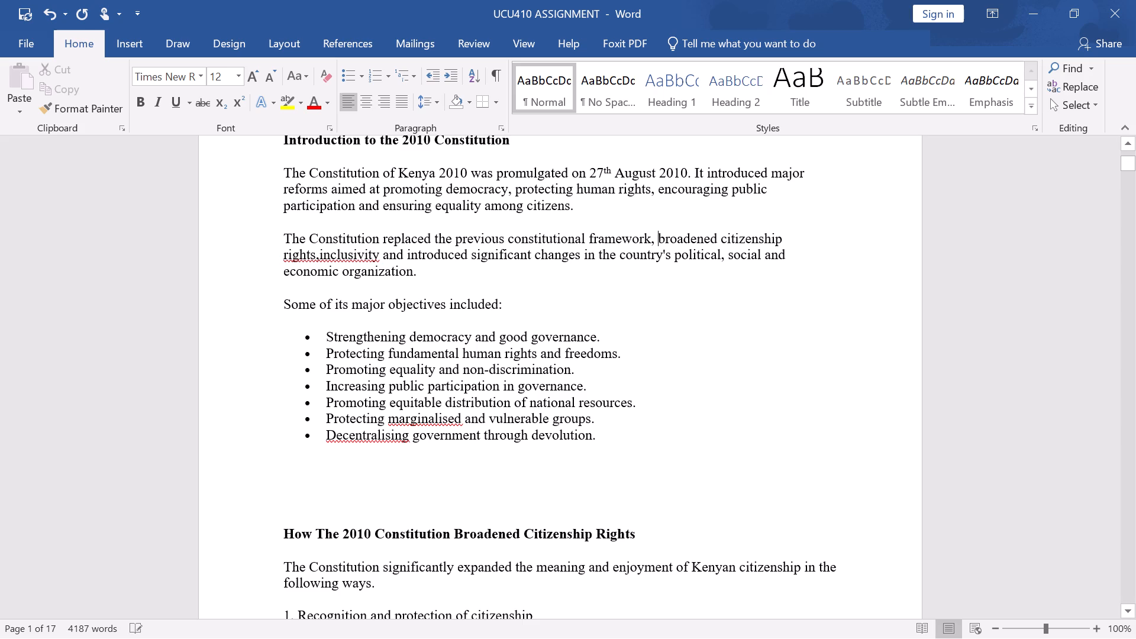
Insert a space and the word "promoted" before "inclusivity" so the phrase reads "broadened citizenship rights, promoted inclusivity".
{"action": "left_click", "coordinate": [317, 262]}
{"action": "left_click", "coordinate": [319, 261]}
{"action": "key", "text": "space"}
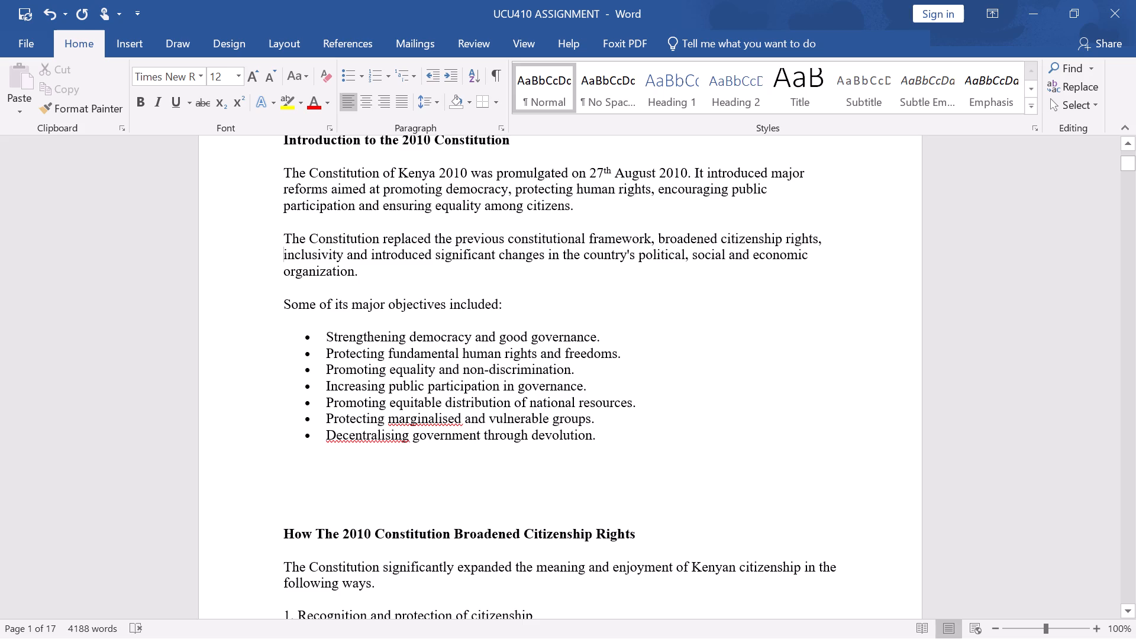
{"action": "key", "text": "p"}
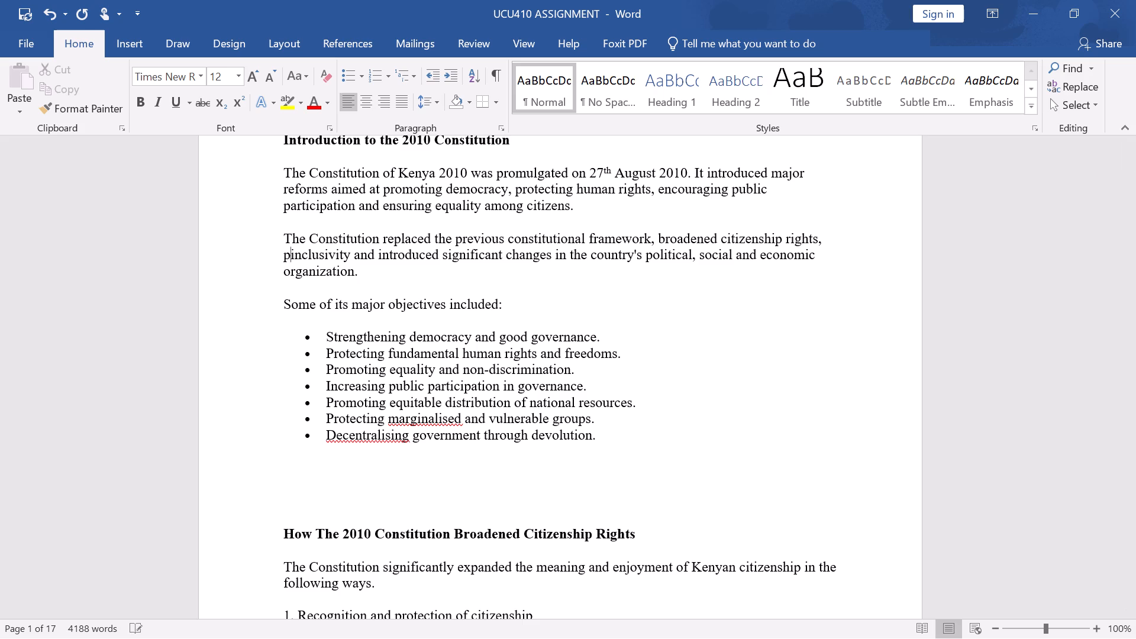
{"action": "type", "text": "ro"}
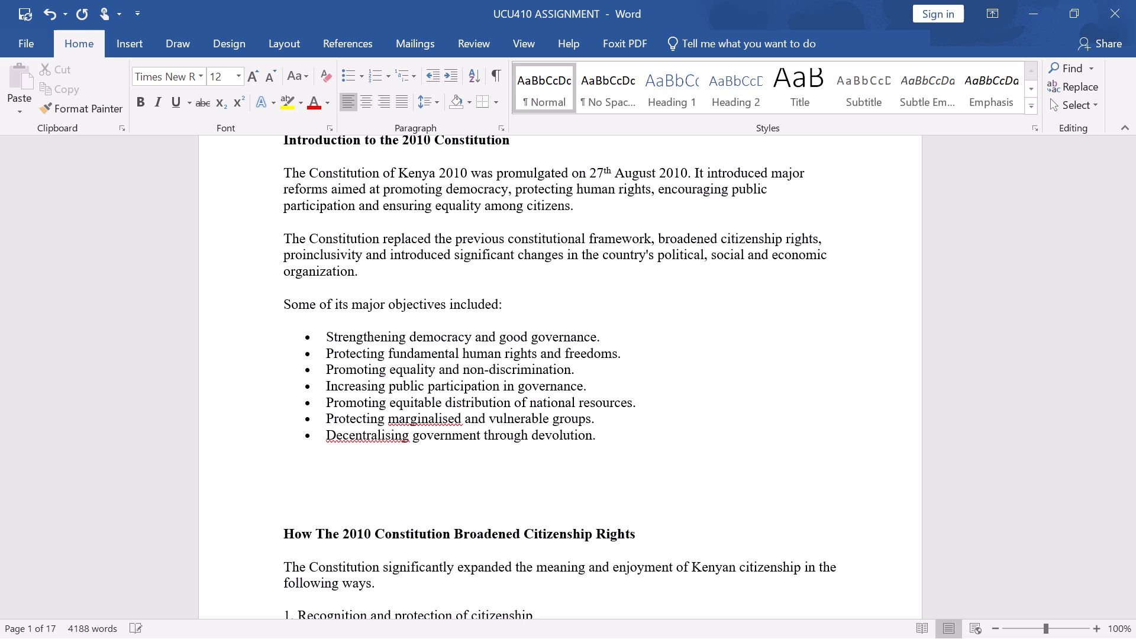
{"action": "type", "text": "moted"}
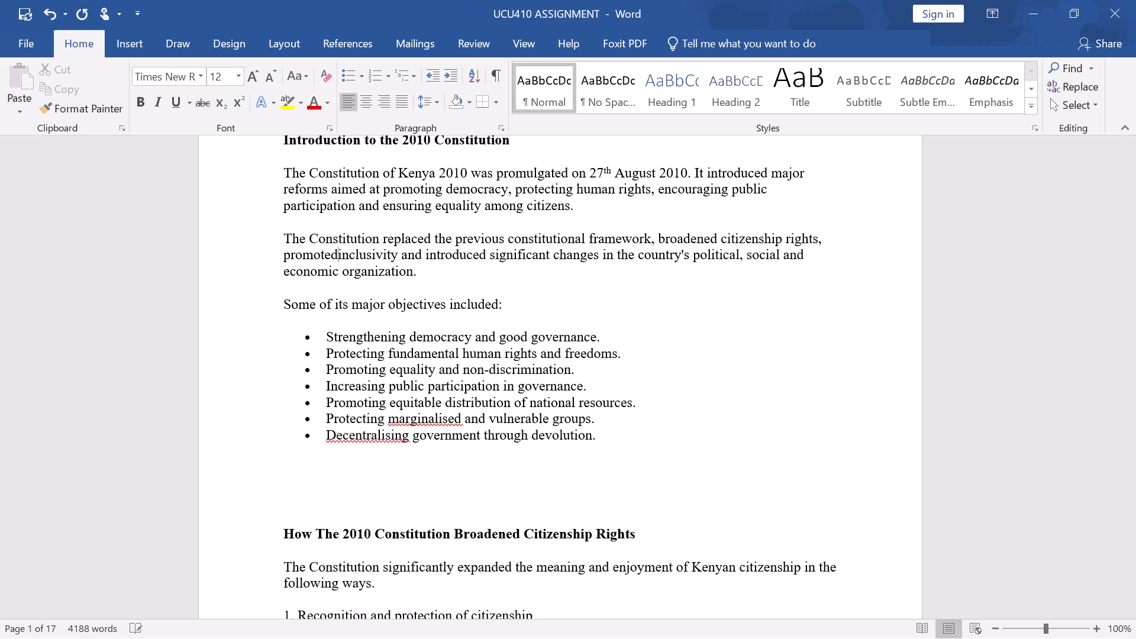
{"action": "key", "text": "space"}
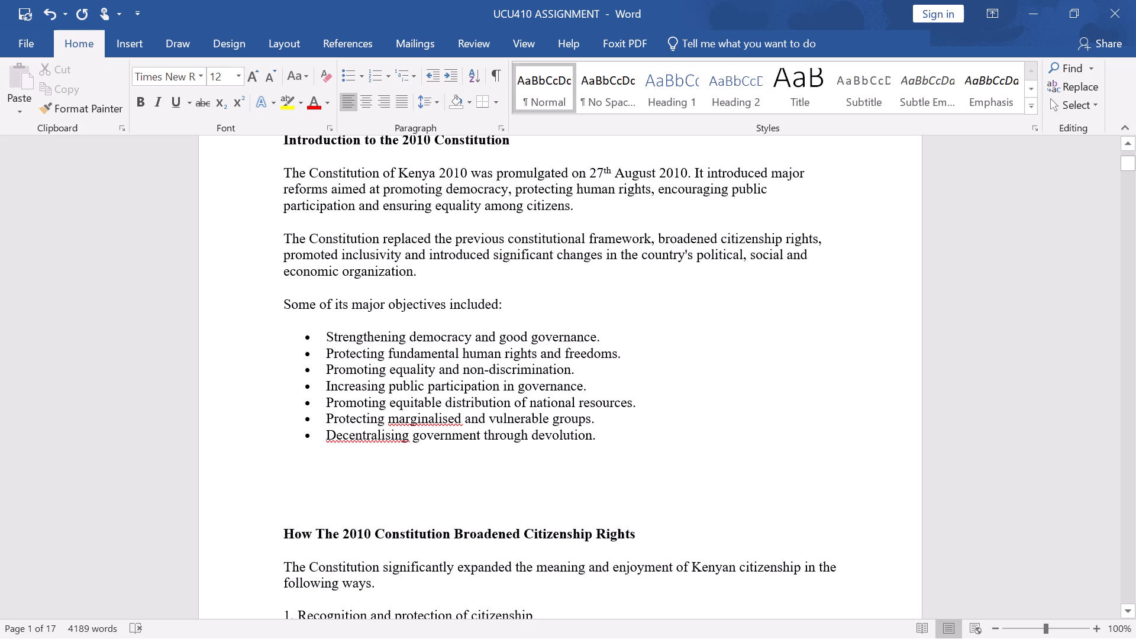
Review the title, the introduction and the citizenship rights section, including the benefits of dual citizenship.
{"action": "scroll", "coordinate": [353, 314], "scroll_direction": "down", "scroll_amount": 1}
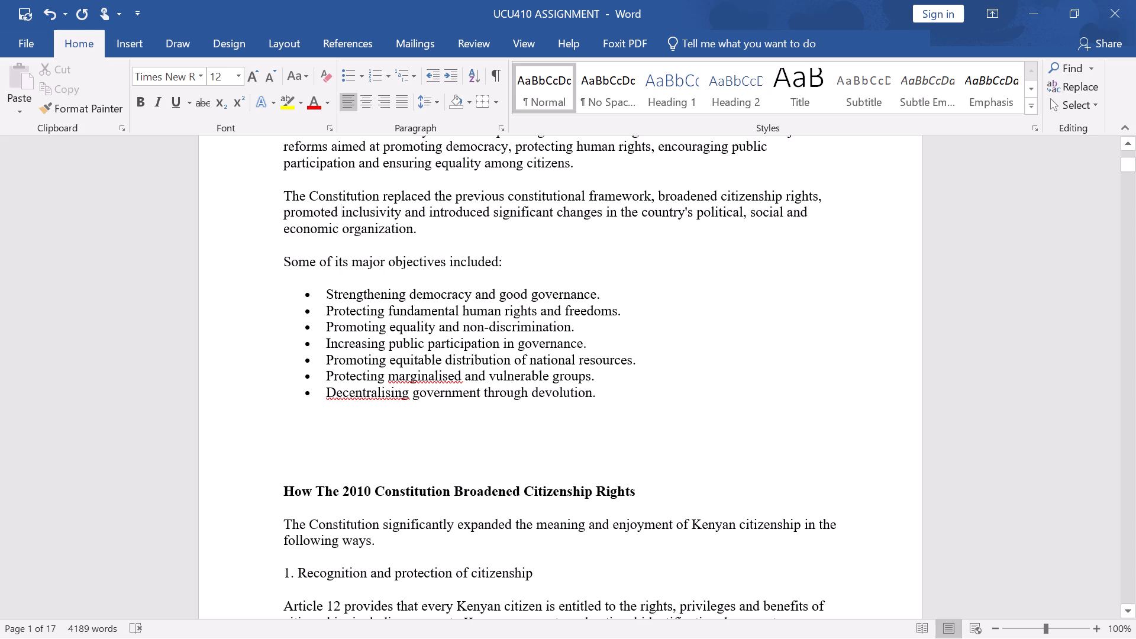
{"action": "scroll", "coordinate": [472, 330], "scroll_direction": "up", "scroll_amount": 4}
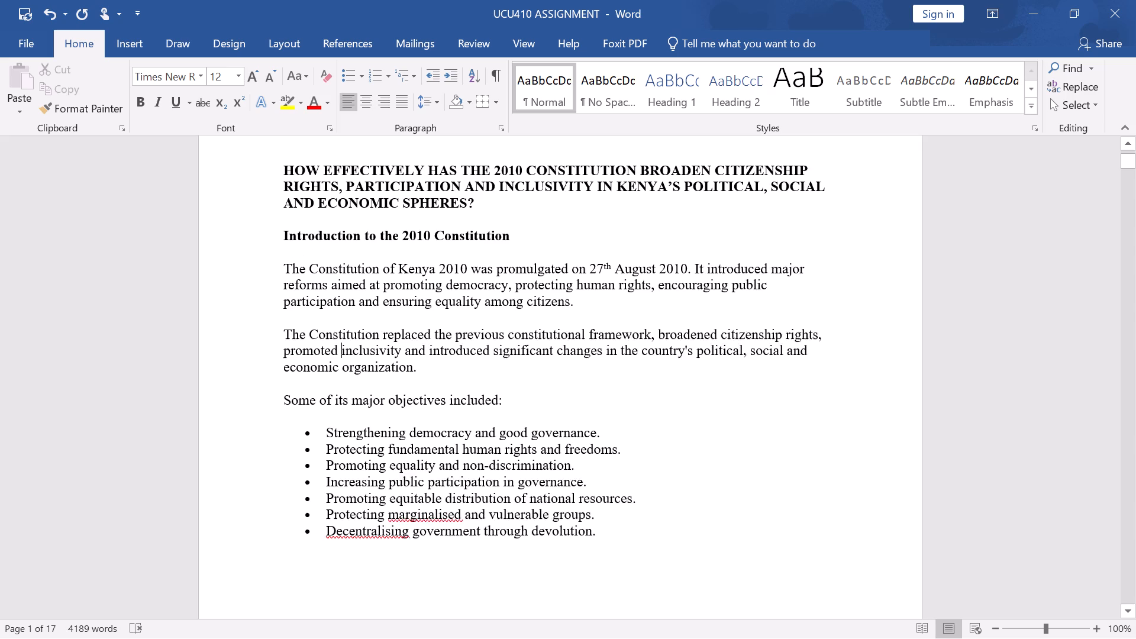
{"action": "scroll", "coordinate": [469, 331], "scroll_direction": "up", "scroll_amount": 2}
{"action": "scroll", "coordinate": [470, 331], "scroll_direction": "down", "scroll_amount": 11}
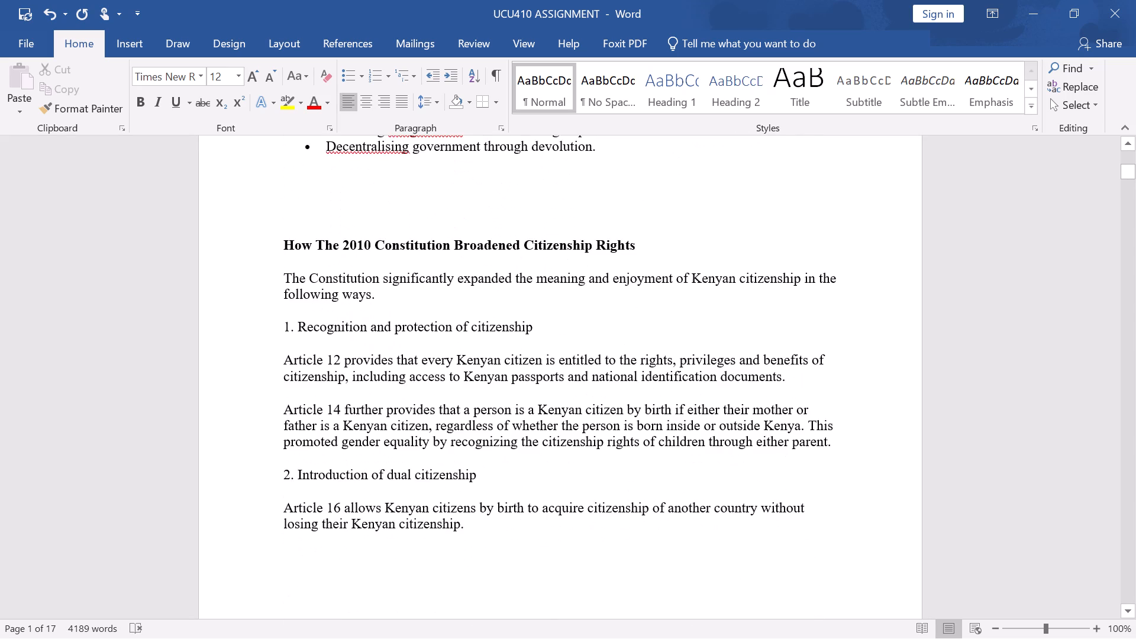
{"action": "scroll", "coordinate": [470, 331], "scroll_direction": "down", "scroll_amount": 9}
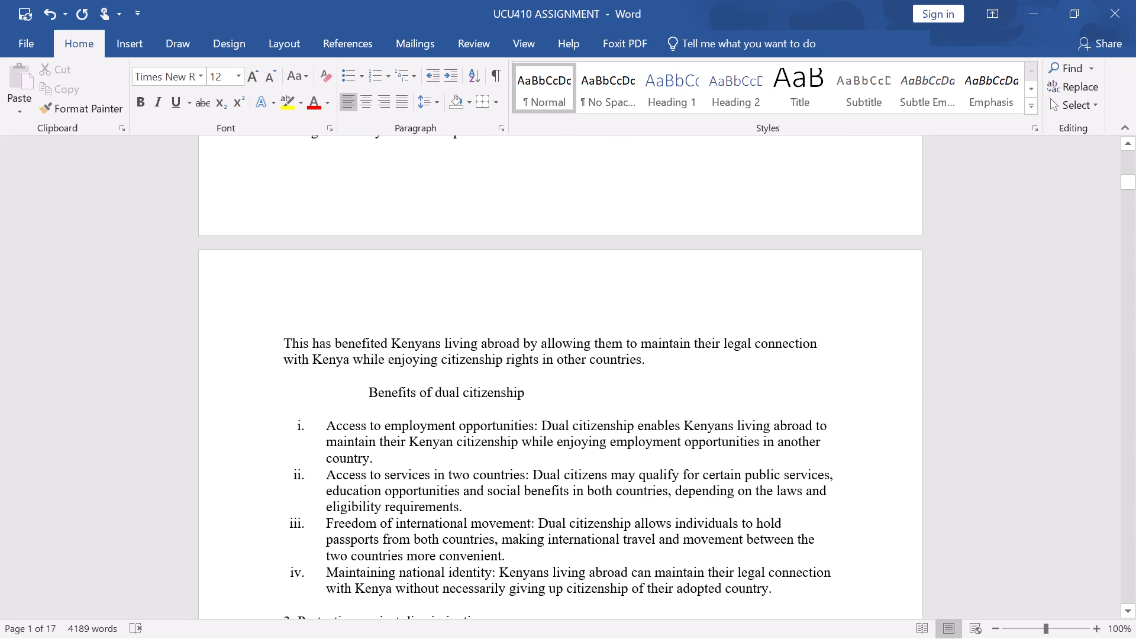
{"action": "scroll", "coordinate": [525, 338], "scroll_direction": "down", "scroll_amount": 17}
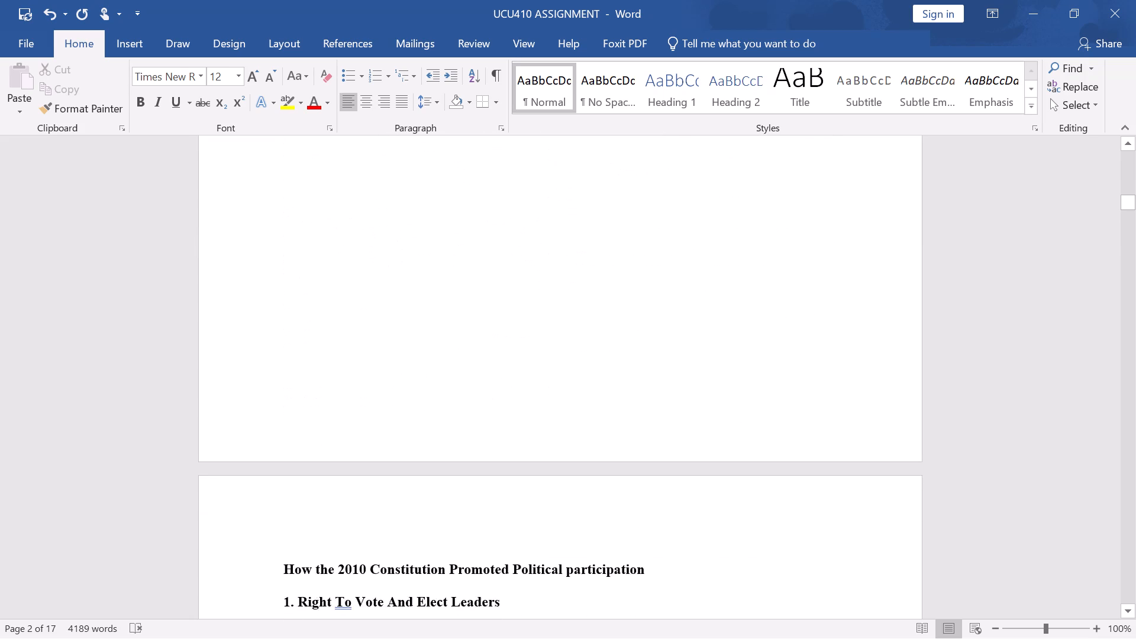
Review the political participation section, from the right to vote and elect leaders to devolution and decentralization of political power.
{"action": "scroll", "coordinate": [524, 344], "scroll_direction": "down", "scroll_amount": 4}
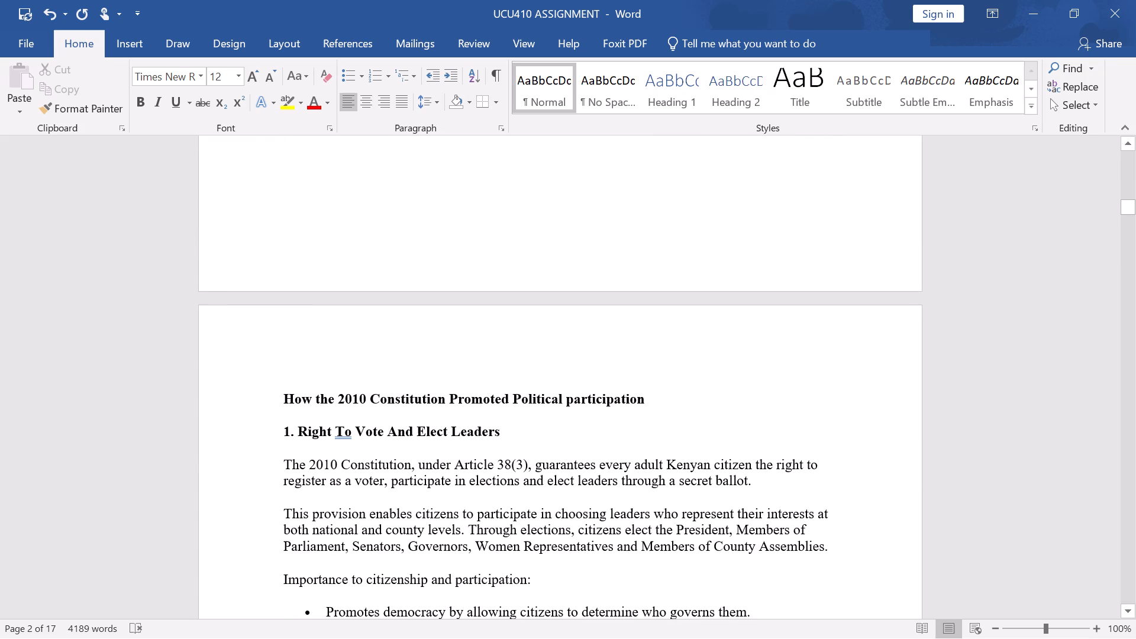
{"action": "scroll", "coordinate": [524, 344], "scroll_direction": "down", "scroll_amount": 8}
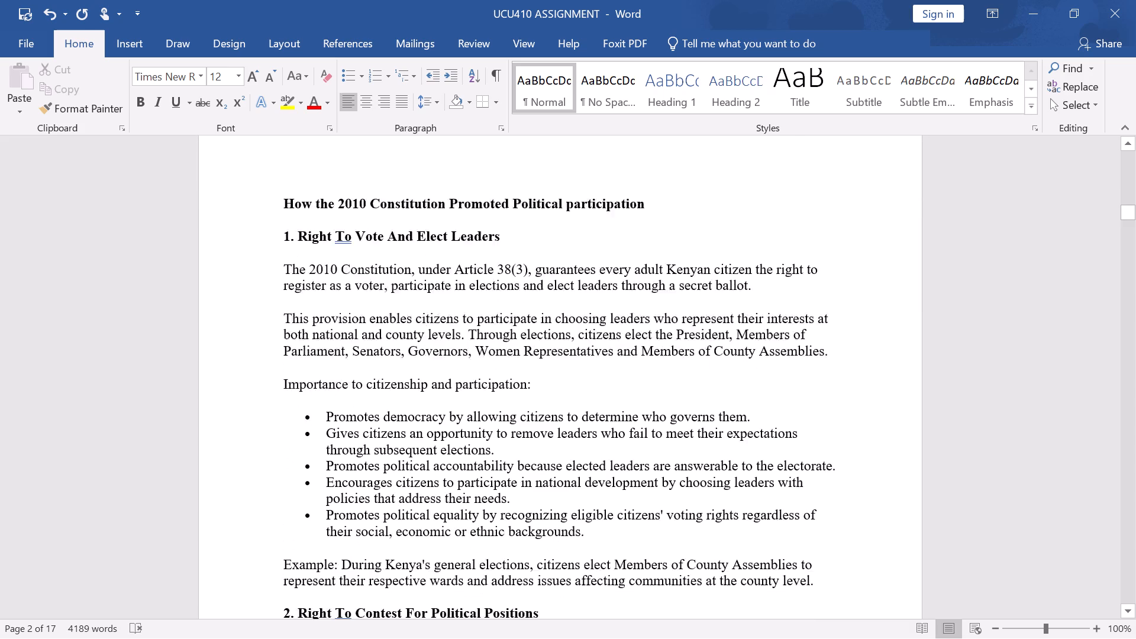
{"action": "scroll", "coordinate": [528, 337], "scroll_direction": "down", "scroll_amount": 5}
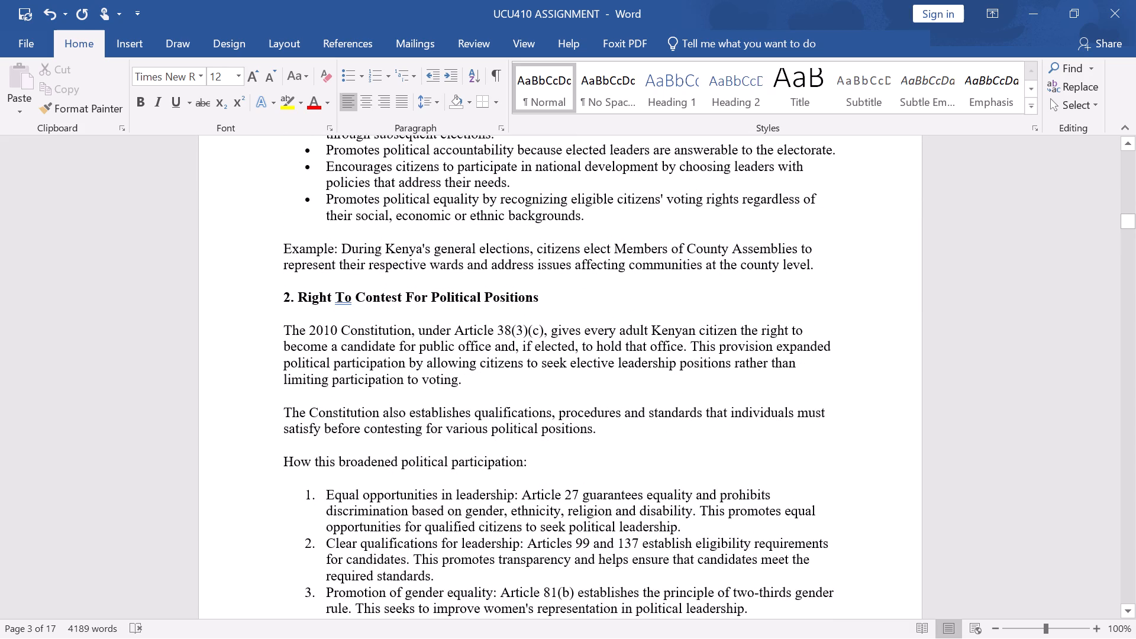
{"action": "scroll", "coordinate": [528, 337], "scroll_direction": "down", "scroll_amount": 5}
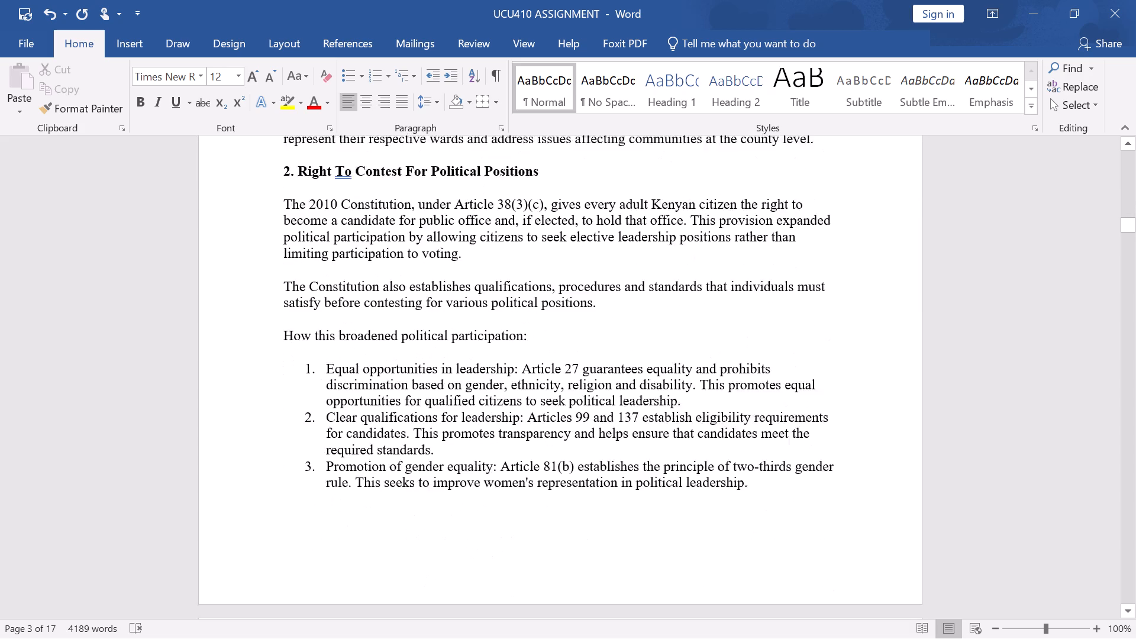
{"action": "scroll", "coordinate": [528, 337], "scroll_direction": "down", "scroll_amount": 11}
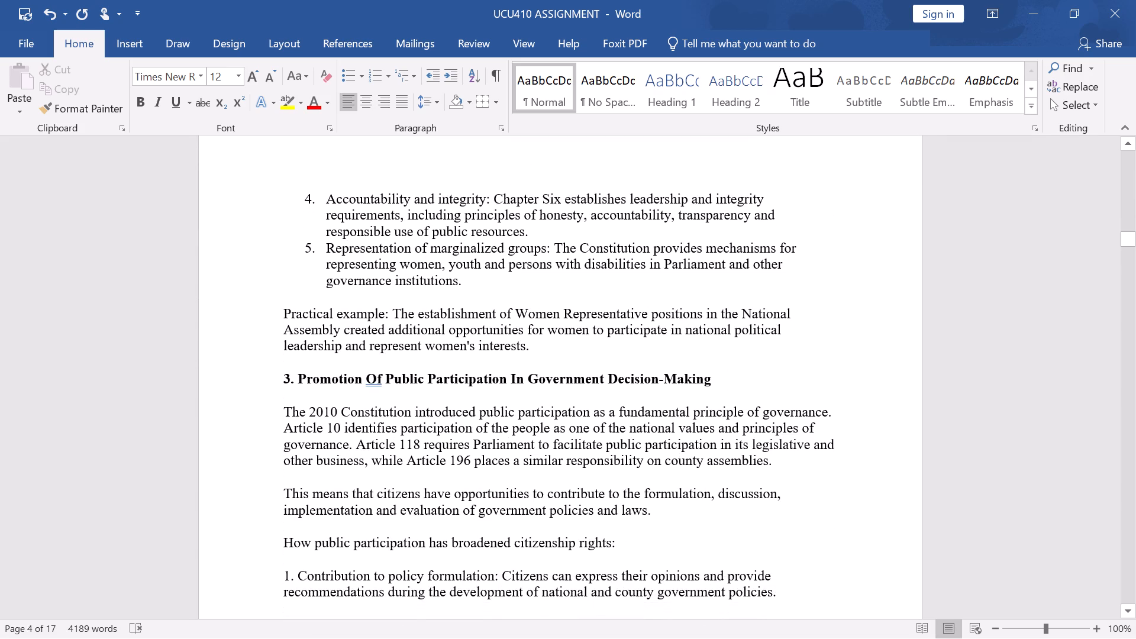
{"action": "scroll", "coordinate": [532, 334], "scroll_direction": "down", "scroll_amount": 2}
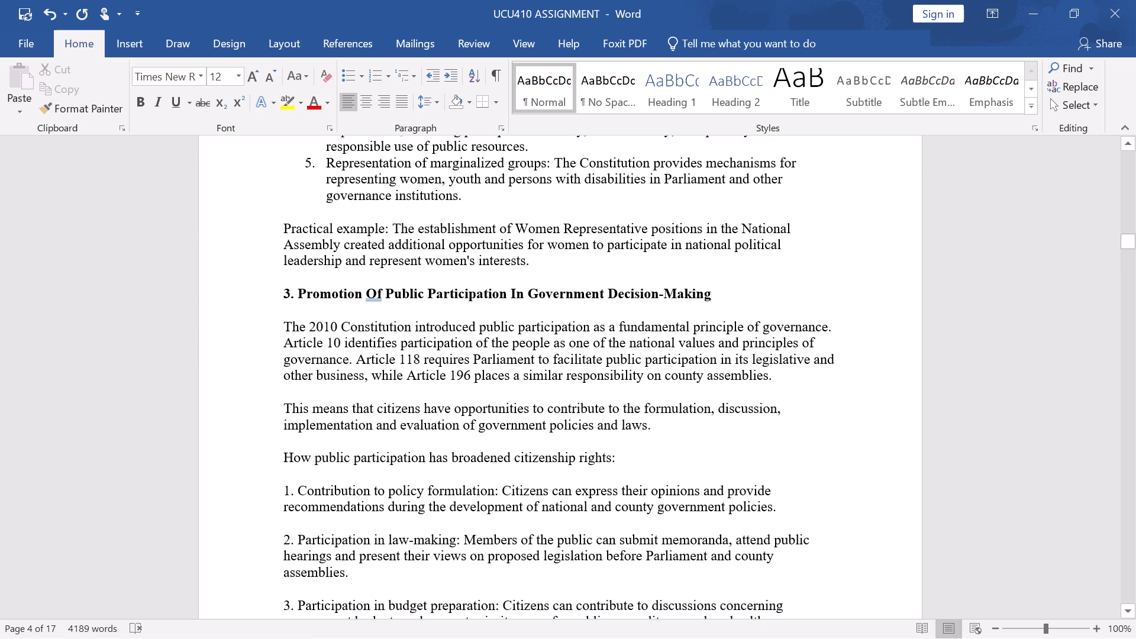
{"action": "scroll", "coordinate": [532, 334], "scroll_direction": "down", "scroll_amount": 5}
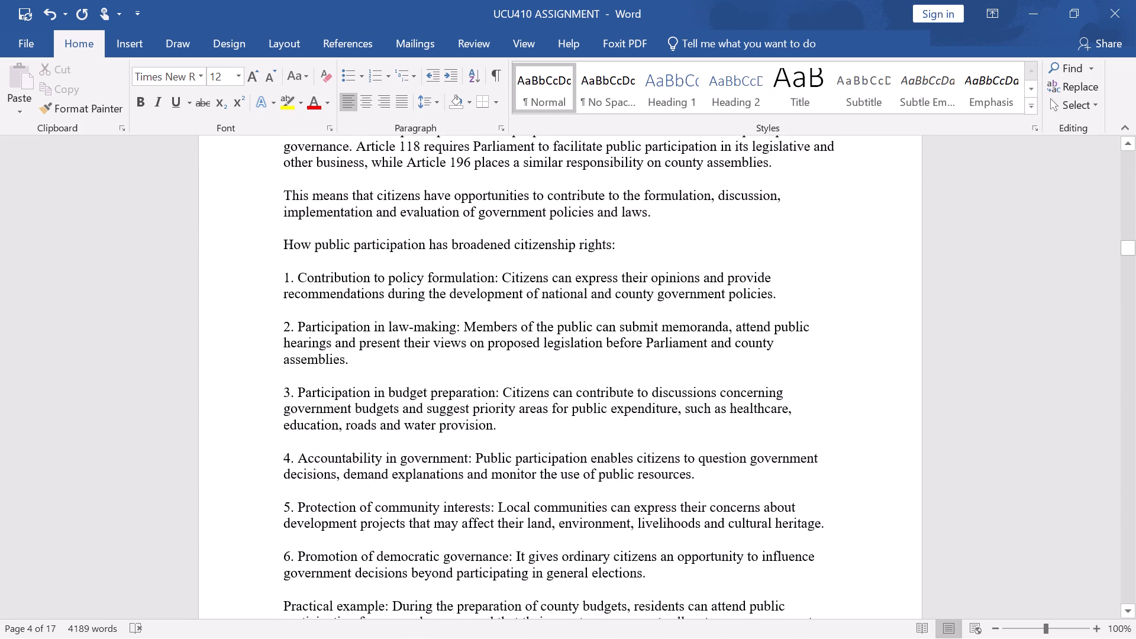
{"action": "scroll", "coordinate": [530, 347], "scroll_direction": "down", "scroll_amount": 10}
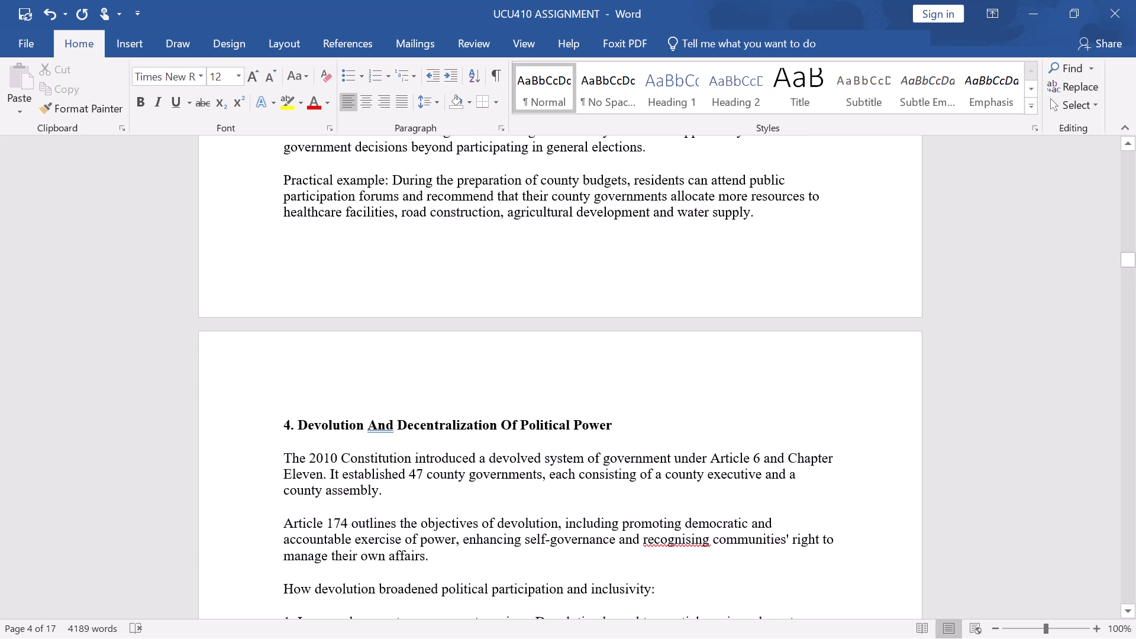
{"action": "scroll", "coordinate": [532, 341], "scroll_direction": "up", "scroll_amount": 6}
{"action": "scroll", "coordinate": [532, 341], "scroll_direction": "down", "scroll_amount": 12}
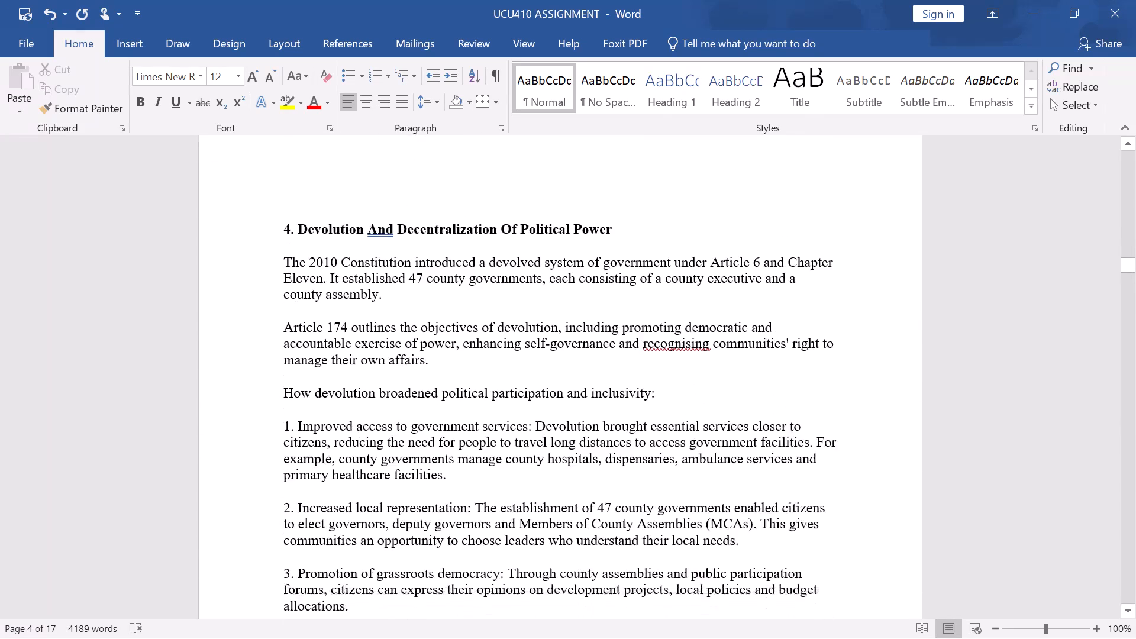
Skim the rest of the assignment, from women's representation through economic rights, challenges and the conclusion to the References.
{"action": "scroll", "coordinate": [532, 341], "scroll_direction": "down", "scroll_amount": 13}
{"action": "scroll", "coordinate": [532, 341], "scroll_direction": "down", "scroll_amount": 17}
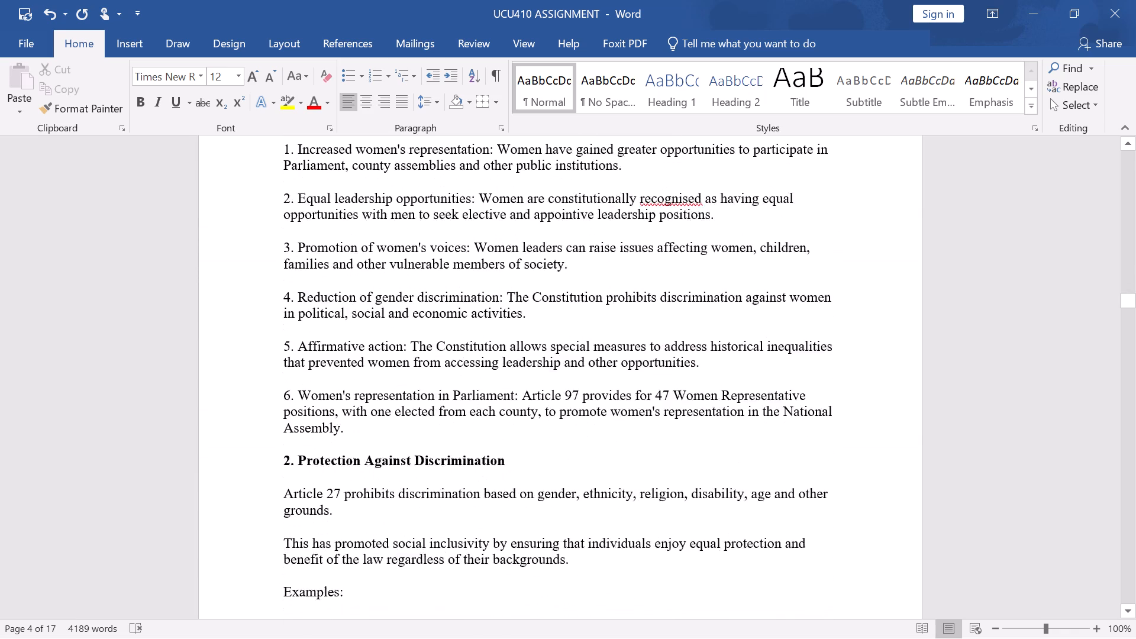
{"action": "scroll", "coordinate": [534, 346], "scroll_direction": "down", "scroll_amount": 20}
{"action": "scroll", "coordinate": [534, 346], "scroll_direction": "down", "scroll_amount": 17}
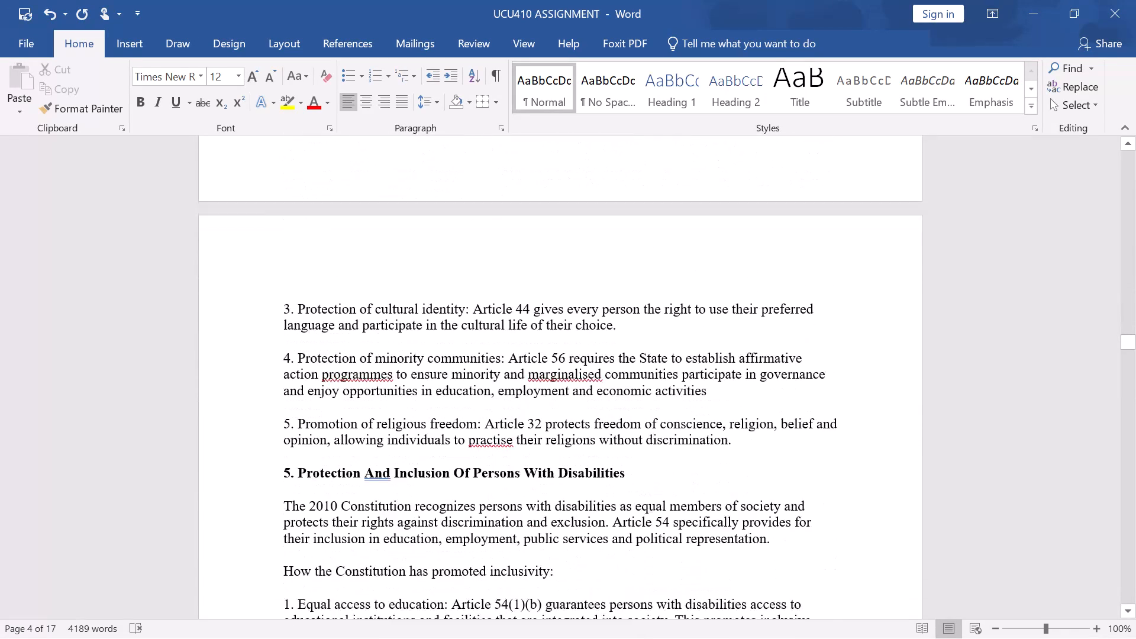
{"action": "scroll", "coordinate": [538, 350], "scroll_direction": "down", "scroll_amount": 20}
{"action": "scroll", "coordinate": [538, 350], "scroll_direction": "down", "scroll_amount": 15}
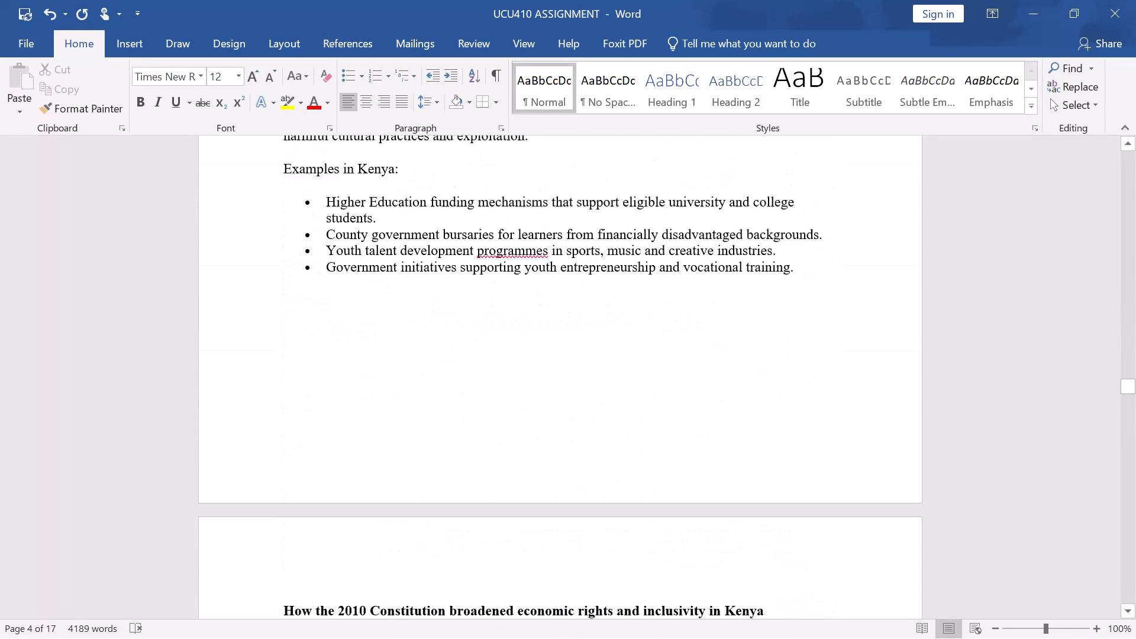
{"action": "scroll", "coordinate": [550, 352], "scroll_direction": "down", "scroll_amount": 20}
{"action": "scroll", "coordinate": [550, 352], "scroll_direction": "down", "scroll_amount": 14}
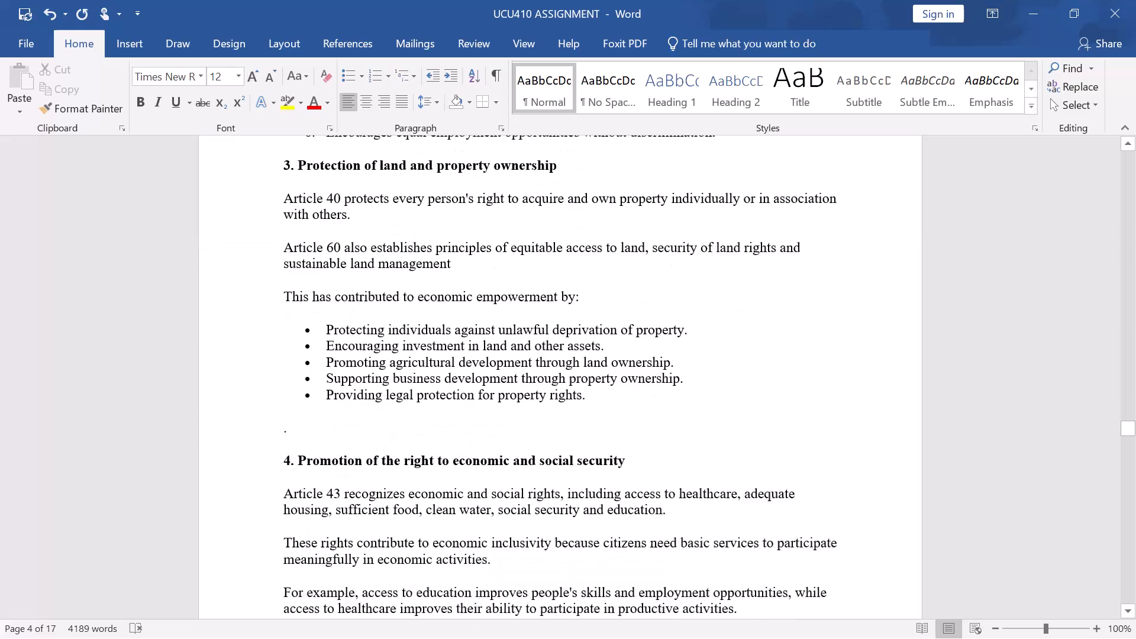
{"action": "scroll", "coordinate": [550, 352], "scroll_direction": "down", "scroll_amount": 6}
{"action": "scroll", "coordinate": [550, 352], "scroll_direction": "down", "scroll_amount": 20}
{"action": "scroll", "coordinate": [550, 352], "scroll_direction": "down", "scroll_amount": 5}
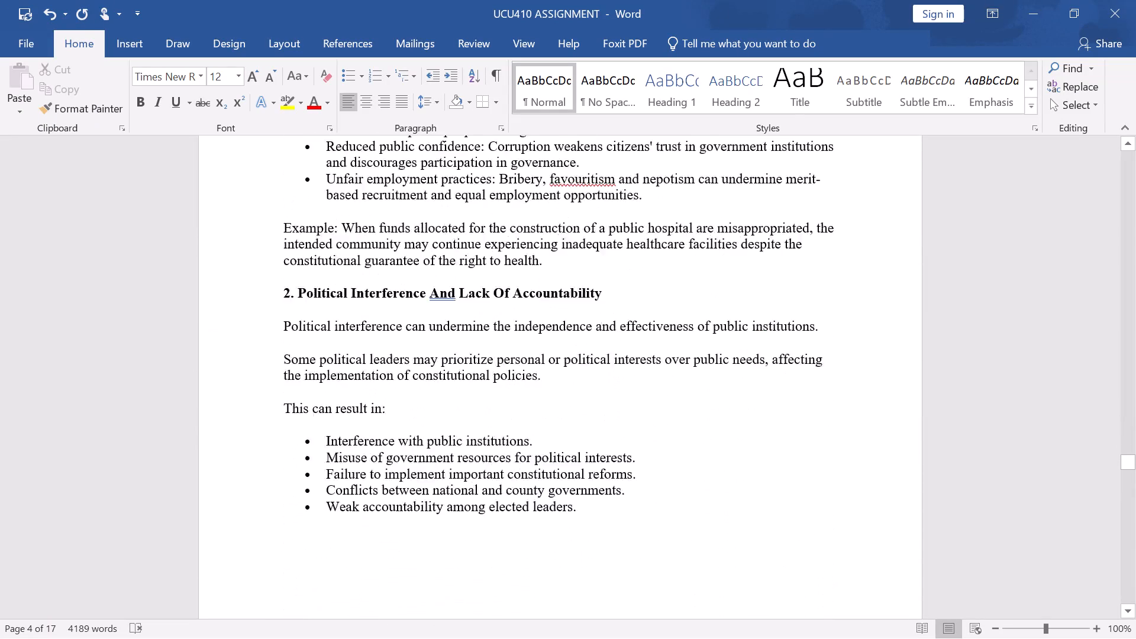
{"action": "scroll", "coordinate": [550, 352], "scroll_direction": "down", "scroll_amount": 20}
{"action": "scroll", "coordinate": [550, 352], "scroll_direction": "down", "scroll_amount": 17}
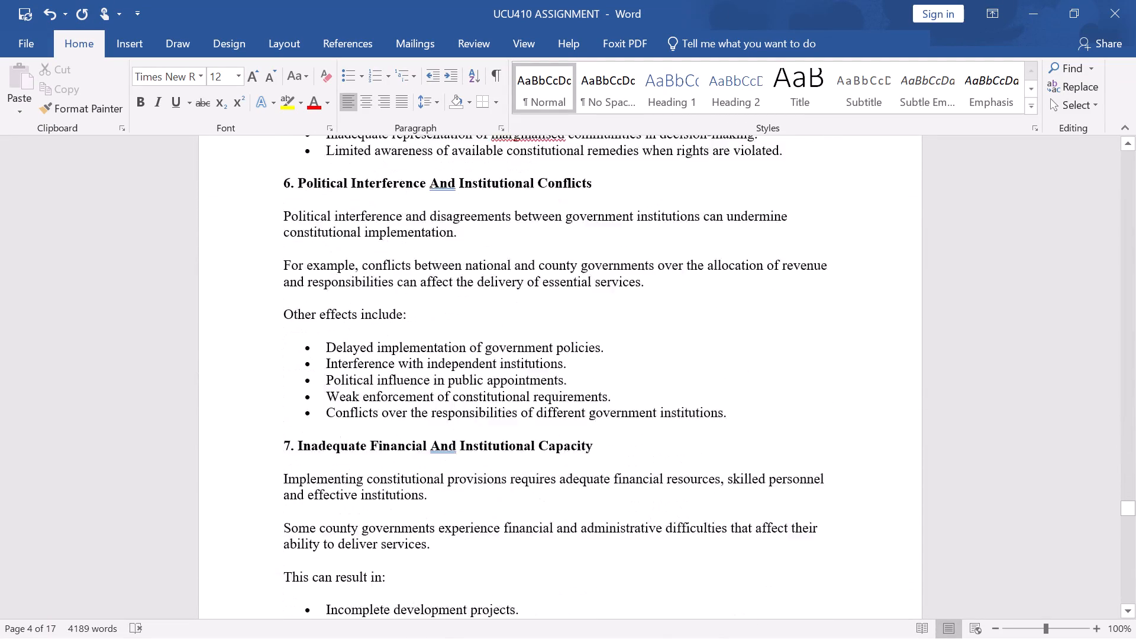
{"action": "scroll", "coordinate": [550, 352], "scroll_direction": "down", "scroll_amount": 20}
{"action": "scroll", "coordinate": [550, 352], "scroll_direction": "down", "scroll_amount": 15}
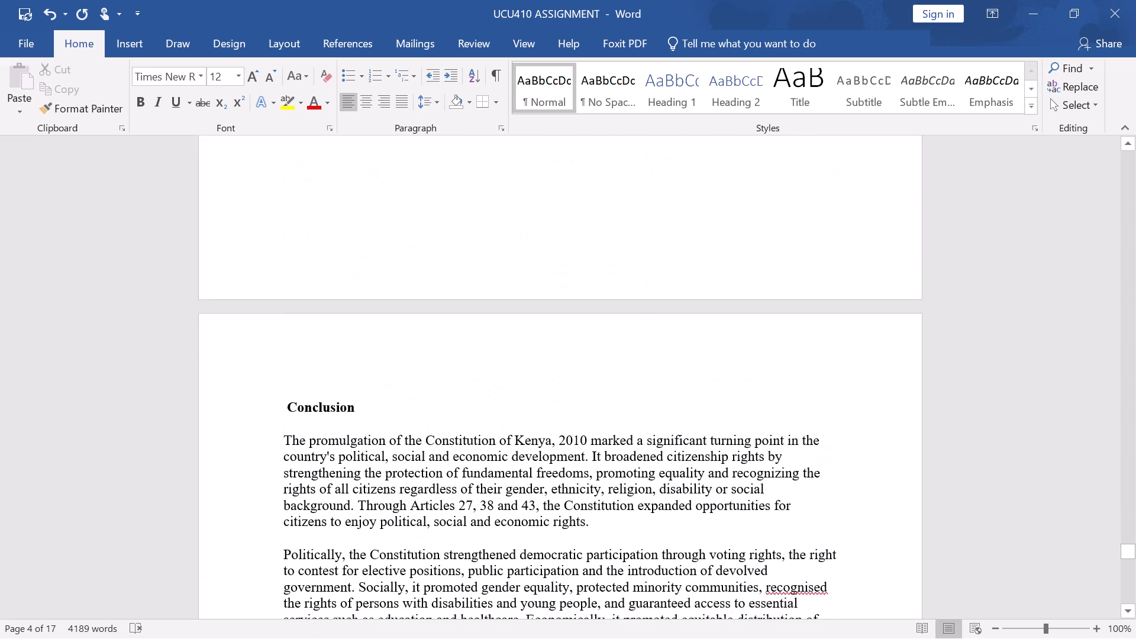
{"action": "scroll", "coordinate": [550, 352], "scroll_direction": "down", "scroll_amount": 20}
{"action": "scroll", "coordinate": [550, 352], "scroll_direction": "down", "scroll_amount": 3}
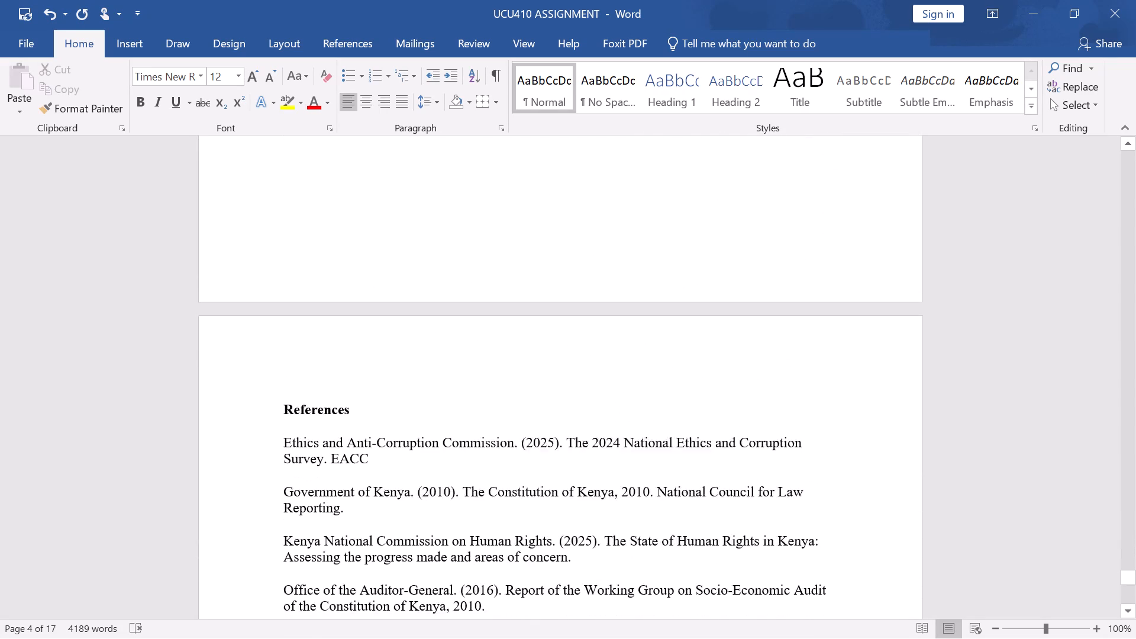
Convert the "References" heading on the last page to uppercase.
{"action": "scroll", "coordinate": [550, 352], "scroll_direction": "down", "scroll_amount": 6}
{"action": "scroll", "coordinate": [550, 352], "scroll_direction": "up", "scroll_amount": 5}
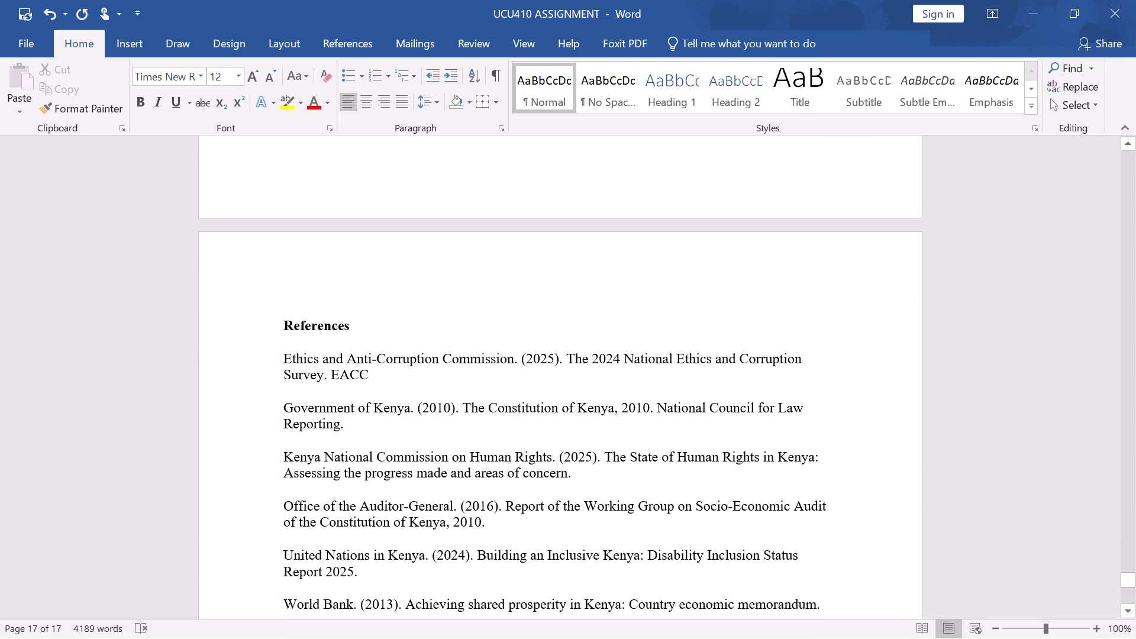
{"action": "left_click_drag", "start_coordinate": [277, 323], "coordinate": [355, 322]}
{"action": "left_click_drag", "start_coordinate": [355, 322], "coordinate": [359, 322]}
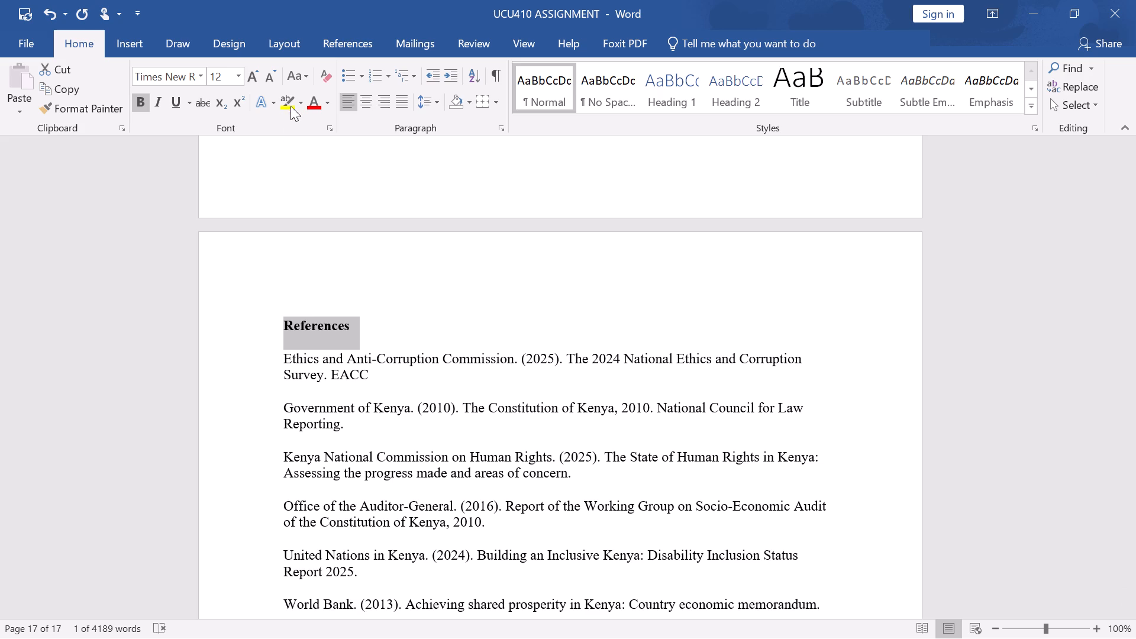
{"action": "left_click", "coordinate": [309, 80]}
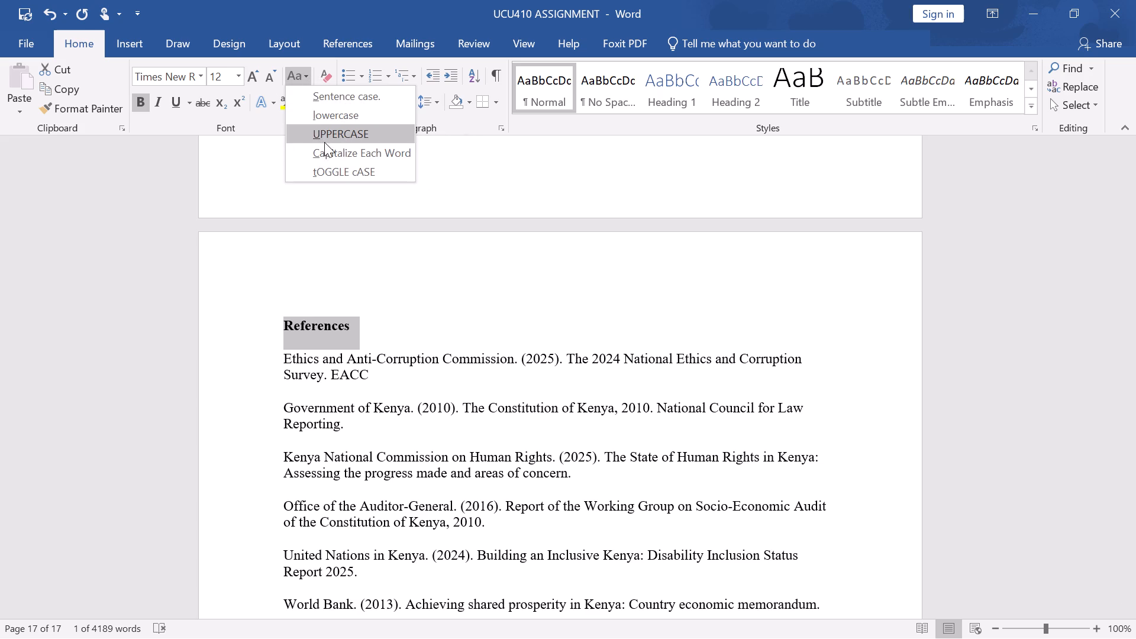
{"action": "left_click", "coordinate": [324, 142]}
{"action": "left_click", "coordinate": [425, 298]}
Convert the "Conclusion" heading to uppercase.
{"action": "scroll", "coordinate": [460, 310], "scroll_direction": "up", "scroll_amount": 4}
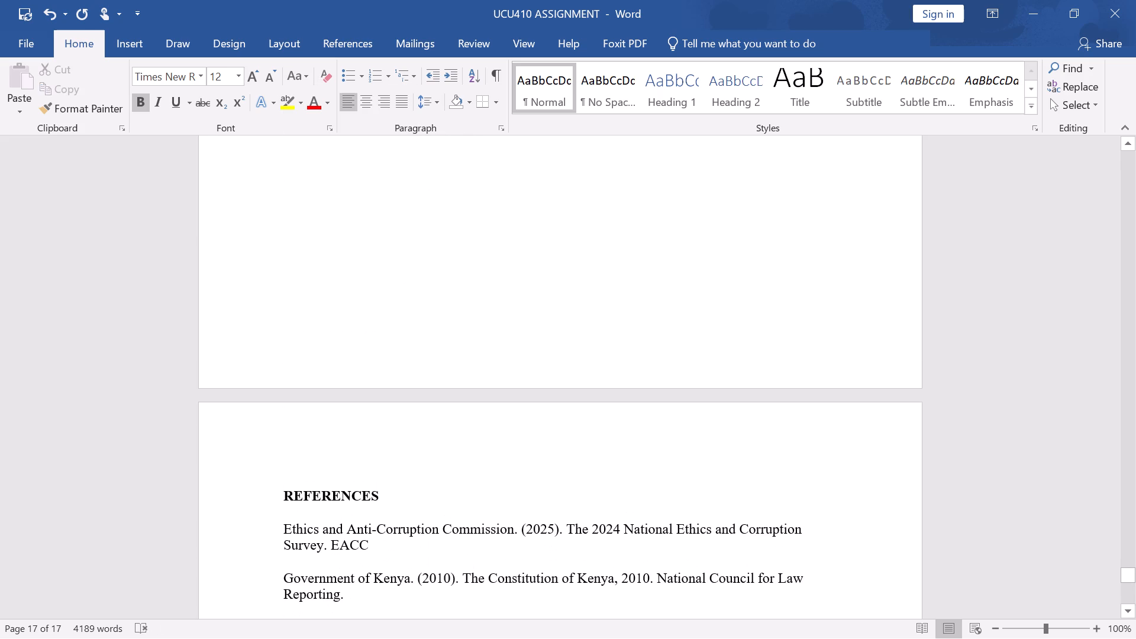
{"action": "scroll", "coordinate": [457, 316], "scroll_direction": "up", "scroll_amount": 17}
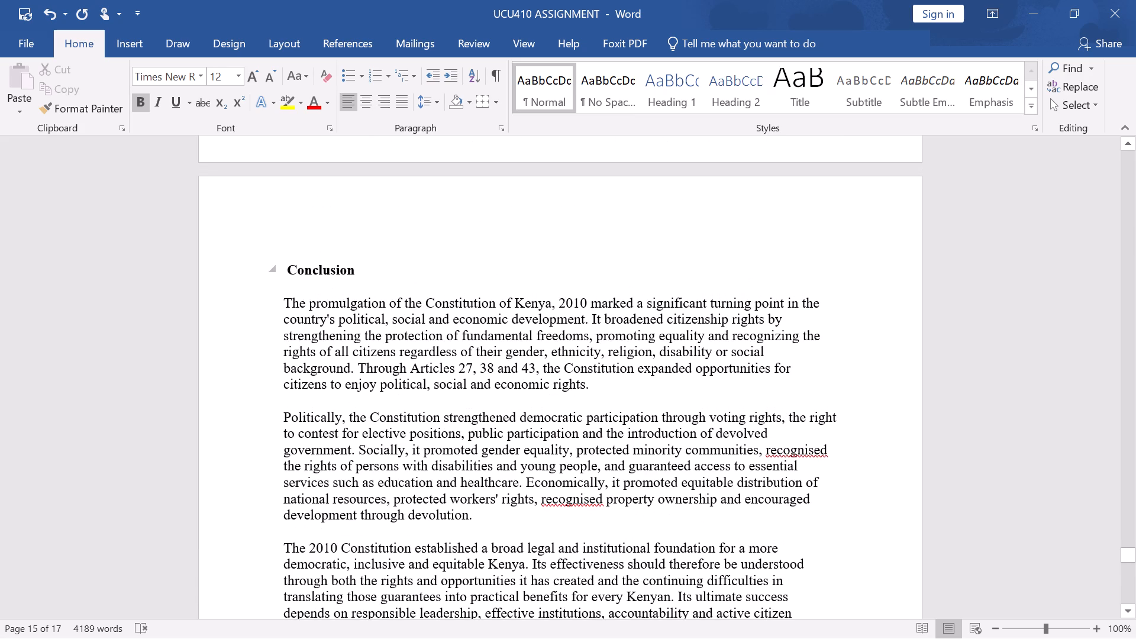
{"action": "left_click_drag", "start_coordinate": [288, 269], "coordinate": [396, 280]}
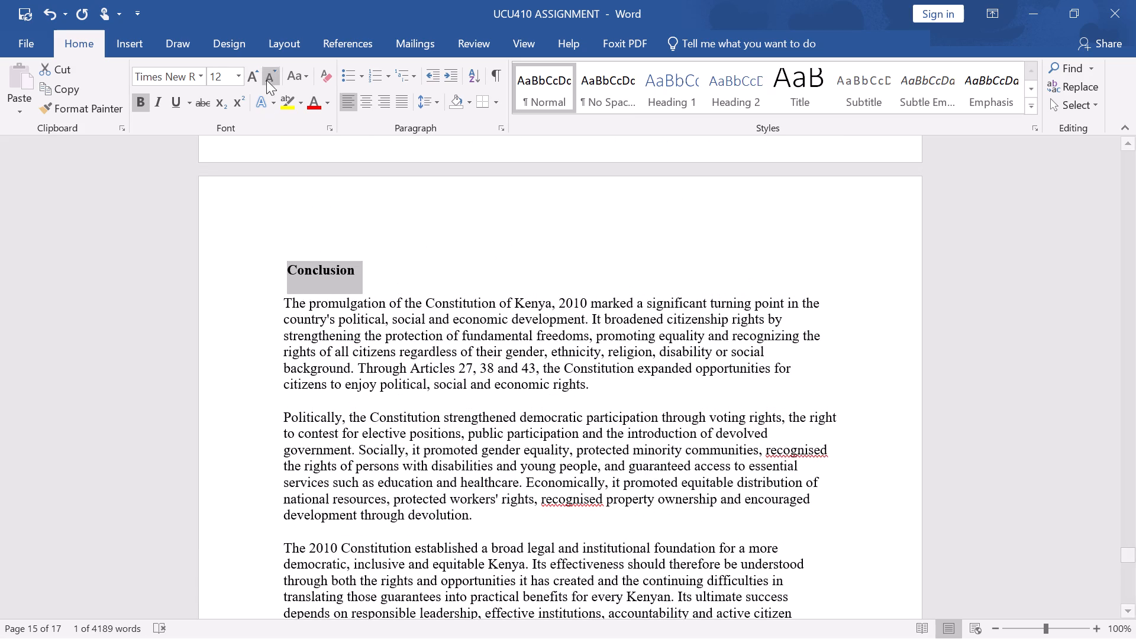
{"action": "left_click", "coordinate": [307, 72]}
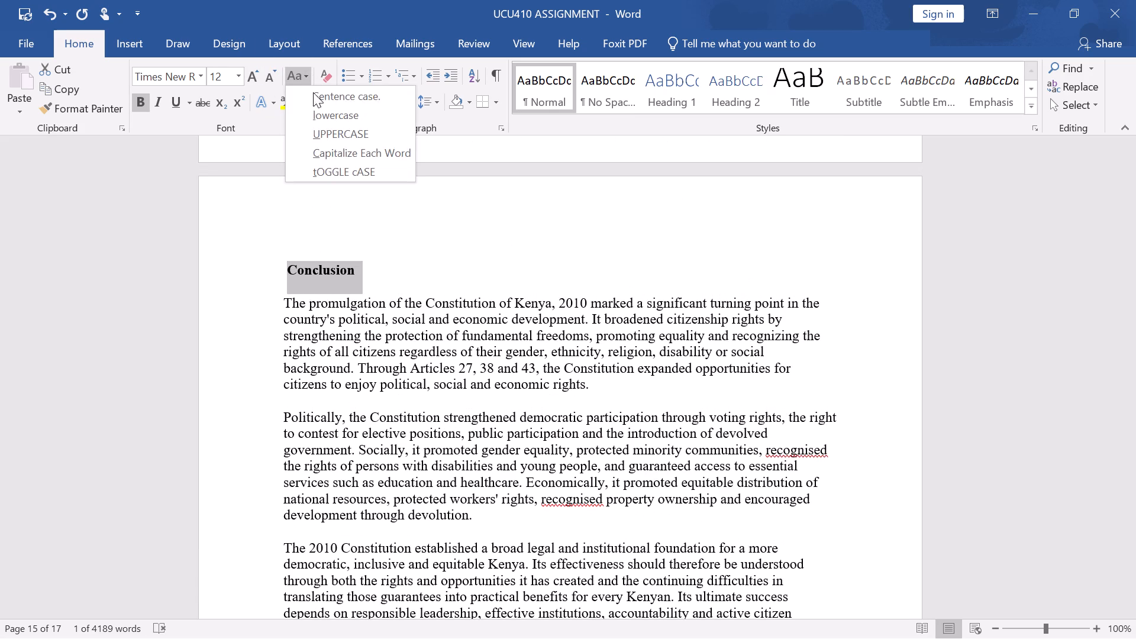
{"action": "left_click", "coordinate": [337, 133]}
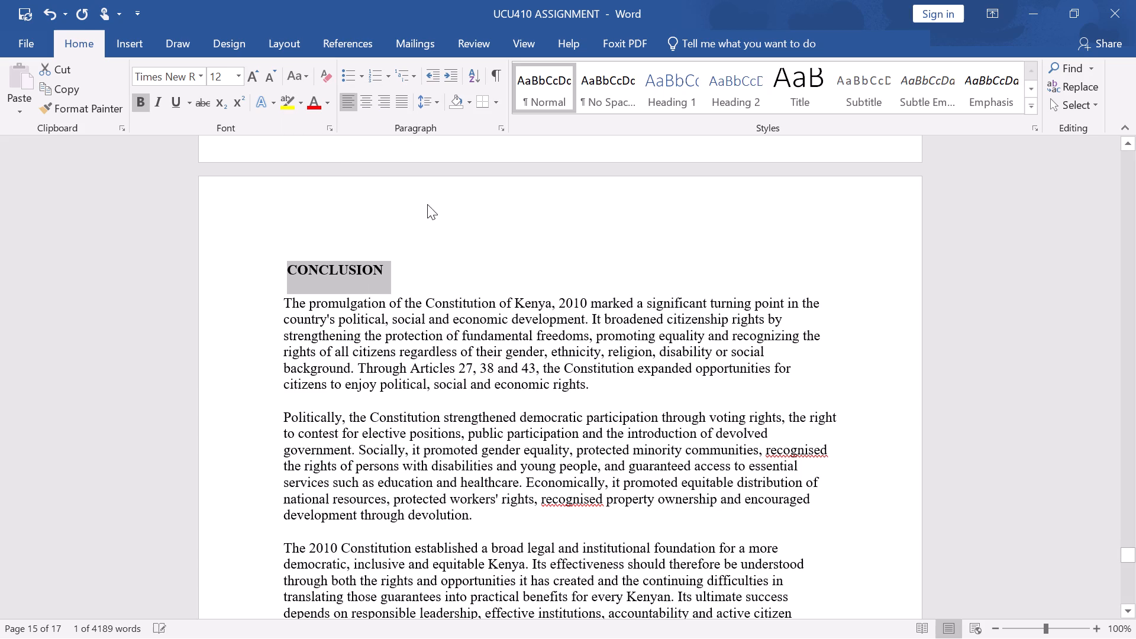
{"action": "left_click", "coordinate": [450, 232]}
Review the conclusion paragraphs and the numbered recommendations for improving the implementation of the 2010 Constitution.
{"action": "scroll", "coordinate": [460, 227], "scroll_direction": "down", "scroll_amount": 6}
{"action": "scroll", "coordinate": [461, 222], "scroll_direction": "up", "scroll_amount": 3}
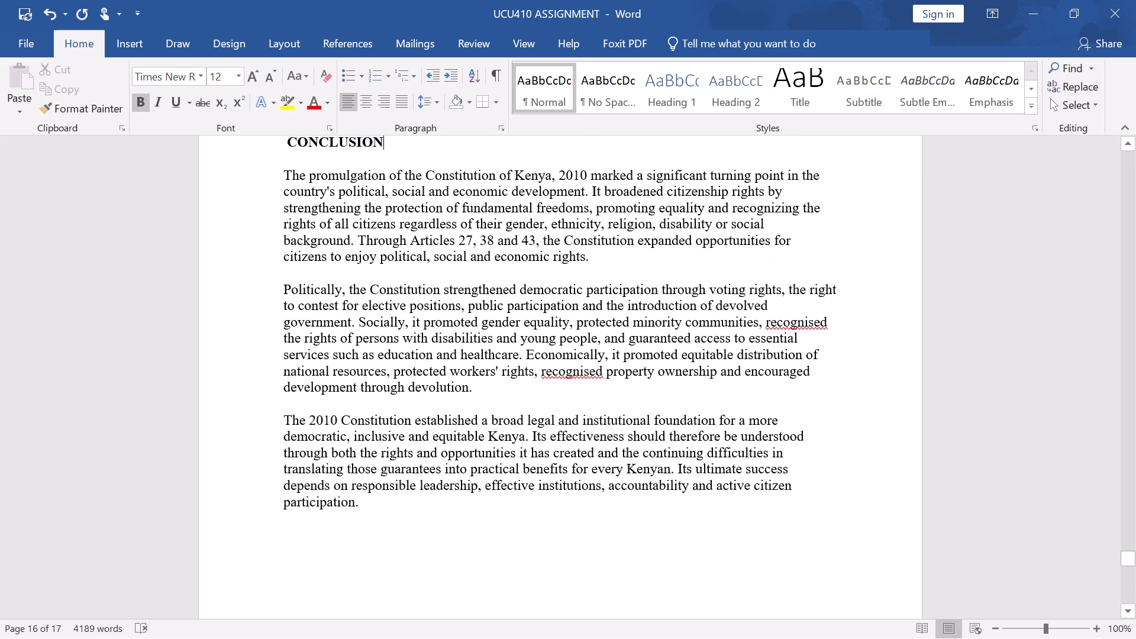
{"action": "scroll", "coordinate": [464, 235], "scroll_direction": "up", "scroll_amount": 1}
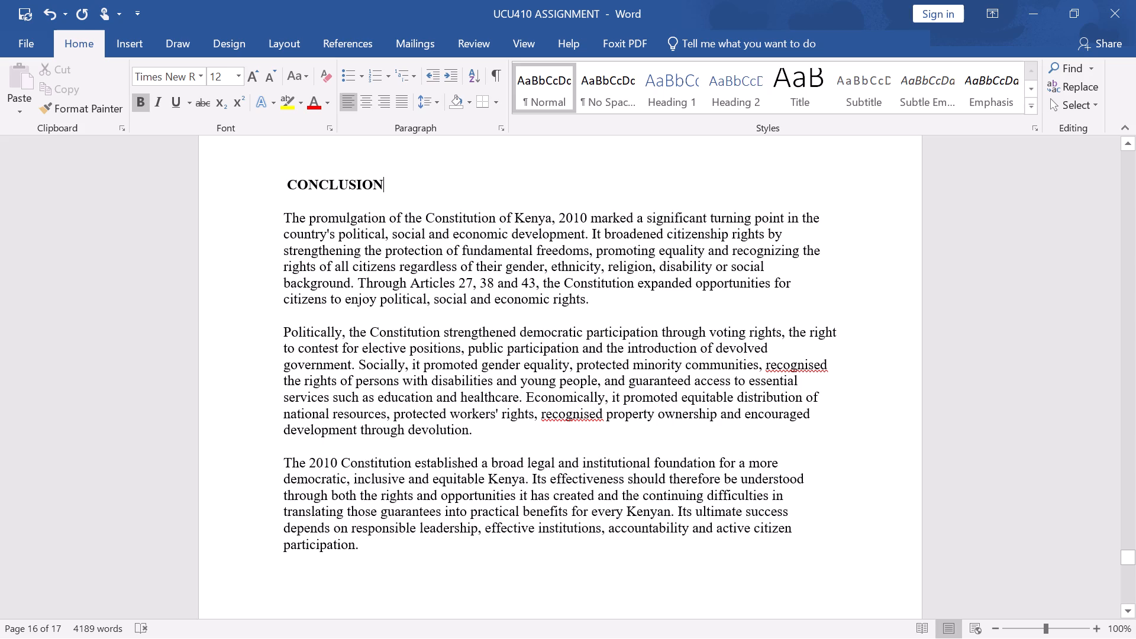
{"action": "scroll", "coordinate": [459, 358], "scroll_direction": "up", "scroll_amount": 3}
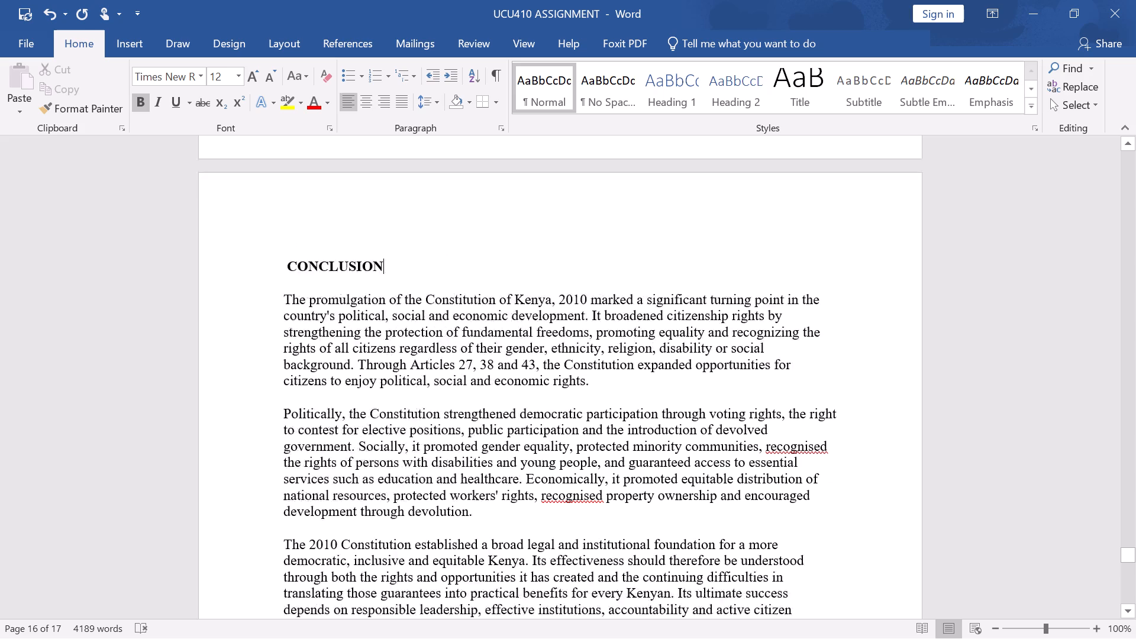
{"action": "scroll", "coordinate": [459, 358], "scroll_direction": "up", "scroll_amount": 19}
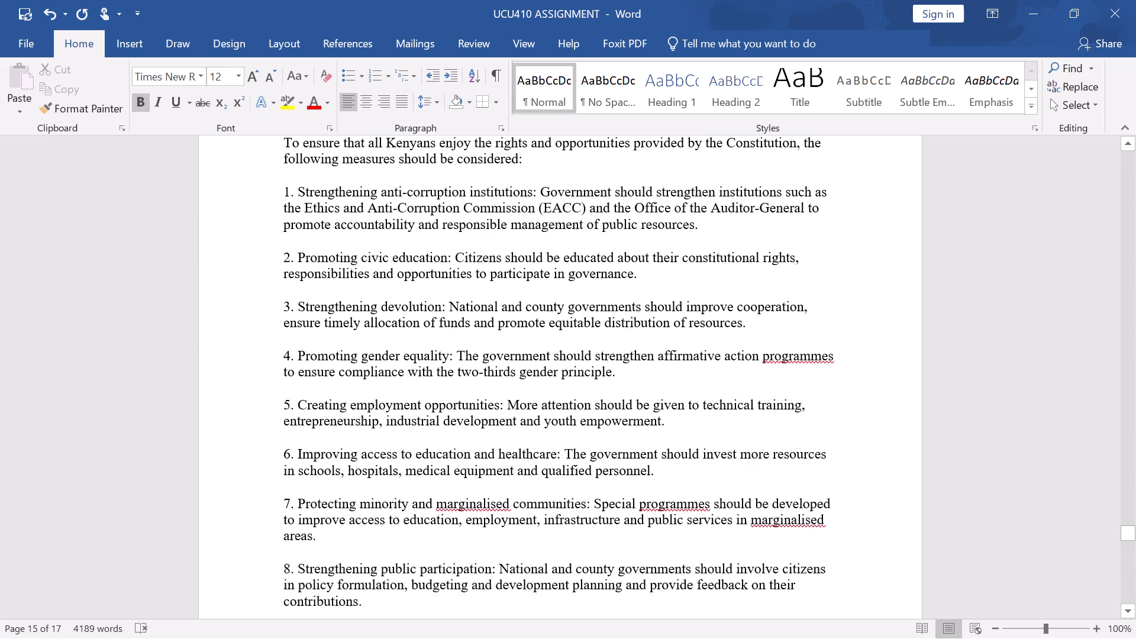
{"action": "scroll", "coordinate": [460, 353], "scroll_direction": "up", "scroll_amount": 2}
{"action": "scroll", "coordinate": [460, 353], "scroll_direction": "down", "scroll_amount": 7}
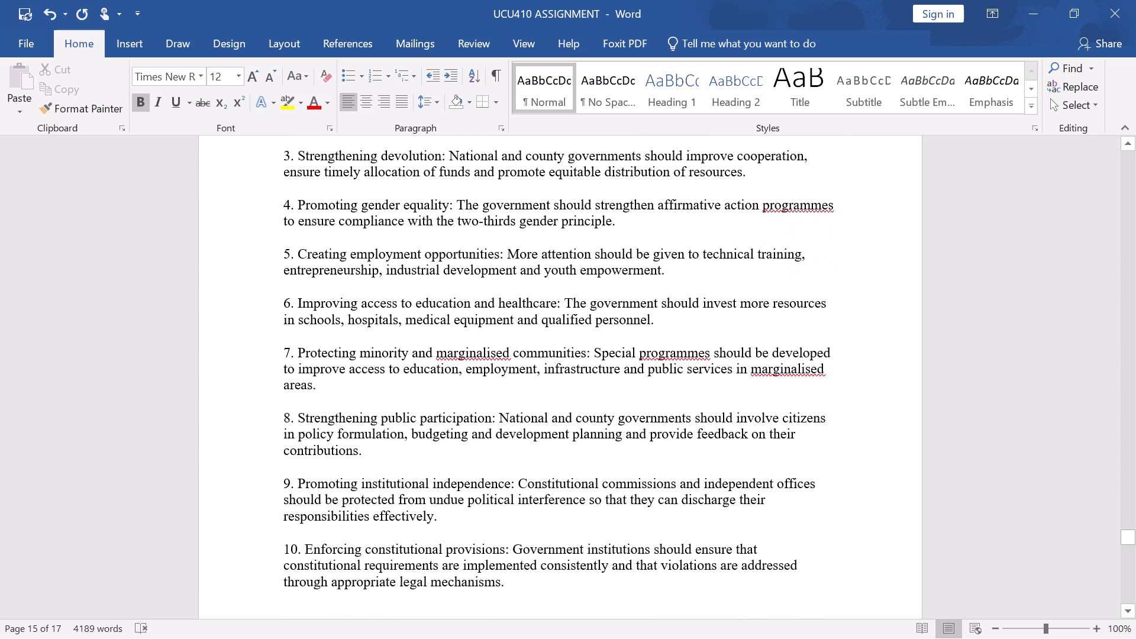
{"action": "scroll", "coordinate": [459, 352], "scroll_direction": "down", "scroll_amount": 2}
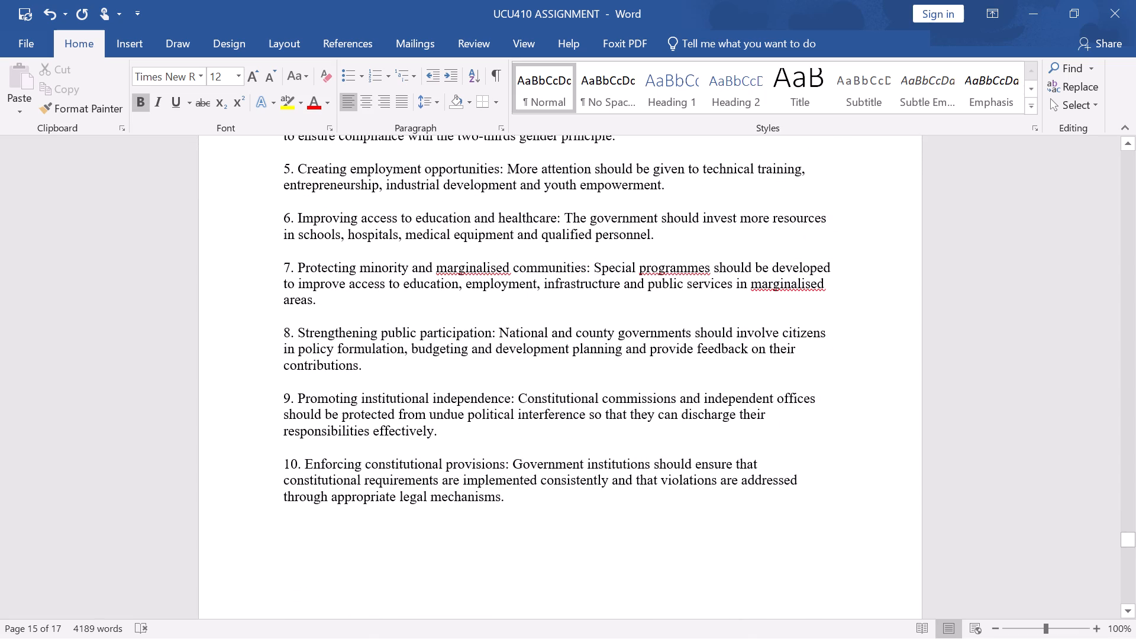
{"action": "scroll", "coordinate": [487, 337], "scroll_direction": "up", "scroll_amount": 14}
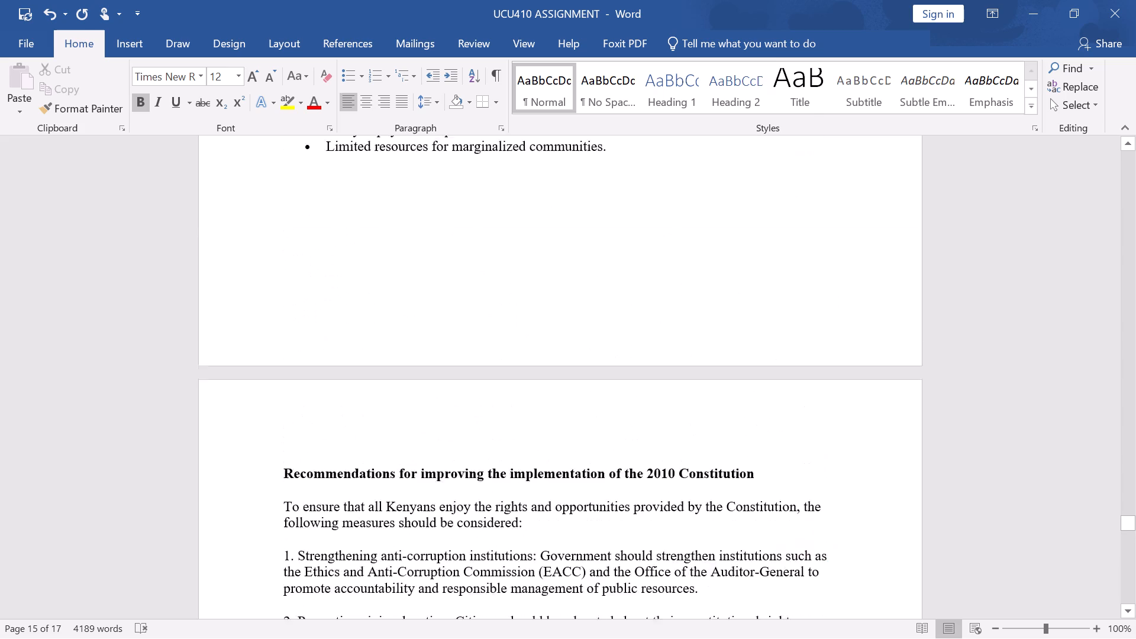
Skim backwards through the implementation challenges, the economic rights section and the social rights section, checking headings and layout.
{"action": "scroll", "coordinate": [493, 318], "scroll_direction": "up", "scroll_amount": 14}
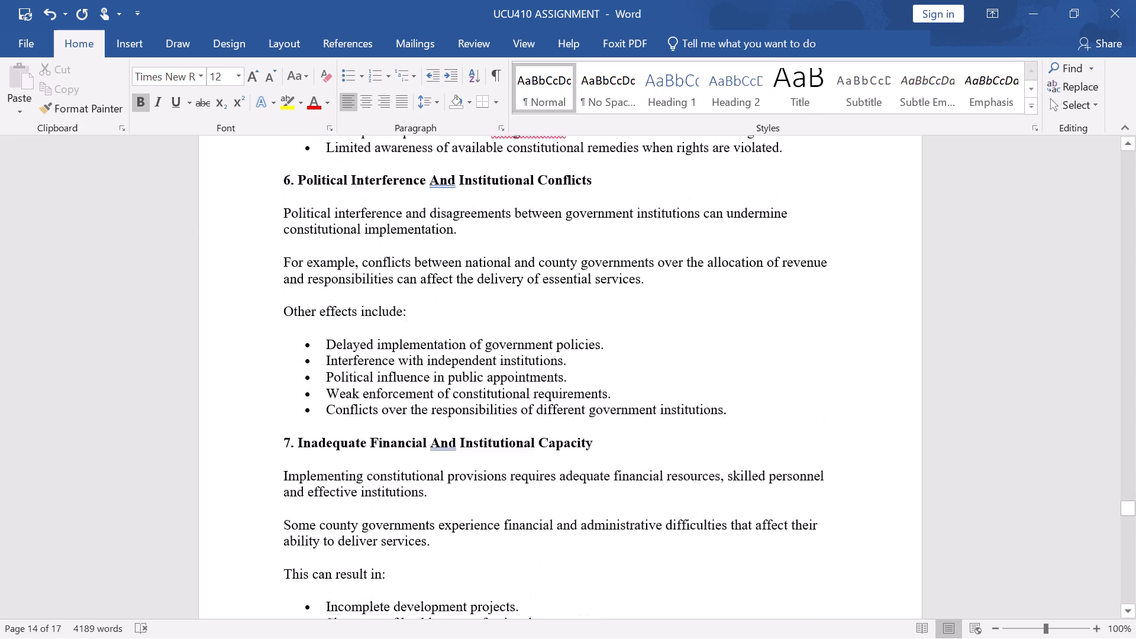
{"action": "scroll", "coordinate": [493, 318], "scroll_direction": "up", "scroll_amount": 20}
{"action": "scroll", "coordinate": [493, 317], "scroll_direction": "up", "scroll_amount": 10}
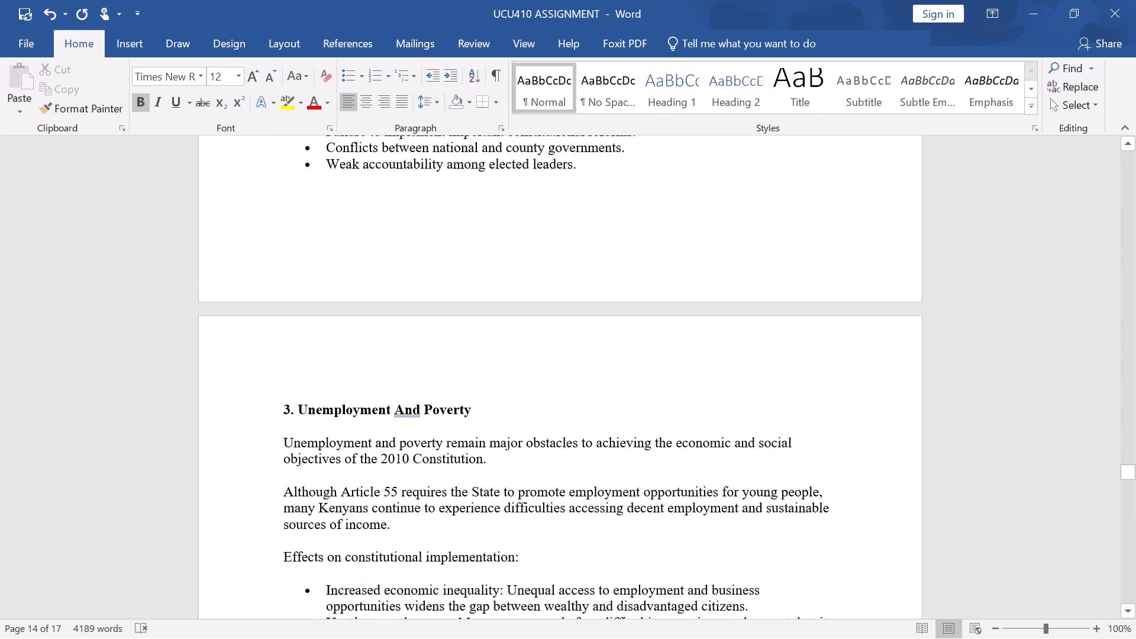
{"action": "scroll", "coordinate": [493, 317], "scroll_direction": "up", "scroll_amount": 20}
{"action": "scroll", "coordinate": [493, 317], "scroll_direction": "up", "scroll_amount": 10}
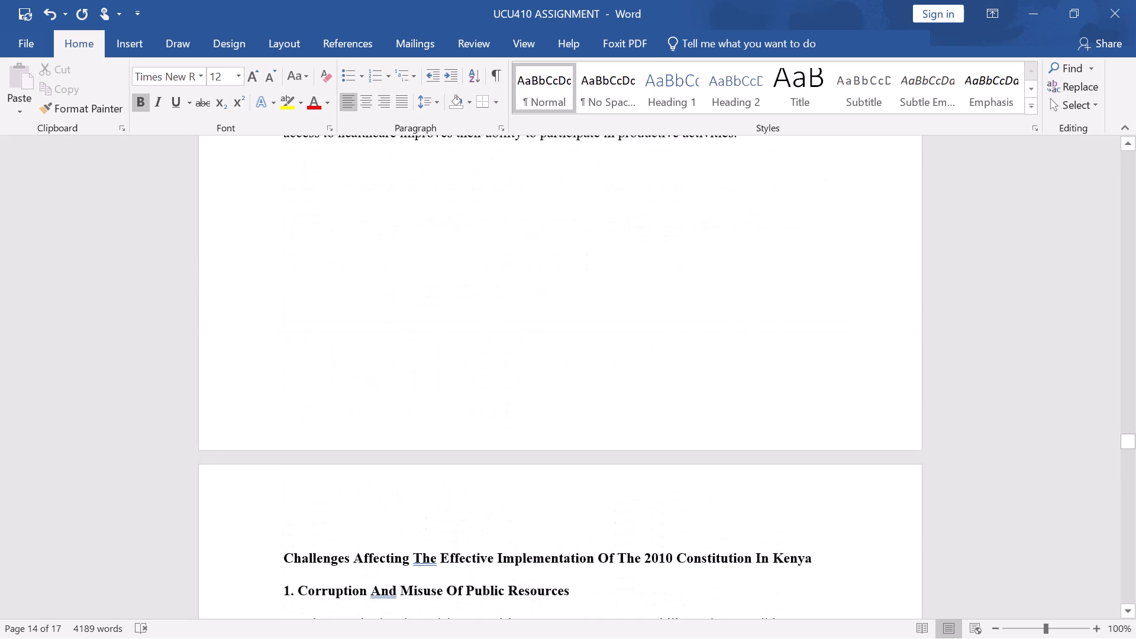
{"action": "scroll", "coordinate": [493, 317], "scroll_direction": "up", "scroll_amount": 20}
{"action": "scroll", "coordinate": [493, 317], "scroll_direction": "up", "scroll_amount": 16}
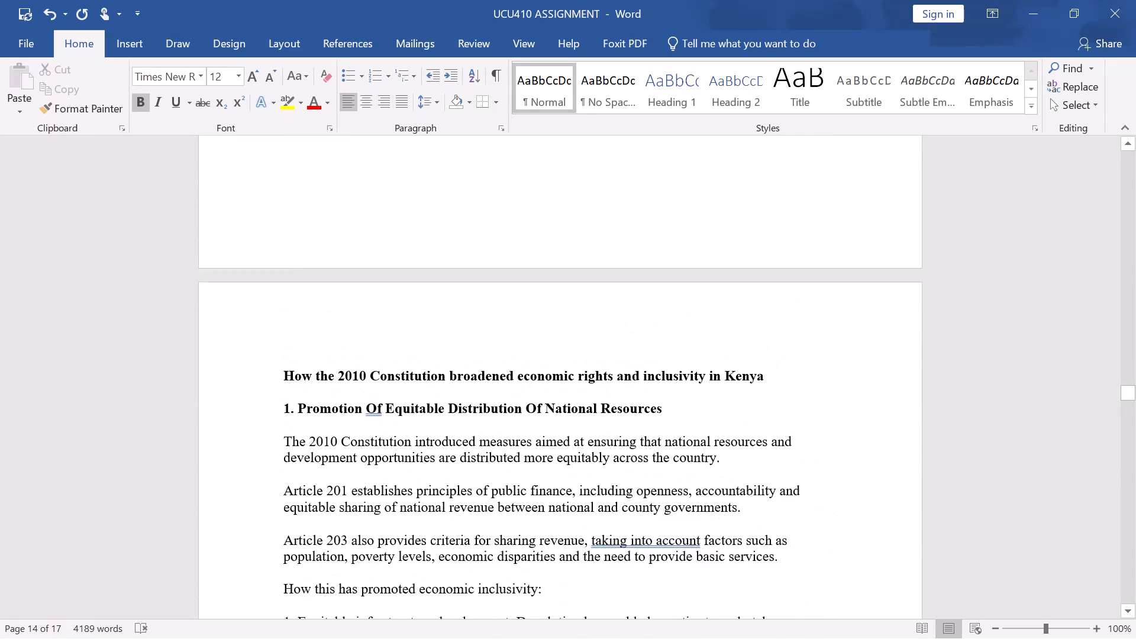
{"action": "scroll", "coordinate": [492, 315], "scroll_direction": "up", "scroll_amount": 3}
{"action": "scroll", "coordinate": [493, 313], "scroll_direction": "up", "scroll_amount": 18}
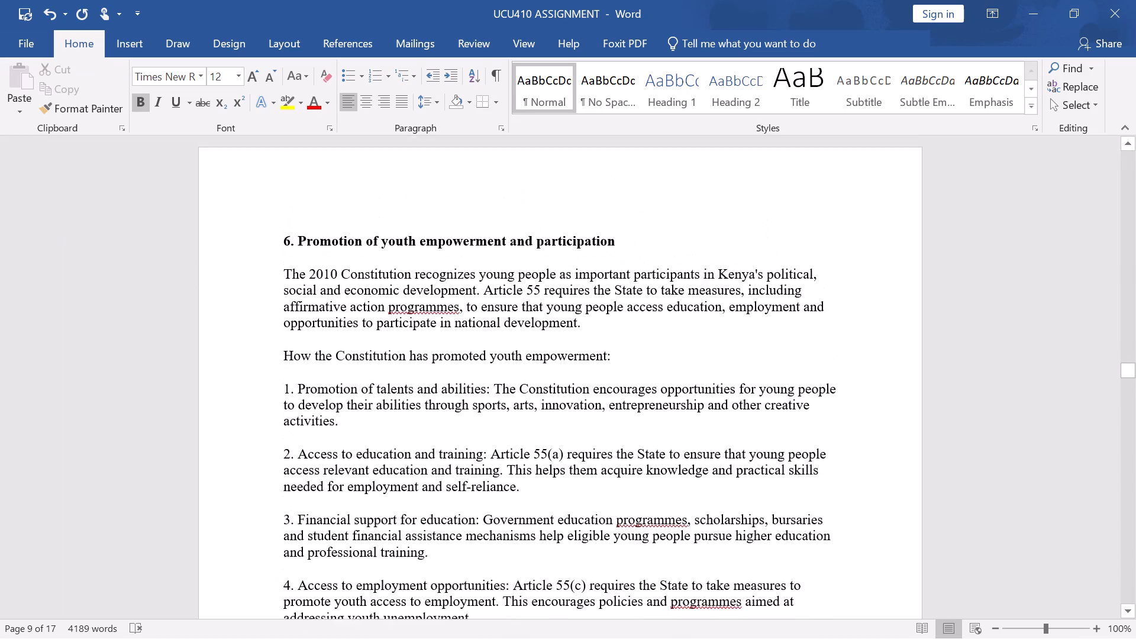
{"action": "scroll", "coordinate": [493, 314], "scroll_direction": "up", "scroll_amount": 18}
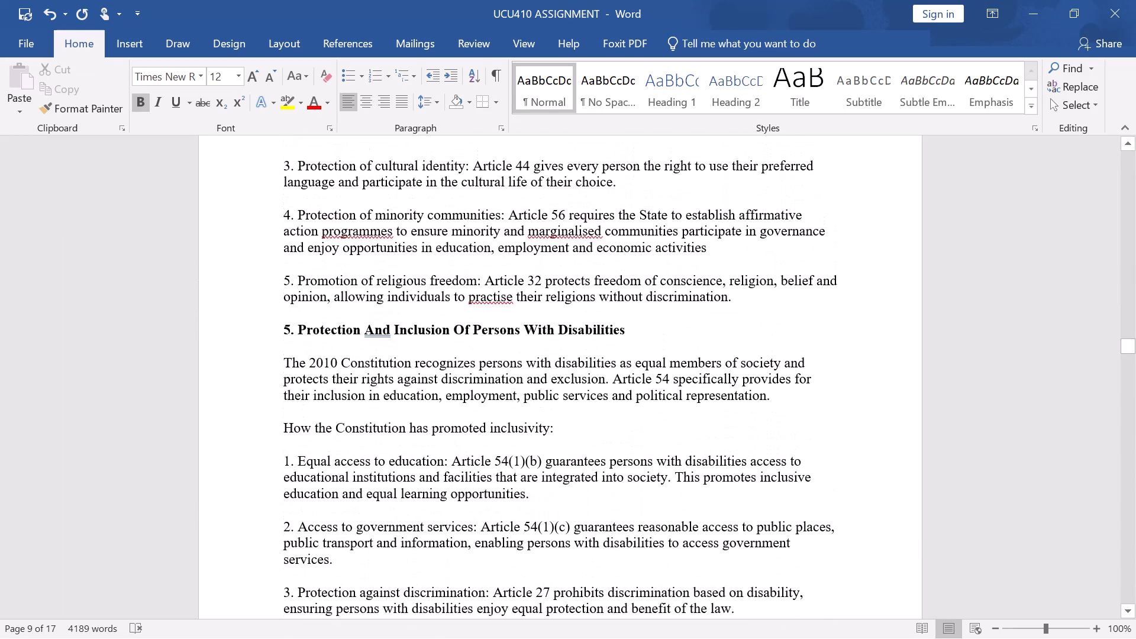
{"action": "scroll", "coordinate": [494, 314], "scroll_direction": "up", "scroll_amount": 10}
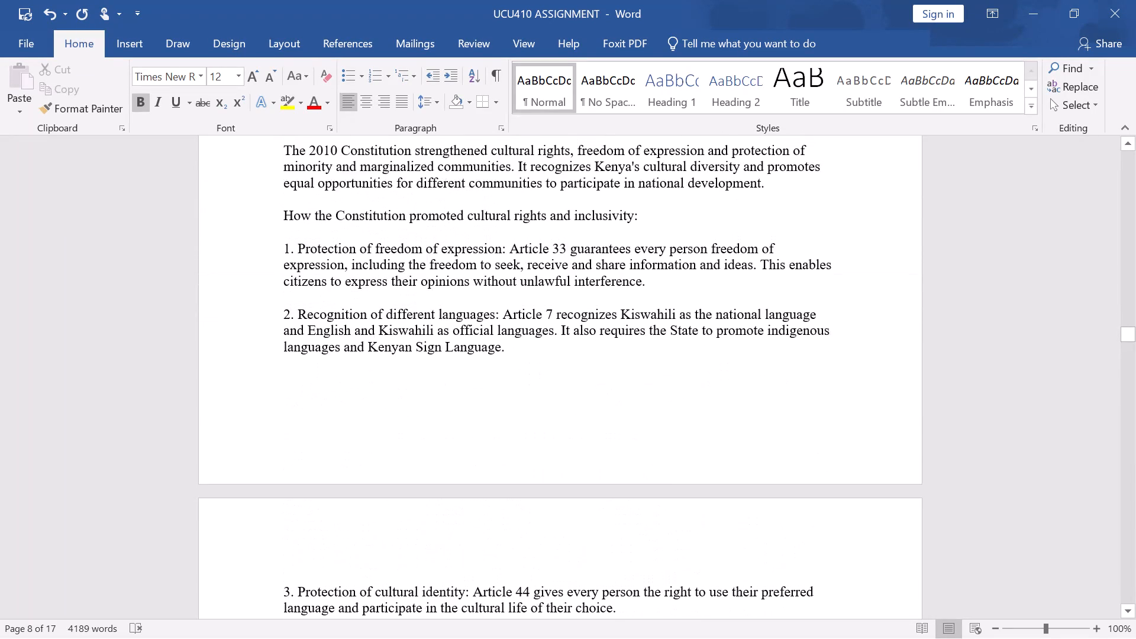
{"action": "scroll", "coordinate": [493, 315], "scroll_direction": "up", "scroll_amount": 20}
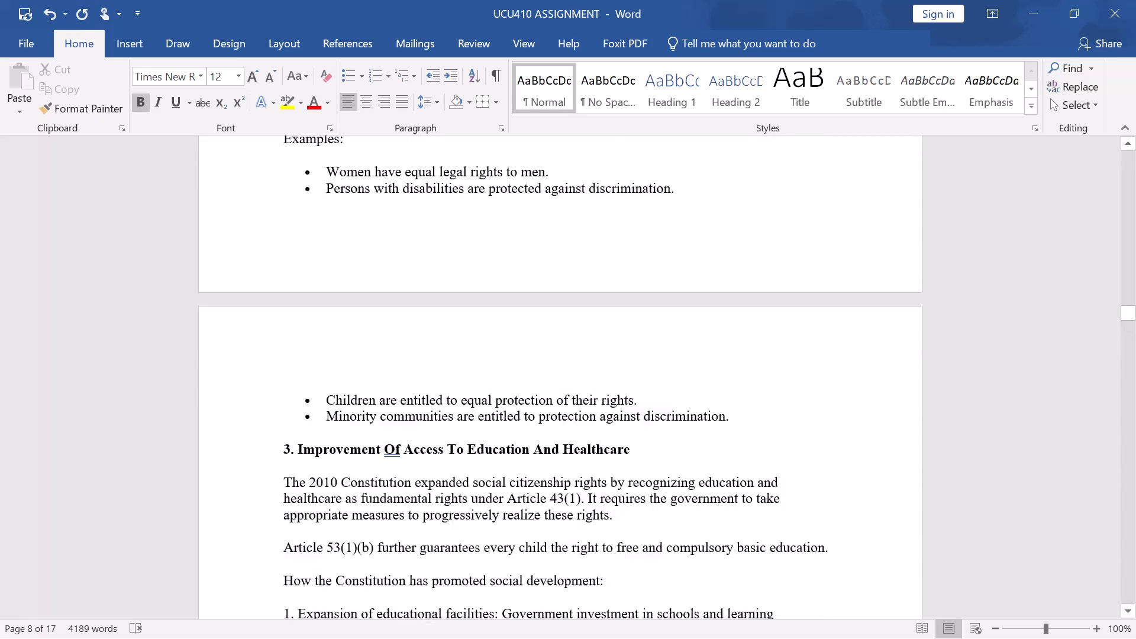
{"action": "scroll", "coordinate": [493, 315], "scroll_direction": "up", "scroll_amount": 19}
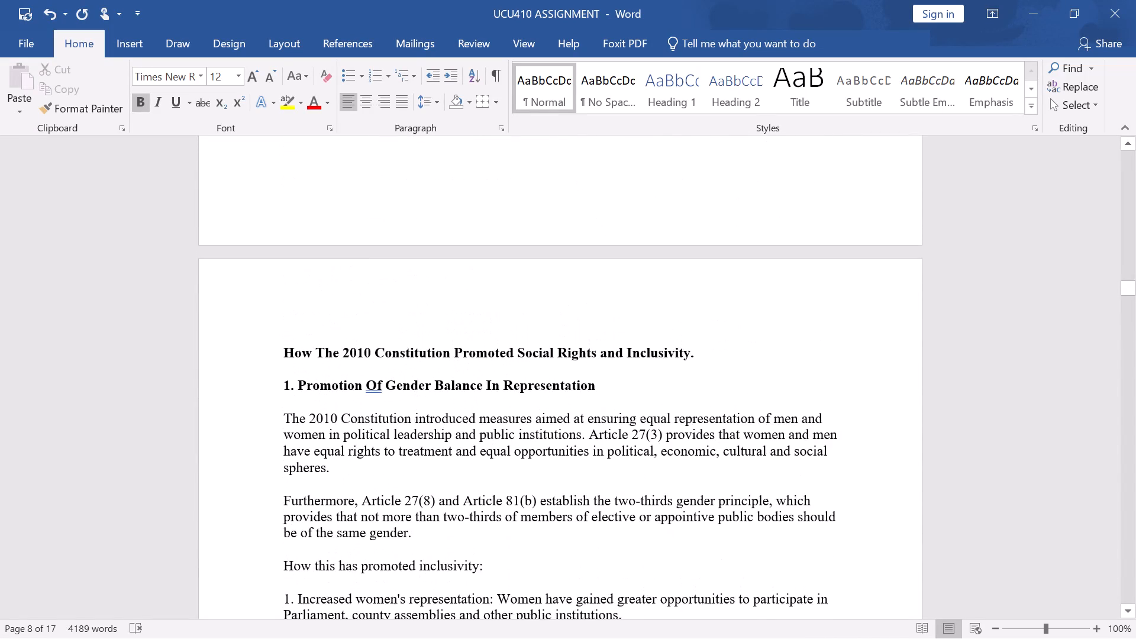
Skim backwards through the political participation section and the citizenship rights section, checking headings and layout.
{"action": "scroll", "coordinate": [492, 315], "scroll_direction": "up", "scroll_amount": 15}
{"action": "scroll", "coordinate": [491, 316], "scroll_direction": "up", "scroll_amount": 10}
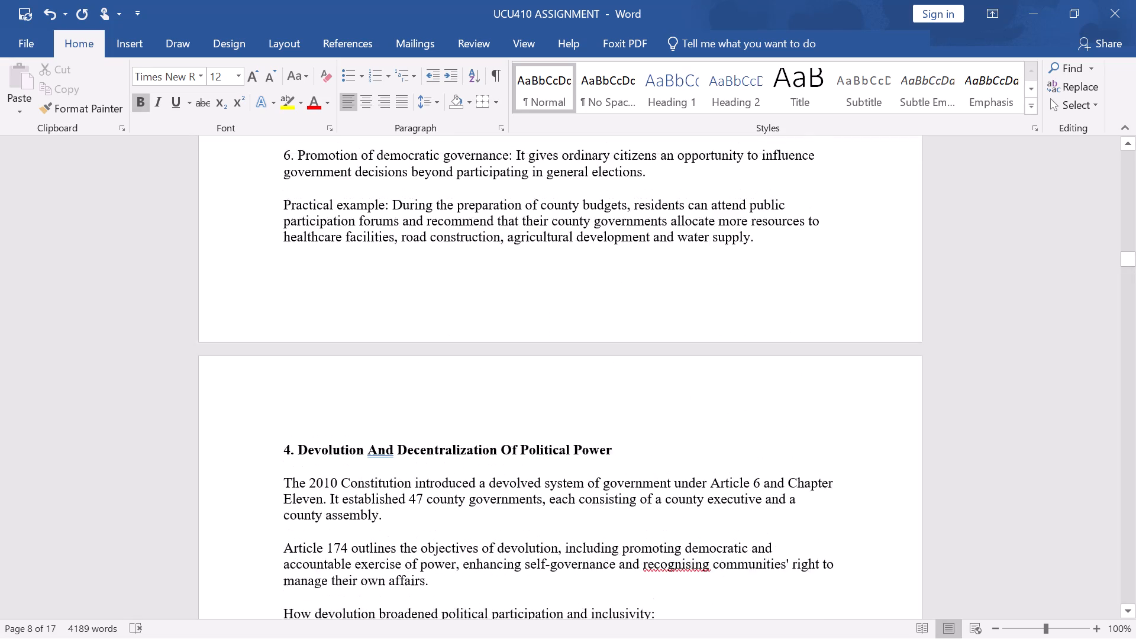
{"action": "scroll", "coordinate": [491, 316], "scroll_direction": "up", "scroll_amount": 19}
{"action": "scroll", "coordinate": [490, 317], "scroll_direction": "up", "scroll_amount": 5}
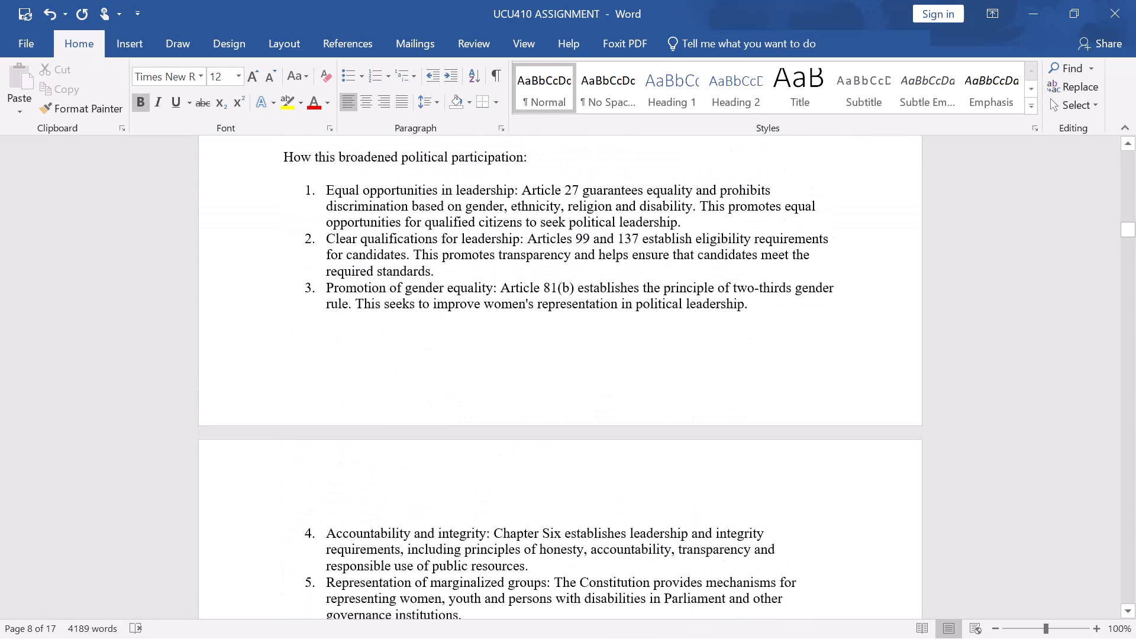
{"action": "scroll", "coordinate": [490, 317], "scroll_direction": "up", "scroll_amount": 19}
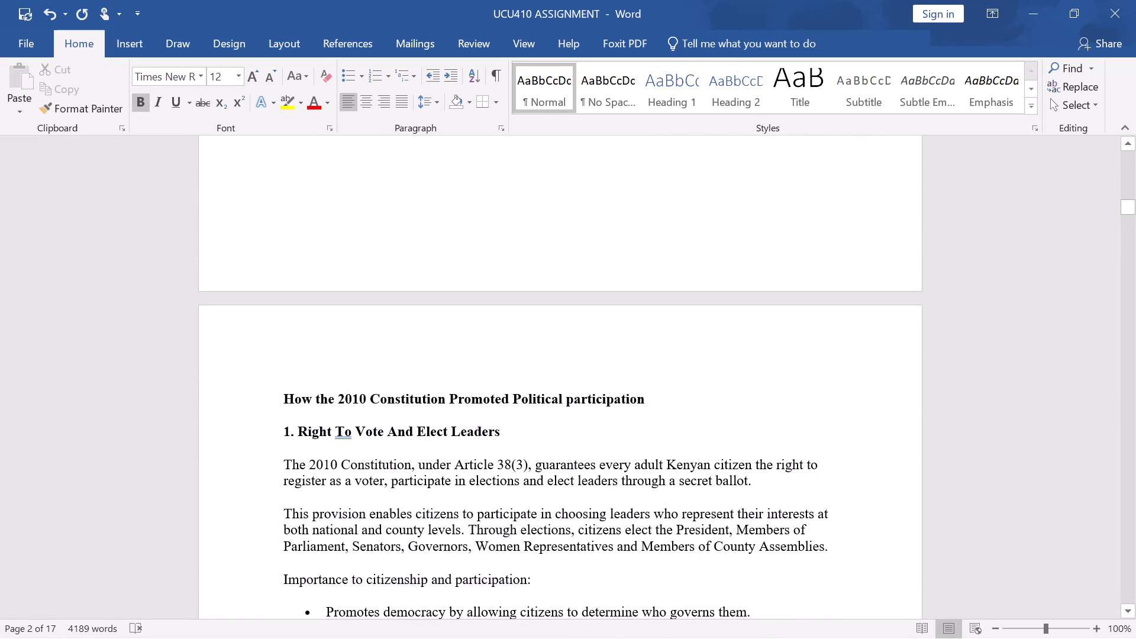
{"action": "scroll", "coordinate": [489, 317], "scroll_direction": "up", "scroll_amount": 18}
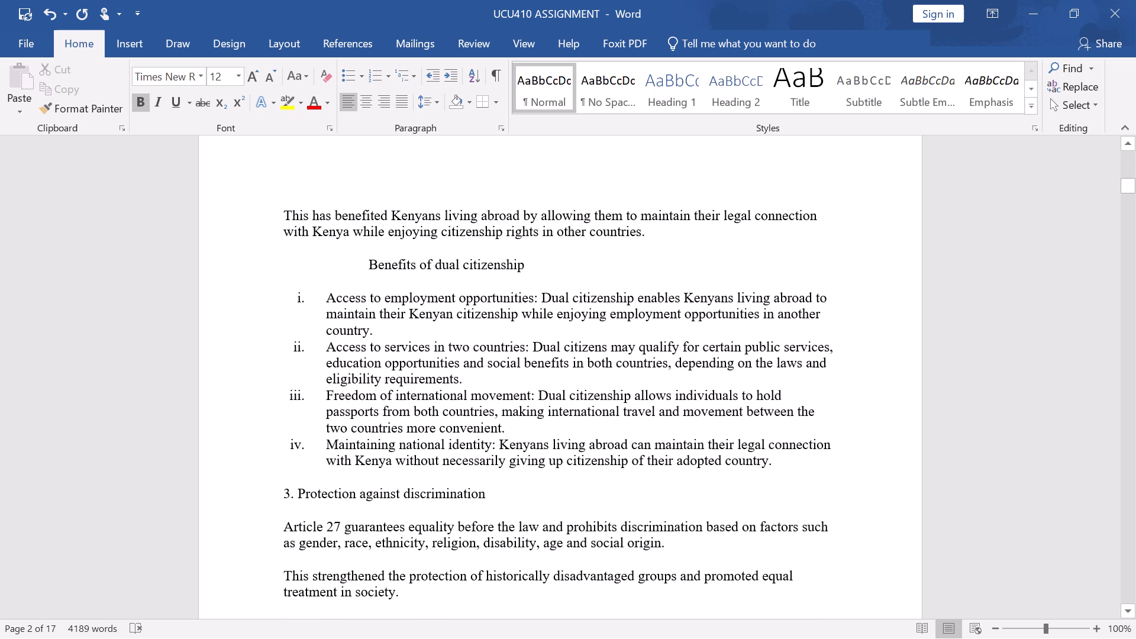
{"action": "scroll", "coordinate": [446, 340], "scroll_direction": "up", "scroll_amount": 12}
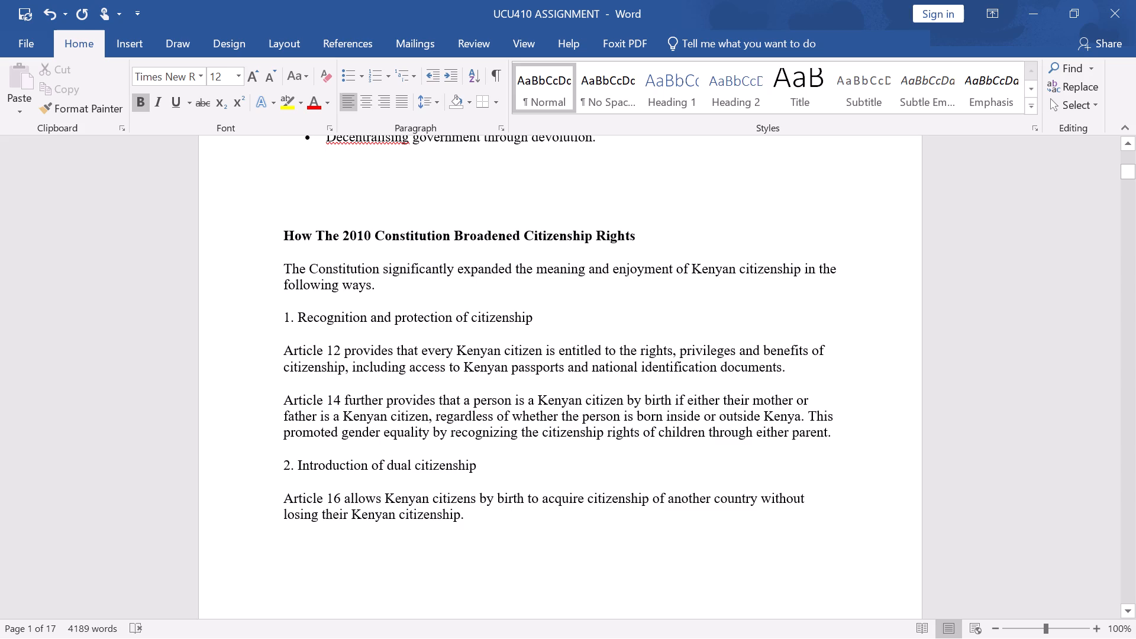
Make the "4. Protection of political rights" heading bold in the citizenship rights section.
{"action": "scroll", "coordinate": [501, 284], "scroll_direction": "down", "scroll_amount": 5}
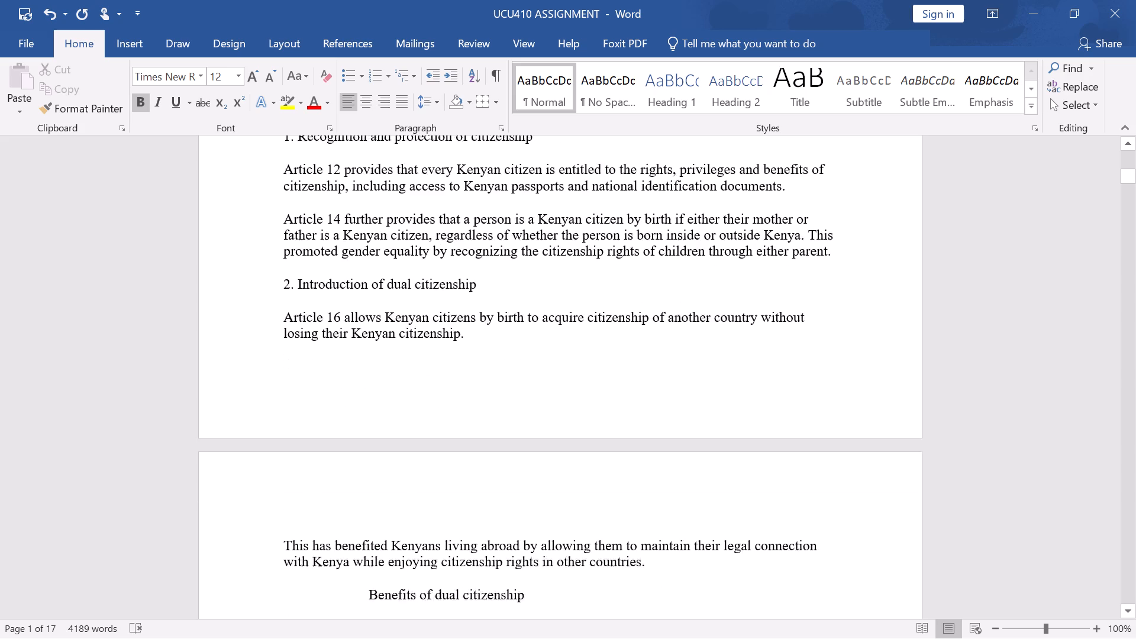
{"action": "scroll", "coordinate": [499, 285], "scroll_direction": "down", "scroll_amount": 10}
{"action": "scroll", "coordinate": [498, 285], "scroll_direction": "down", "scroll_amount": 12}
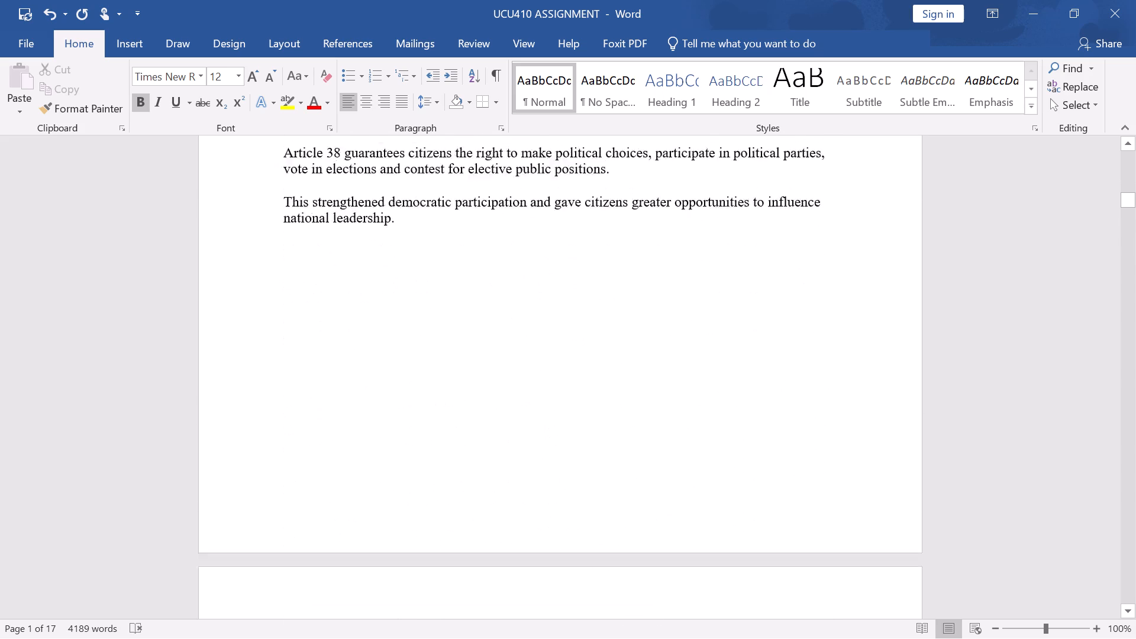
{"action": "scroll", "coordinate": [498, 285], "scroll_direction": "down", "scroll_amount": 4}
{"action": "scroll", "coordinate": [498, 285], "scroll_direction": "up", "scroll_amount": 4}
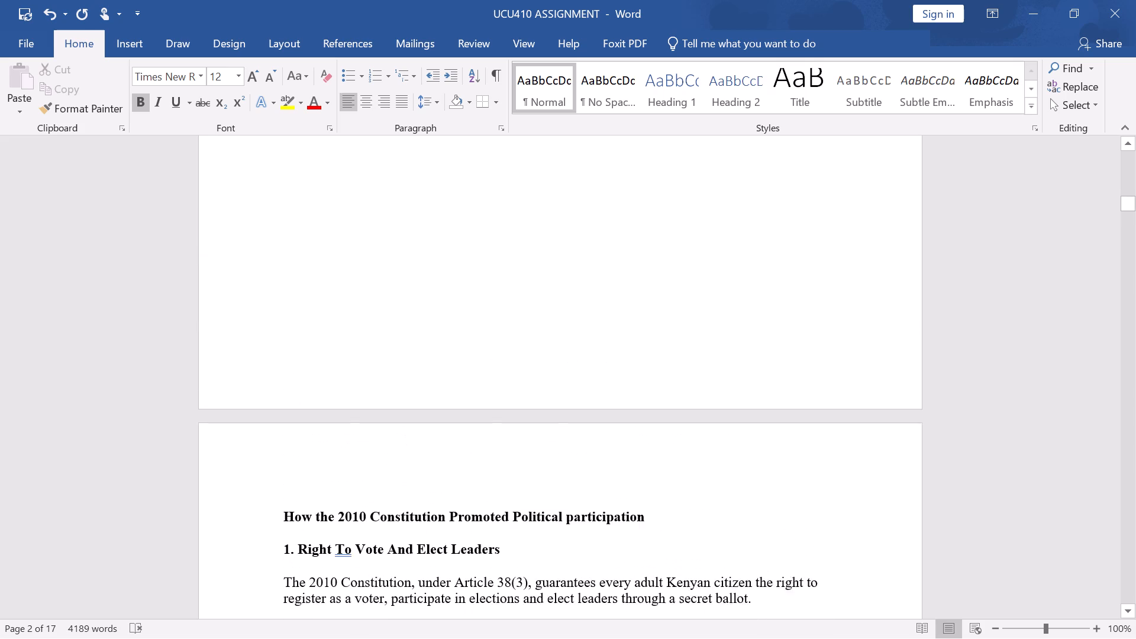
{"action": "scroll", "coordinate": [498, 285], "scroll_direction": "up", "scroll_amount": 8}
{"action": "left_click_drag", "start_coordinate": [281, 325], "coordinate": [282, 325]}
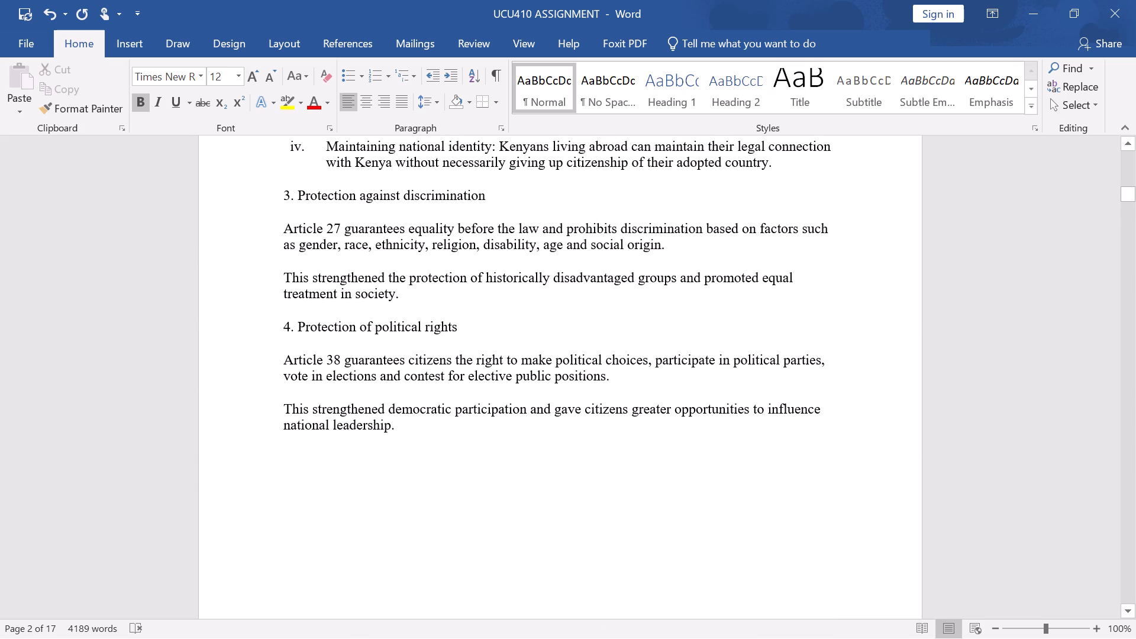
{"action": "left_click_drag", "start_coordinate": [282, 325], "coordinate": [469, 328]}
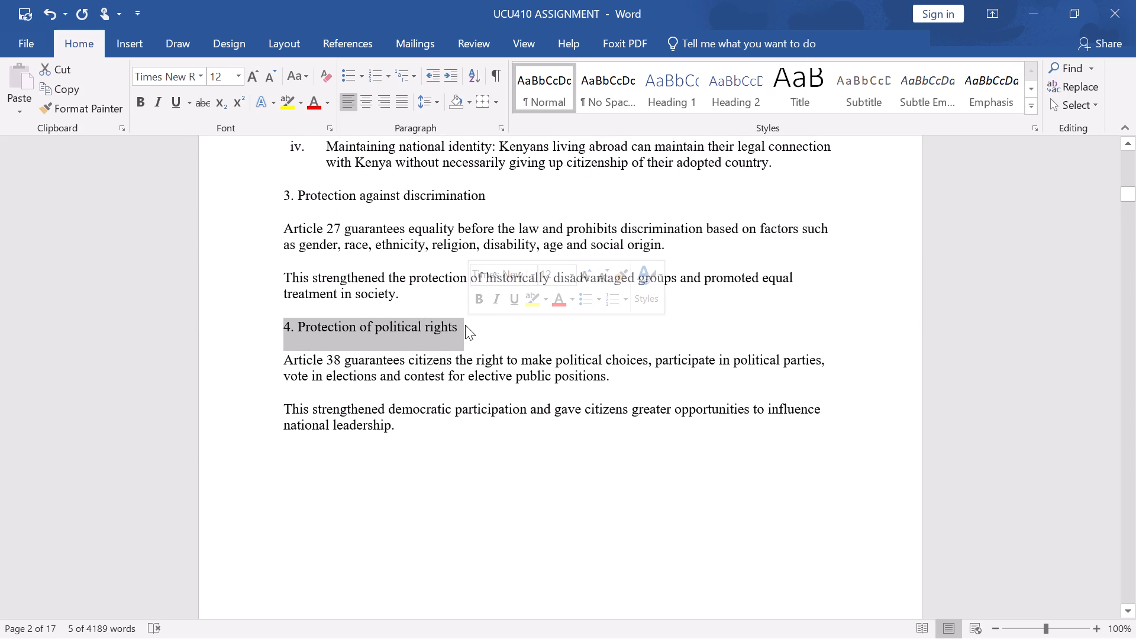
{"action": "left_click", "coordinate": [469, 324]}
{"action": "left_click_drag", "start_coordinate": [283, 324], "coordinate": [386, 324]}
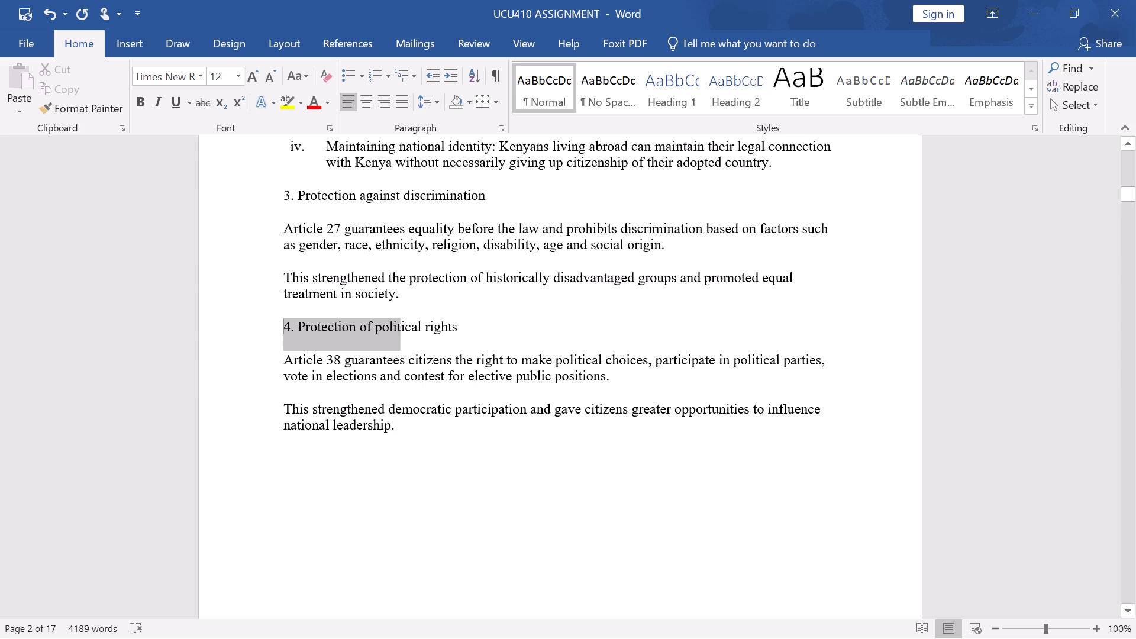
{"action": "left_click_drag", "start_coordinate": [386, 324], "coordinate": [447, 323]}
{"action": "left_click", "coordinate": [456, 299]}
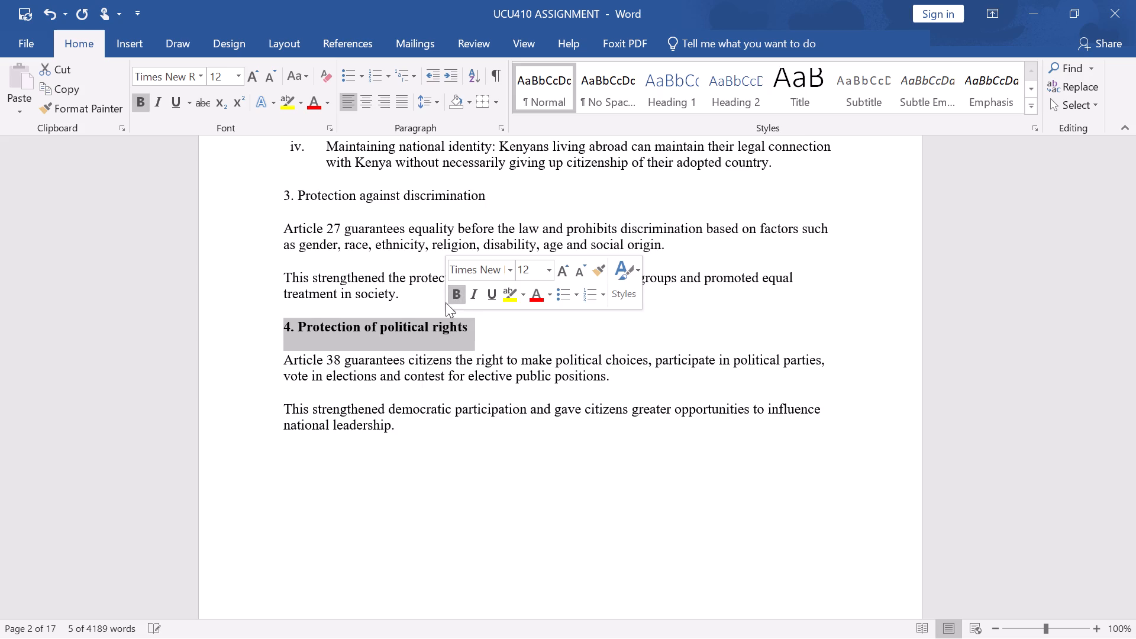
Make the "3. Protection against discrimination" heading bold in the citizenship rights section.
{"action": "scroll", "coordinate": [426, 311], "scroll_direction": "up", "scroll_amount": 2}
{"action": "left_click_drag", "start_coordinate": [282, 284], "coordinate": [470, 288]}
{"action": "left_click", "coordinate": [485, 260]}
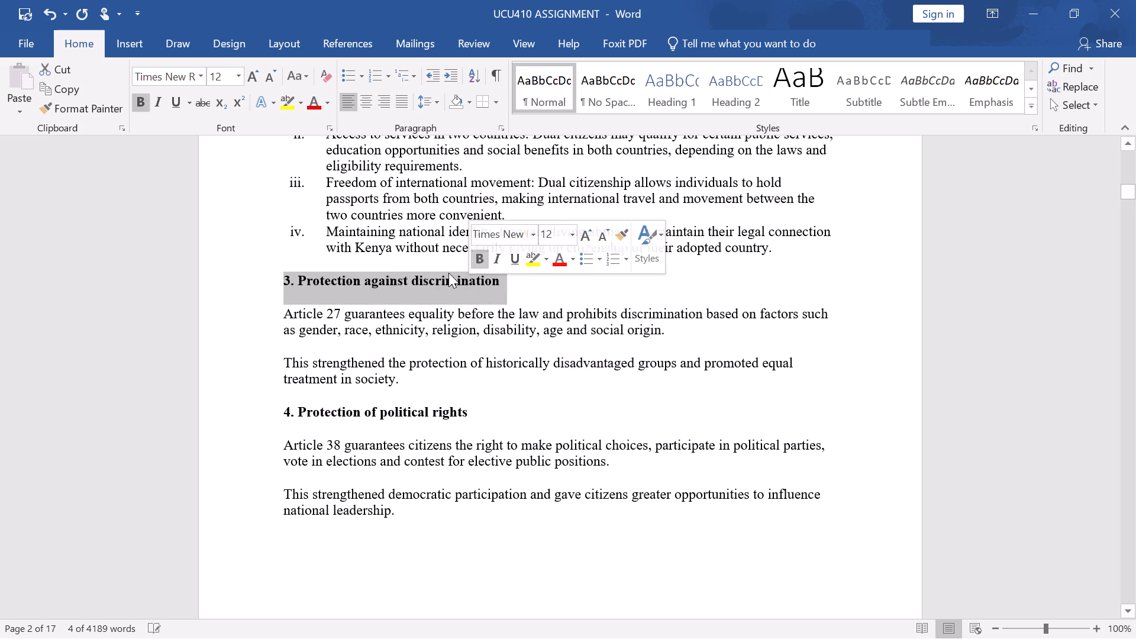
Make the "2. Introduction of dual citizenship" heading bold in the citizenship rights section.
{"action": "scroll", "coordinate": [436, 282], "scroll_direction": "up", "scroll_amount": 7}
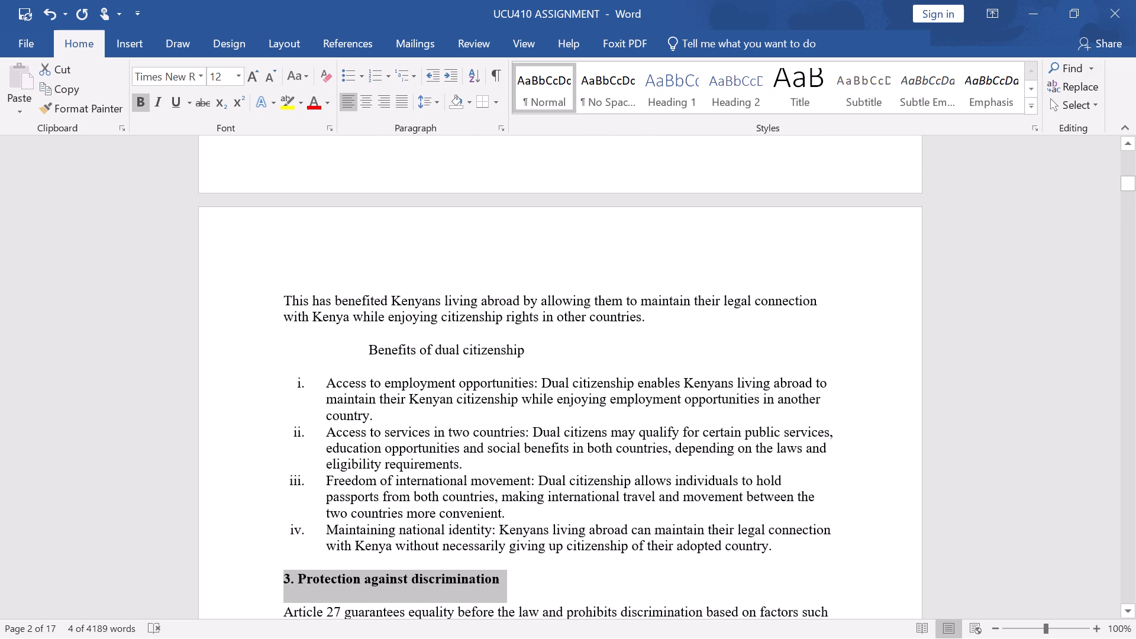
{"action": "scroll", "coordinate": [404, 278], "scroll_direction": "up", "scroll_amount": 5}
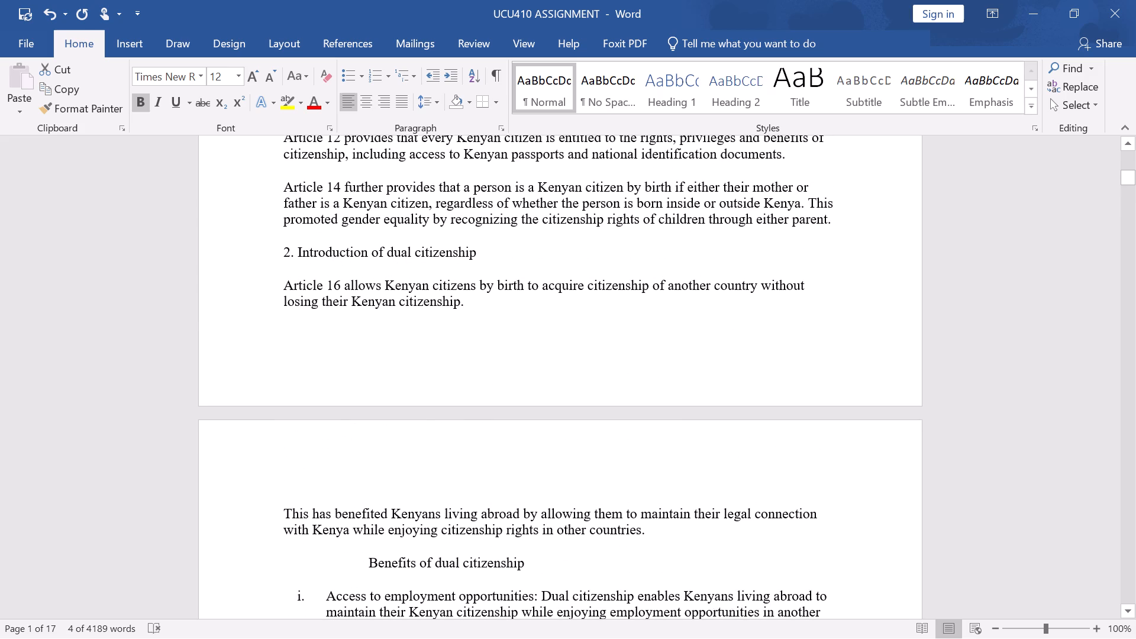
{"action": "left_click_drag", "start_coordinate": [283, 250], "coordinate": [467, 260]}
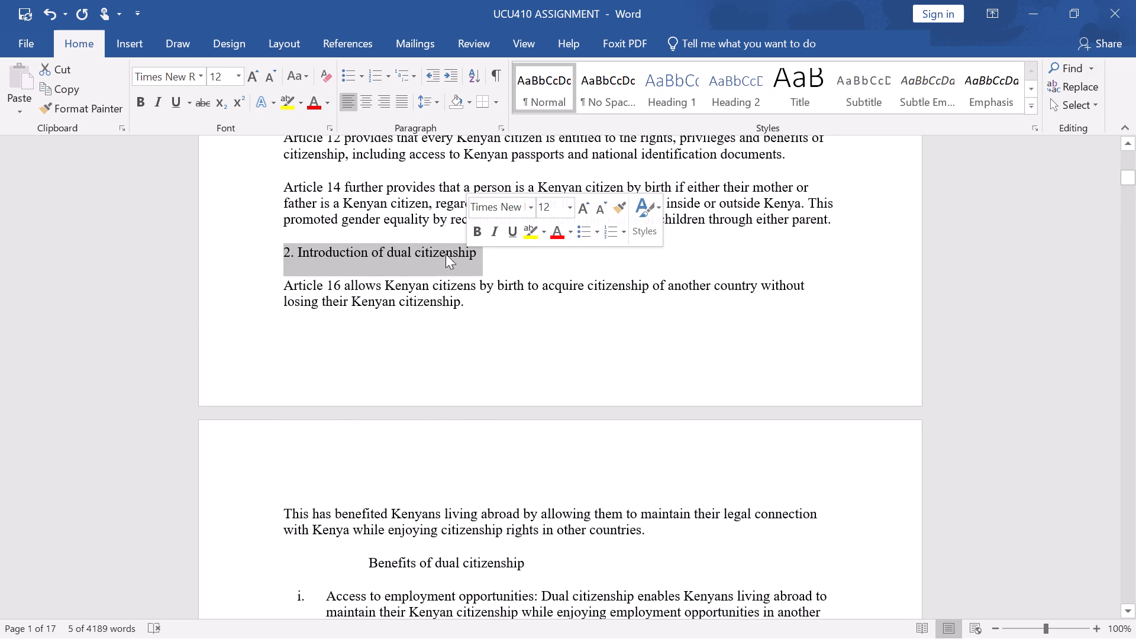
{"action": "left_click", "coordinate": [472, 234]}
{"action": "left_click", "coordinate": [484, 303]}
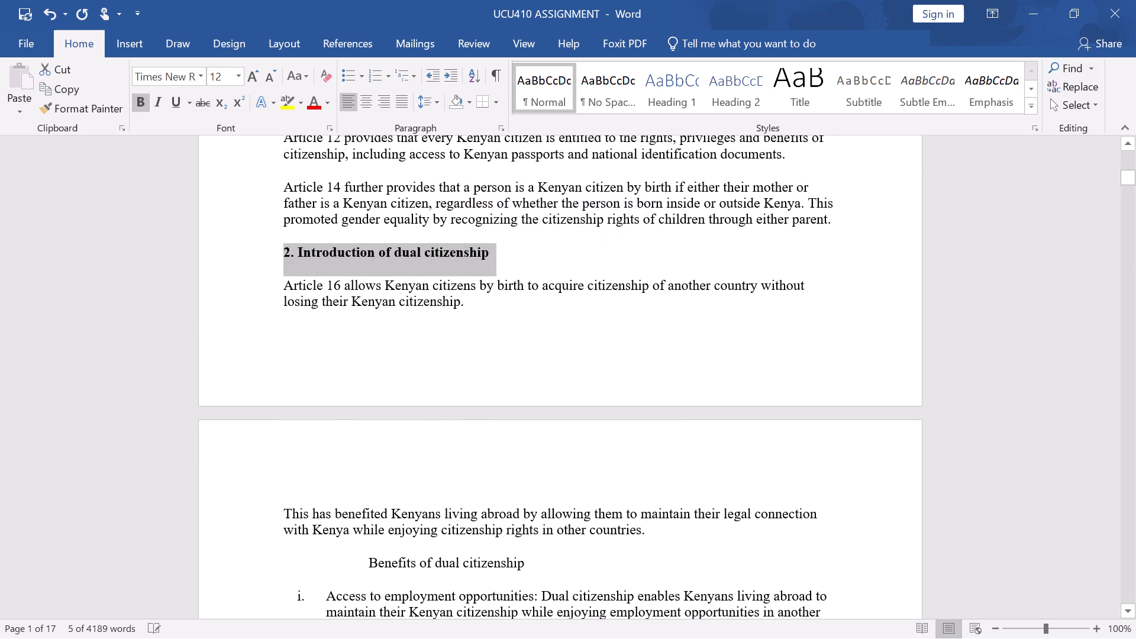
Italicize the "Benefits of dual citizenship" subheading above the roman-numbered list.
{"action": "scroll", "coordinate": [507, 318], "scroll_direction": "down", "scroll_amount": 8}
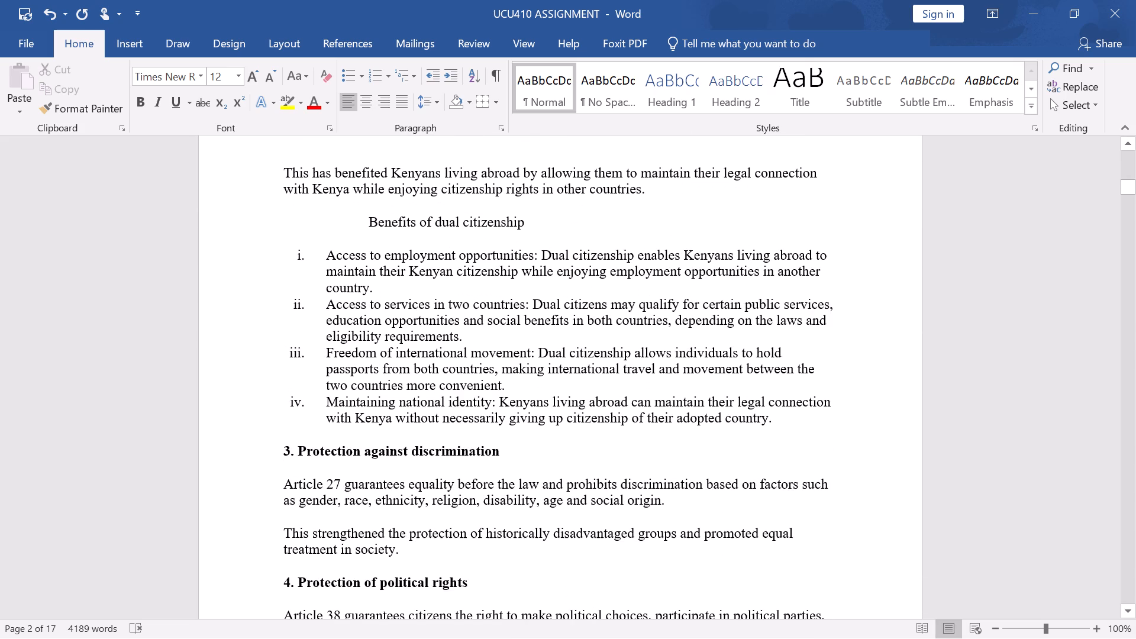
{"action": "left_click_drag", "start_coordinate": [366, 221], "coordinate": [513, 227]}
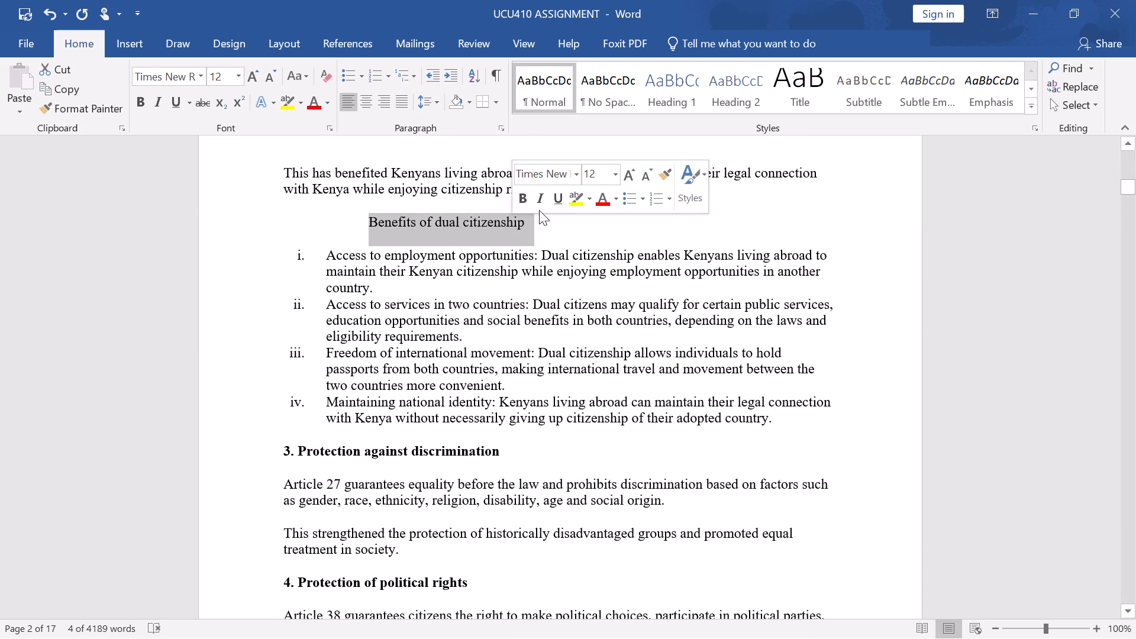
{"action": "left_click", "coordinate": [542, 201]}
{"action": "left_click", "coordinate": [531, 224]}
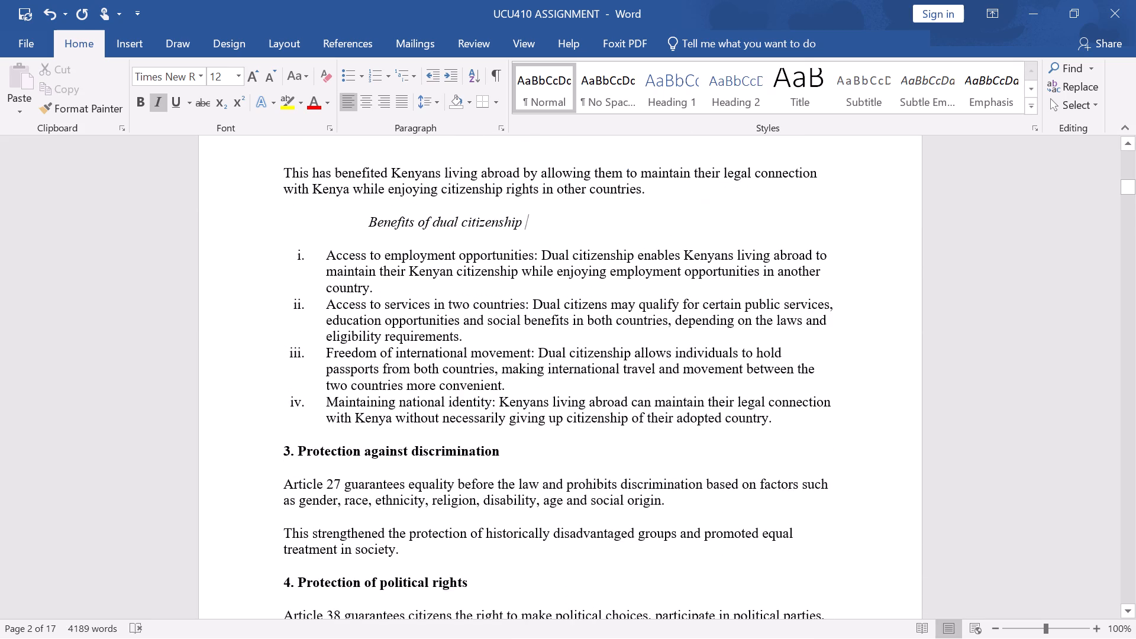
Make the text "Recognition and protection of citizenship" bold in the first numbered heading of the citizenship rights section.
{"action": "scroll", "coordinate": [485, 295], "scroll_direction": "up", "scroll_amount": 11}
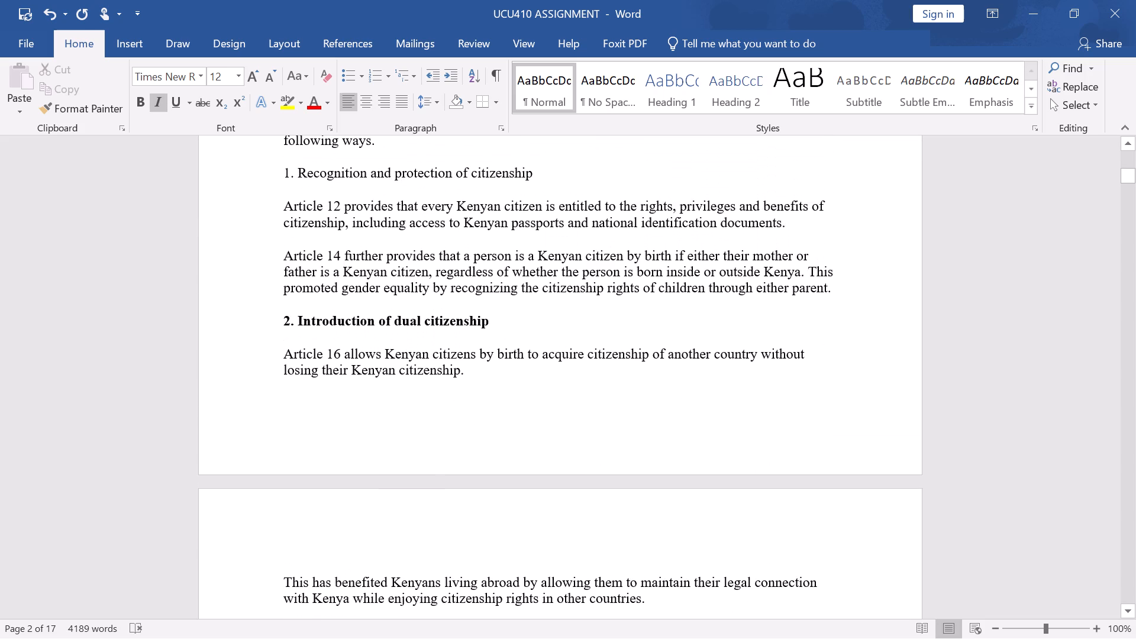
{"action": "scroll", "coordinate": [485, 294], "scroll_direction": "up", "scroll_amount": 2}
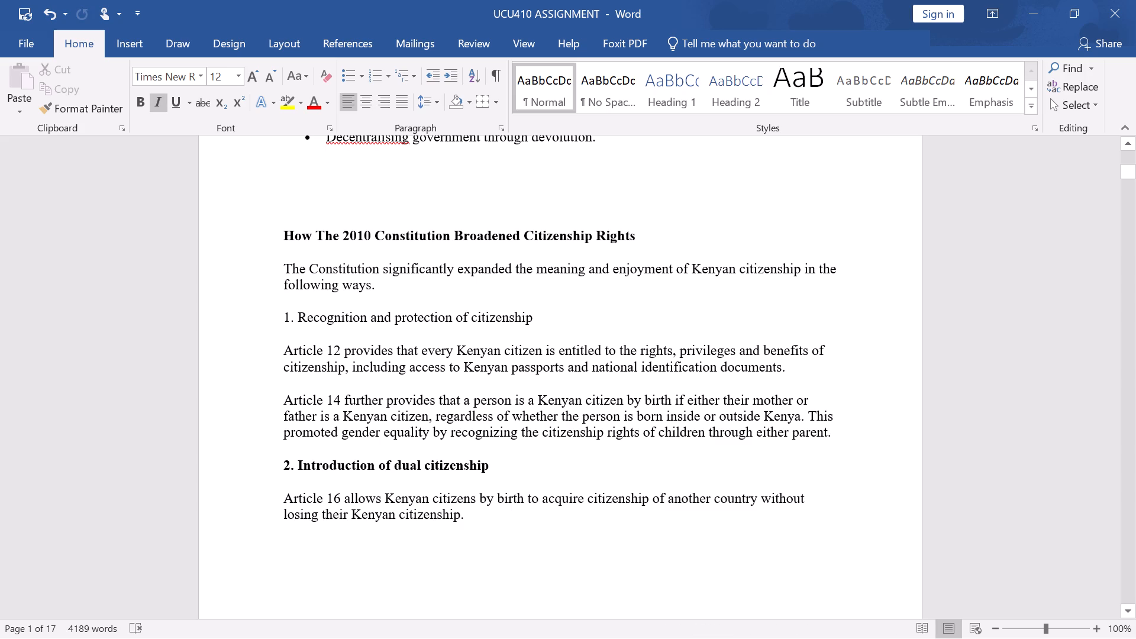
{"action": "left_click_drag", "start_coordinate": [291, 318], "coordinate": [511, 324]}
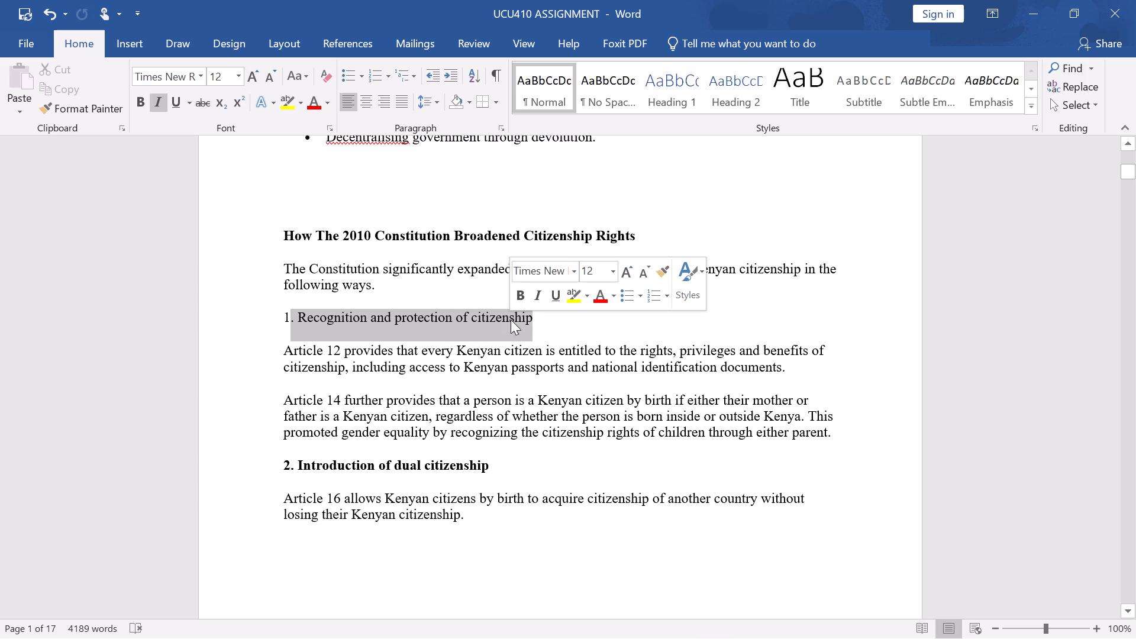
{"action": "left_click", "coordinate": [522, 298]}
{"action": "left_click", "coordinate": [547, 319]}
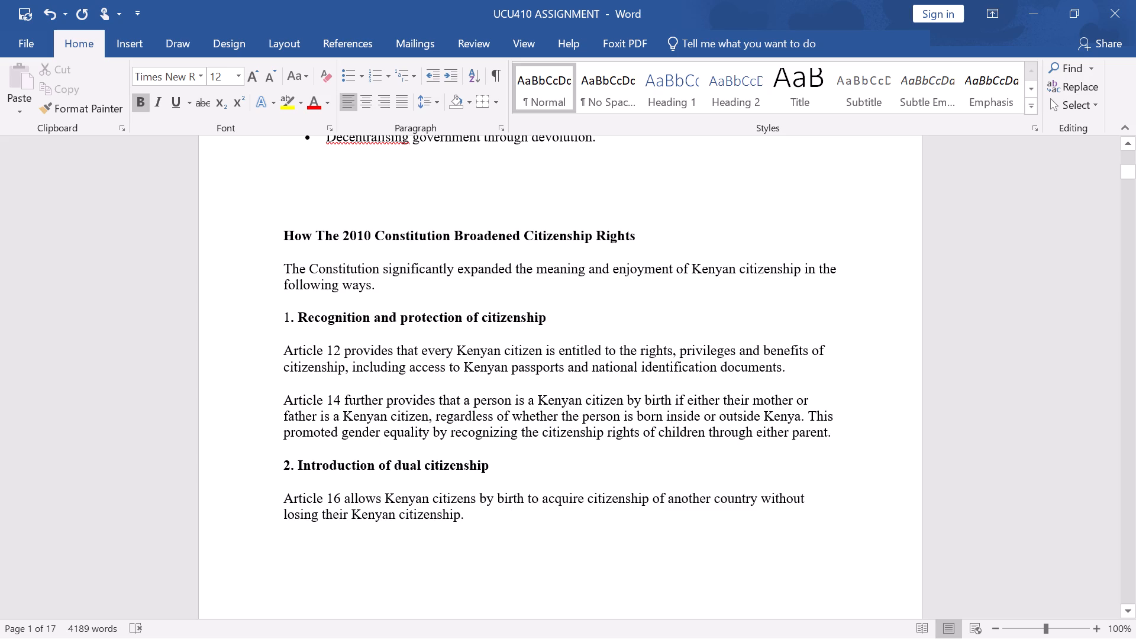
Review the headings and layout from the document title and introduction through the citizenship rights and public participation sections.
{"action": "scroll", "coordinate": [544, 379], "scroll_direction": "down", "scroll_amount": 5}
{"action": "scroll", "coordinate": [546, 379], "scroll_direction": "up", "scroll_amount": 15}
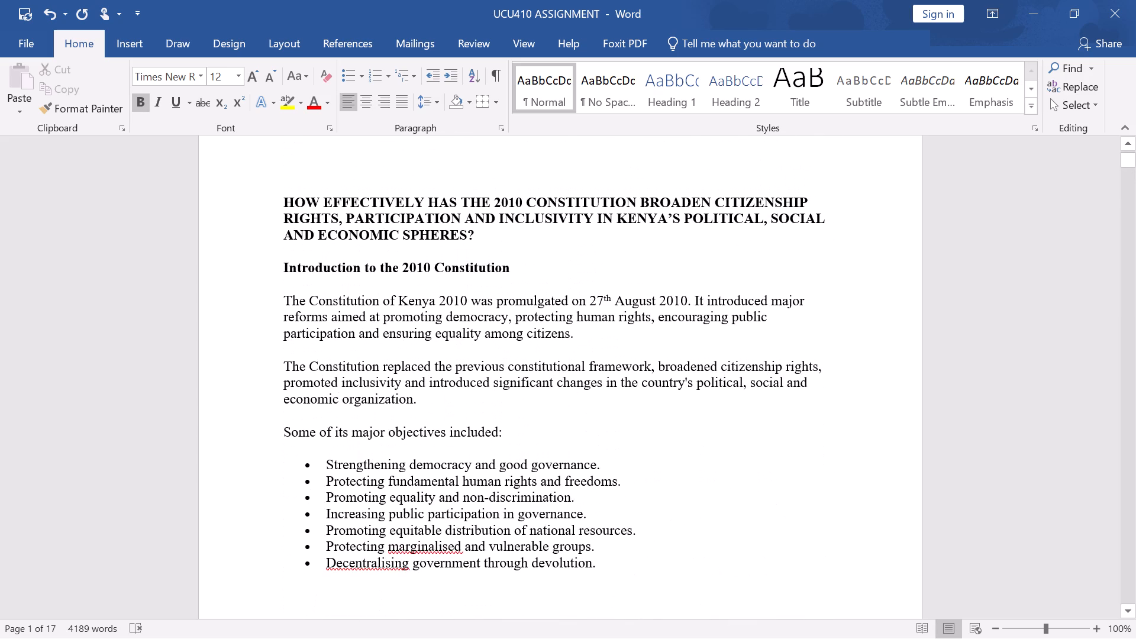
{"action": "scroll", "coordinate": [529, 394], "scroll_direction": "up", "scroll_amount": 5}
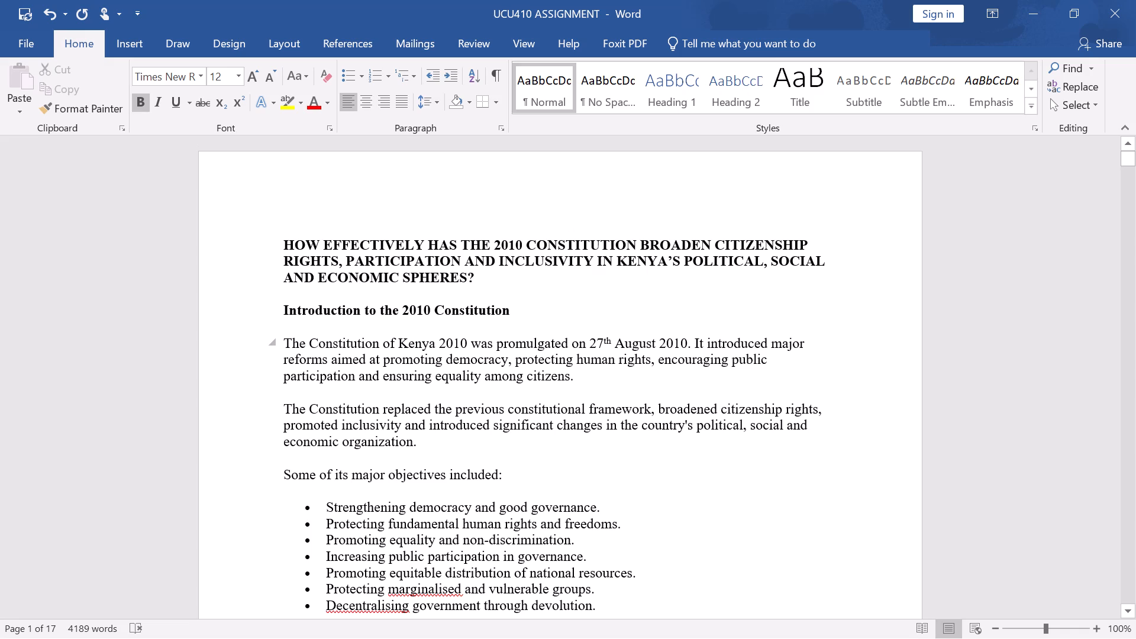
{"action": "scroll", "coordinate": [556, 390], "scroll_direction": "down", "scroll_amount": 18}
{"action": "scroll", "coordinate": [556, 390], "scroll_direction": "down", "scroll_amount": 5}
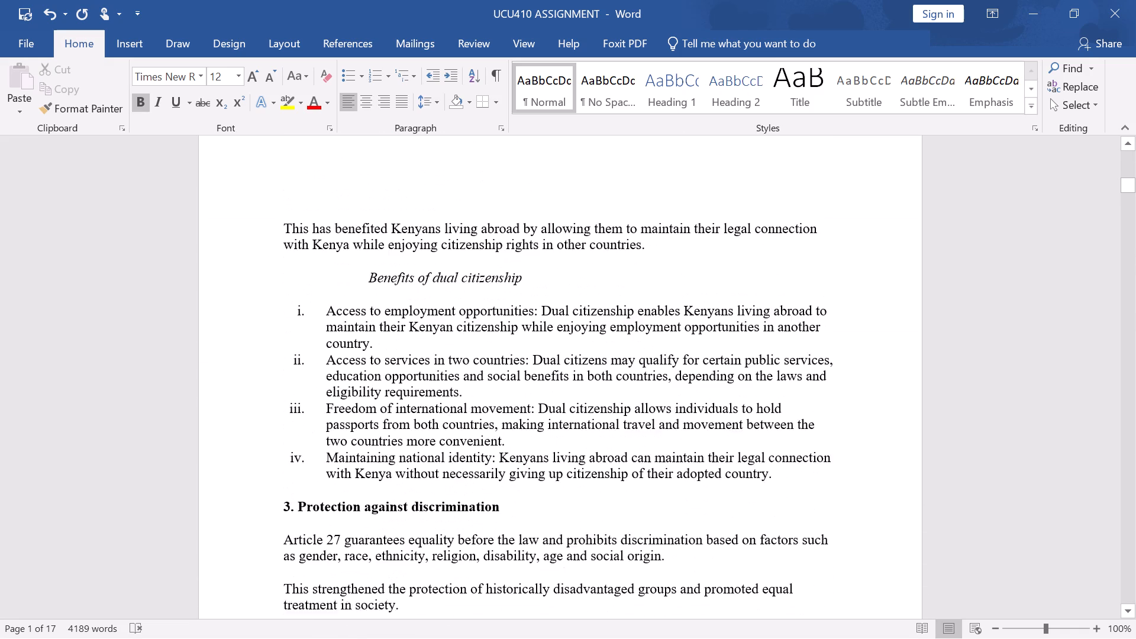
{"action": "scroll", "coordinate": [556, 390], "scroll_direction": "down", "scroll_amount": 18}
{"action": "scroll", "coordinate": [556, 390], "scroll_direction": "down", "scroll_amount": 17}
{"action": "scroll", "coordinate": [556, 390], "scroll_direction": "down", "scroll_amount": 8}
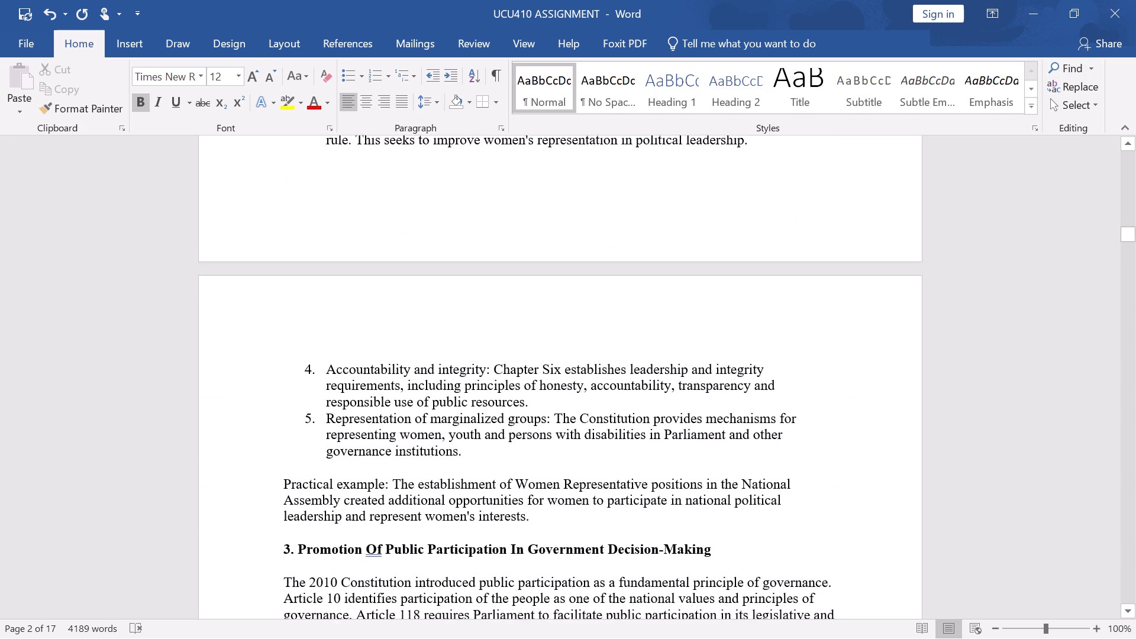
{"action": "scroll", "coordinate": [556, 390], "scroll_direction": "down", "scroll_amount": 10}
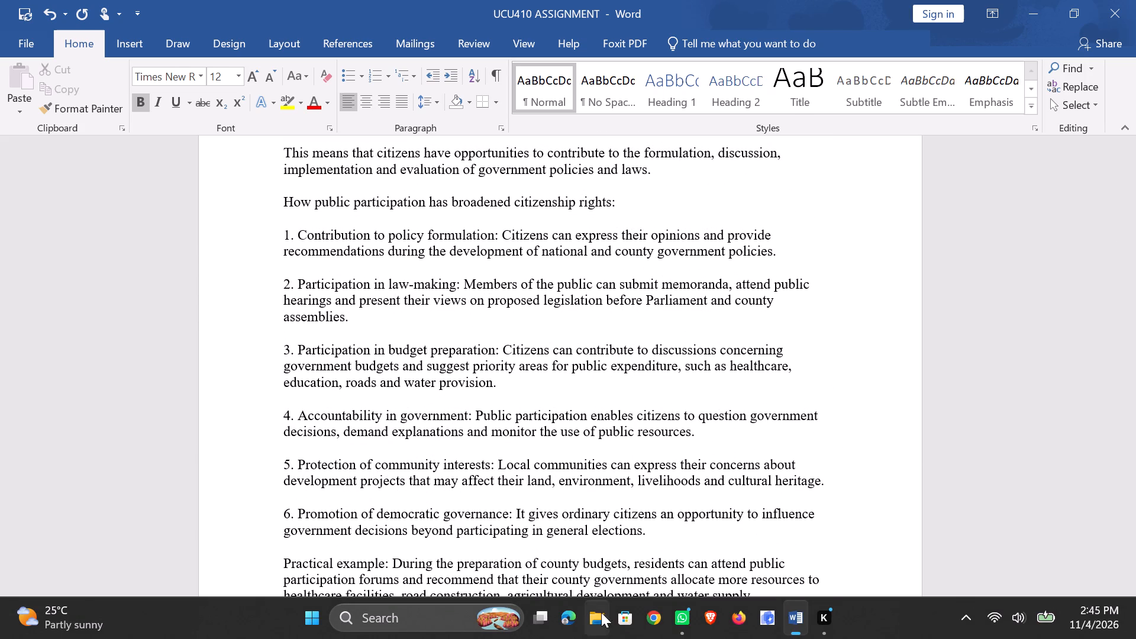
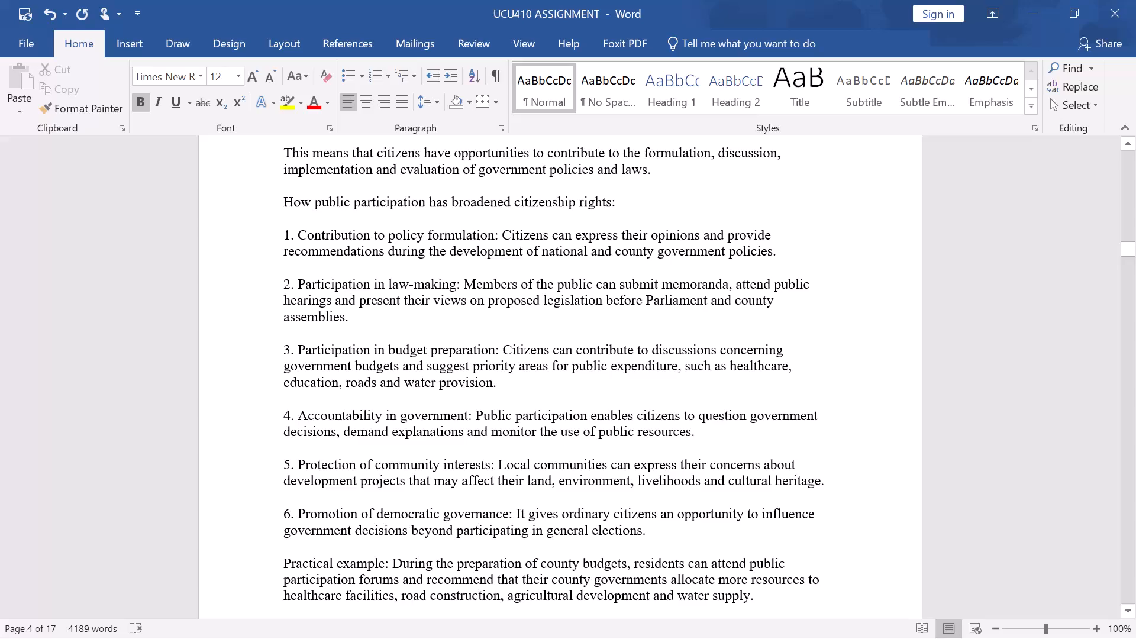
Save the assignment document.
{"action": "key", "text": "ctrl+s"}
Switch to File Explorer and open the UCU410 GROUP LIST document from the Documents folder.
{"action": "scroll", "coordinate": [732, 525], "scroll_direction": "up", "scroll_amount": 17}
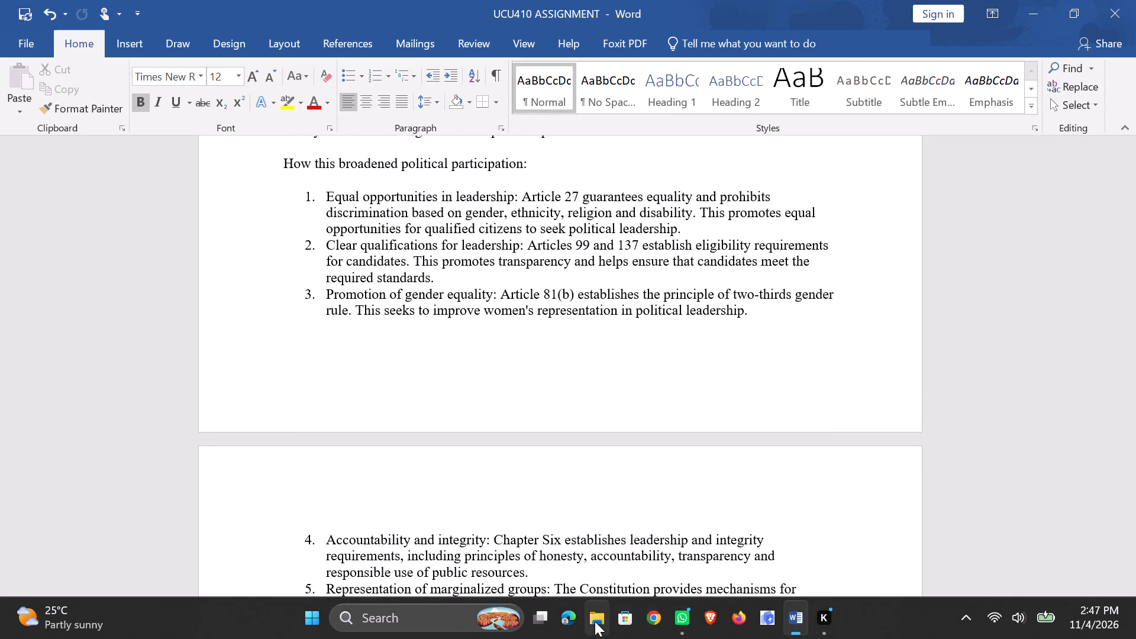
{"action": "left_click", "coordinate": [595, 621]}
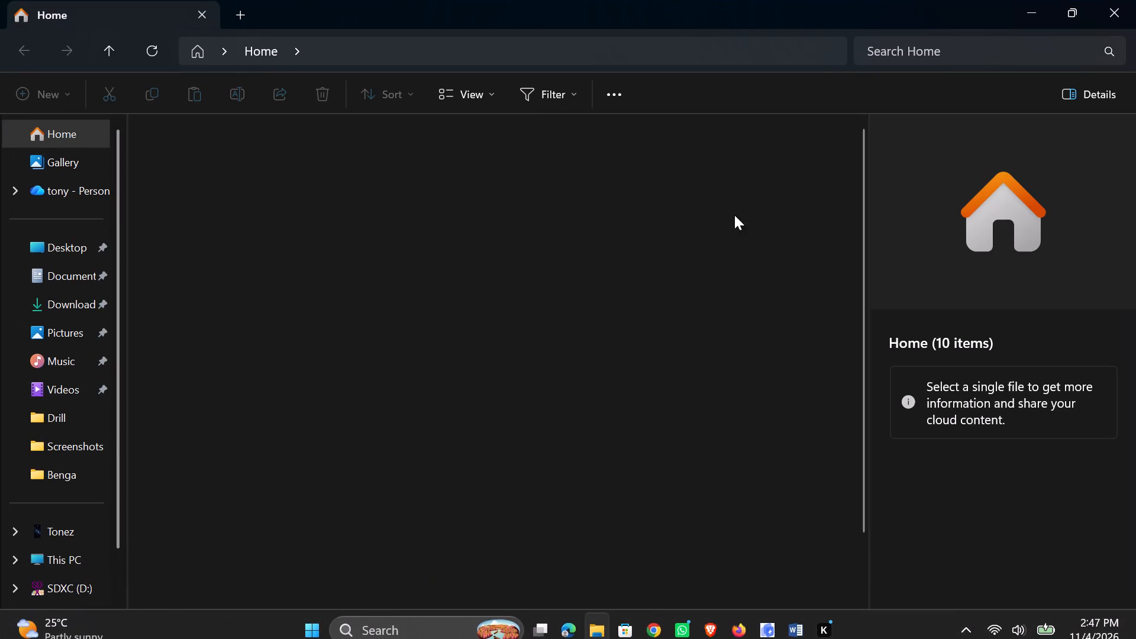
{"action": "double_click", "coordinate": [592, 172]}
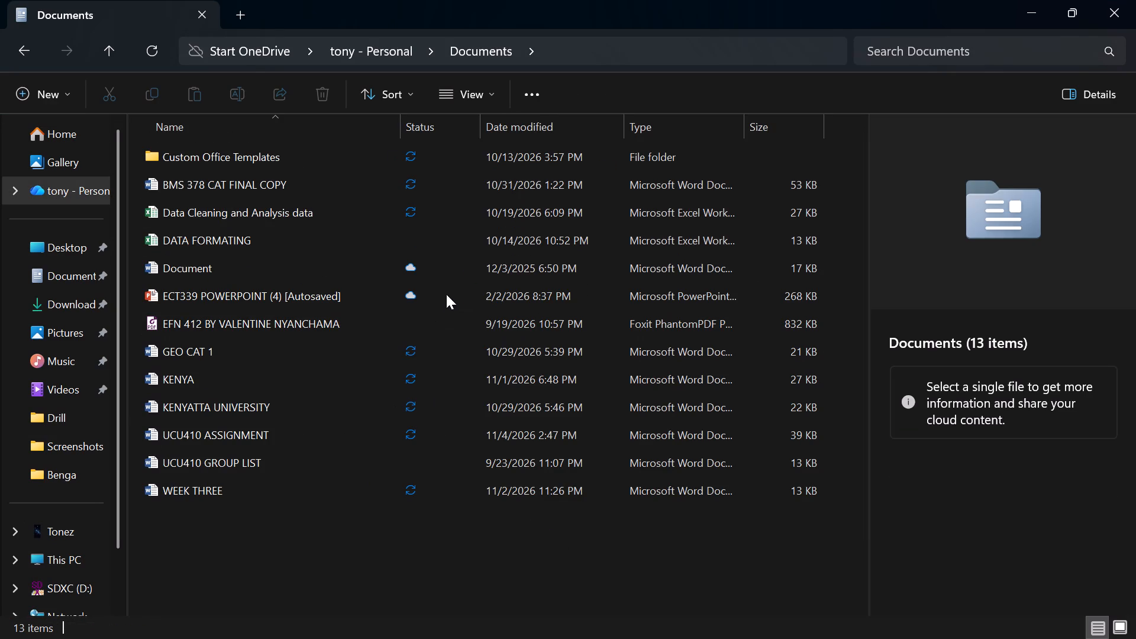
{"action": "scroll", "coordinate": [447, 316], "scroll_direction": "down", "scroll_amount": 1}
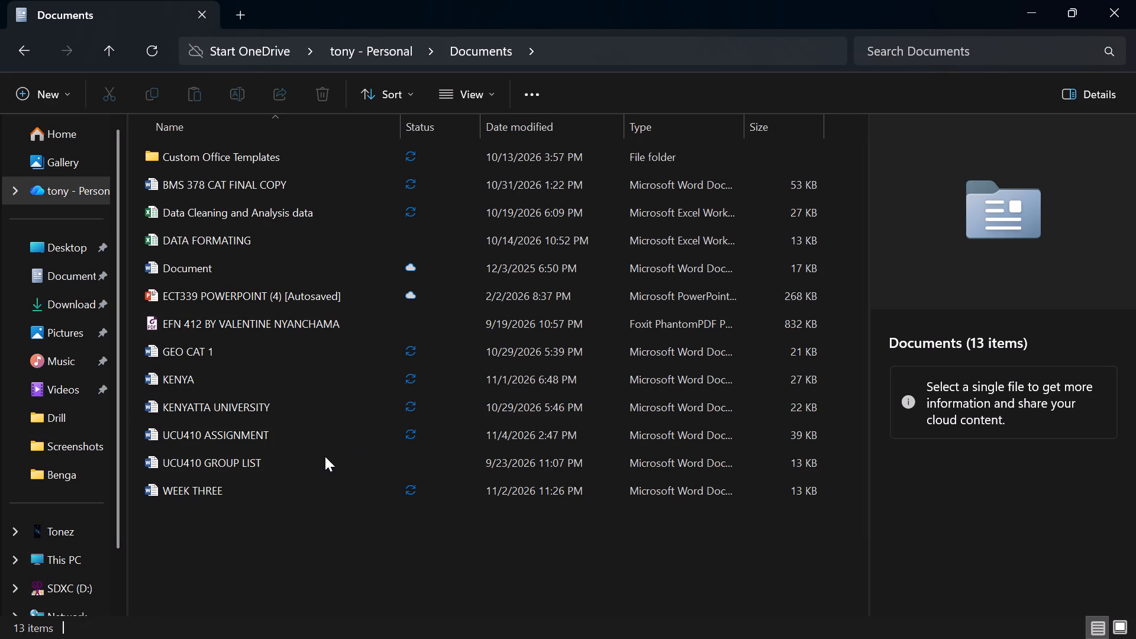
{"action": "double_click", "coordinate": [321, 463]}
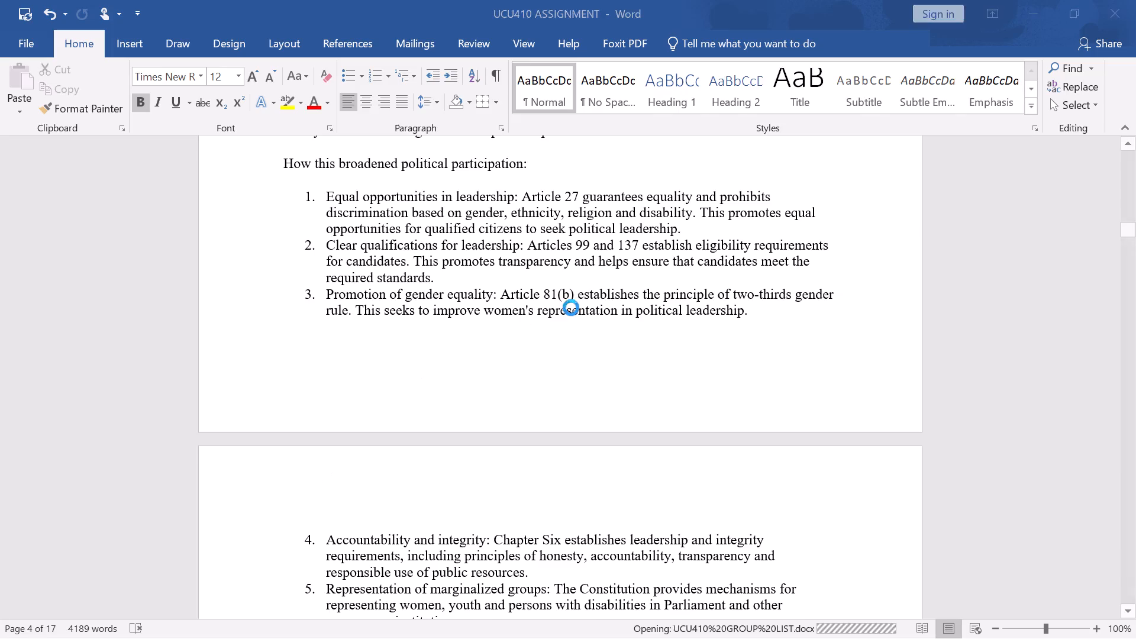
Examine the group list document, from the university and course heading lines through the numbered list of group members.
{"action": "scroll", "coordinate": [696, 277], "scroll_direction": "down", "scroll_amount": 3}
{"action": "scroll", "coordinate": [781, 240], "scroll_direction": "down", "scroll_amount": 3}
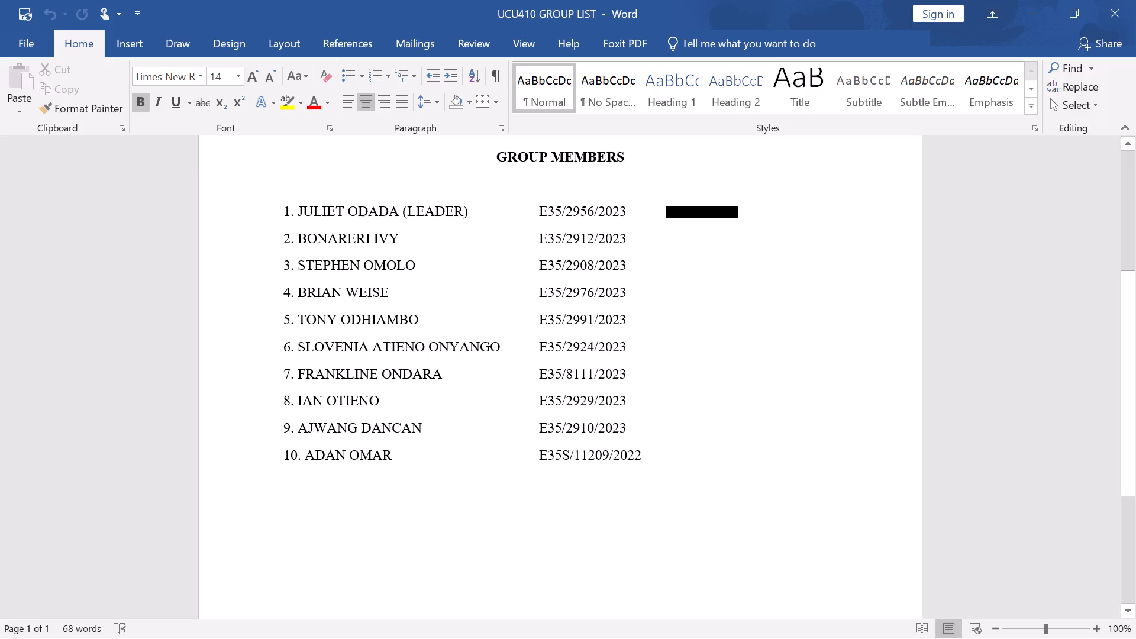
{"action": "scroll", "coordinate": [624, 346], "scroll_direction": "up", "scroll_amount": 5}
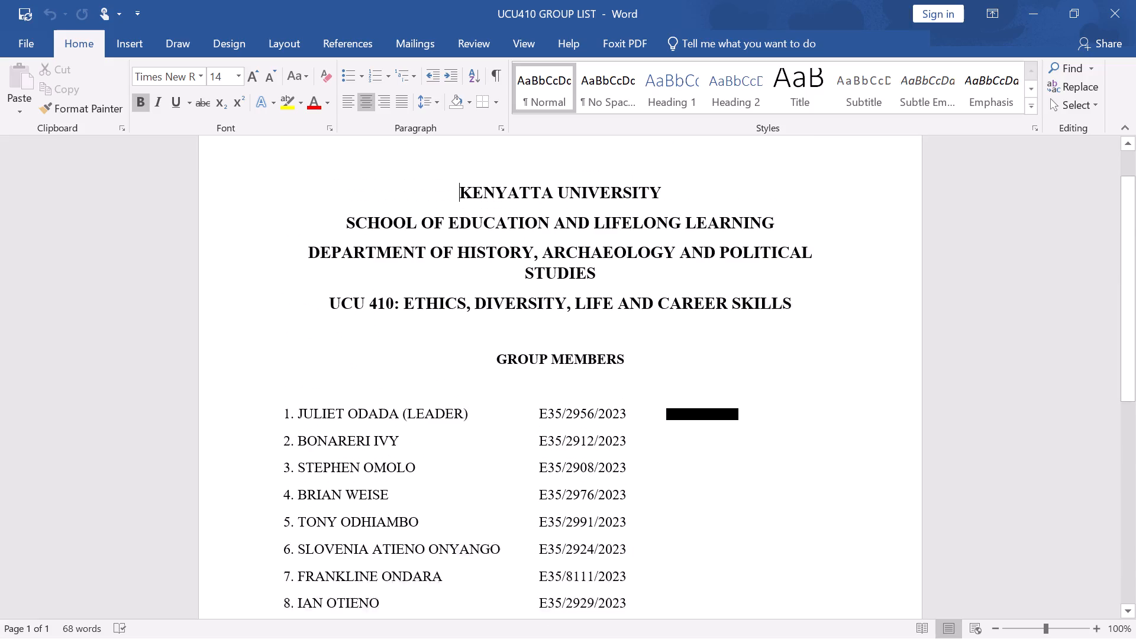
{"action": "scroll", "coordinate": [673, 321], "scroll_direction": "up", "scroll_amount": 3}
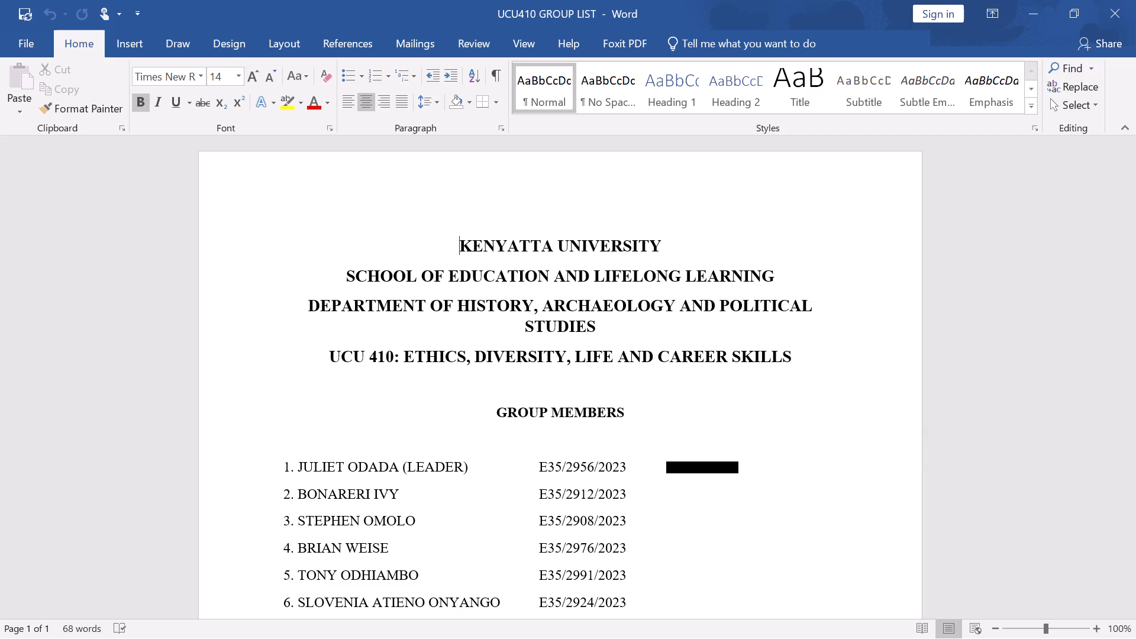
{"action": "scroll", "coordinate": [618, 241], "scroll_direction": "down", "scroll_amount": 3}
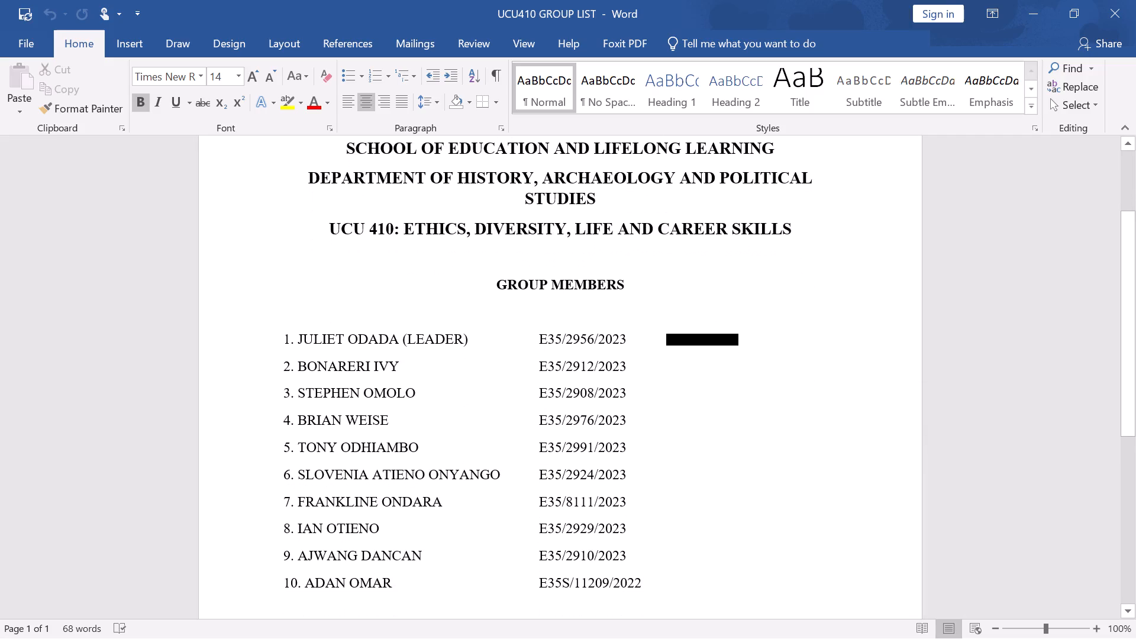
{"action": "scroll", "coordinate": [644, 344], "scroll_direction": "down", "scroll_amount": 3}
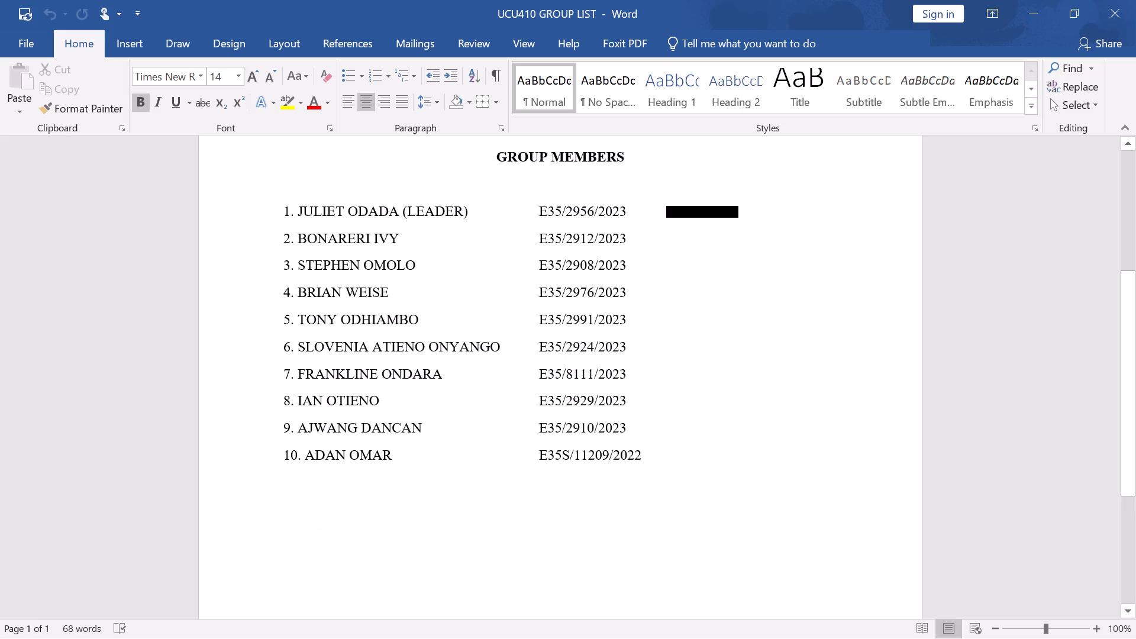
{"action": "scroll", "coordinate": [645, 343], "scroll_direction": "up", "scroll_amount": 8}
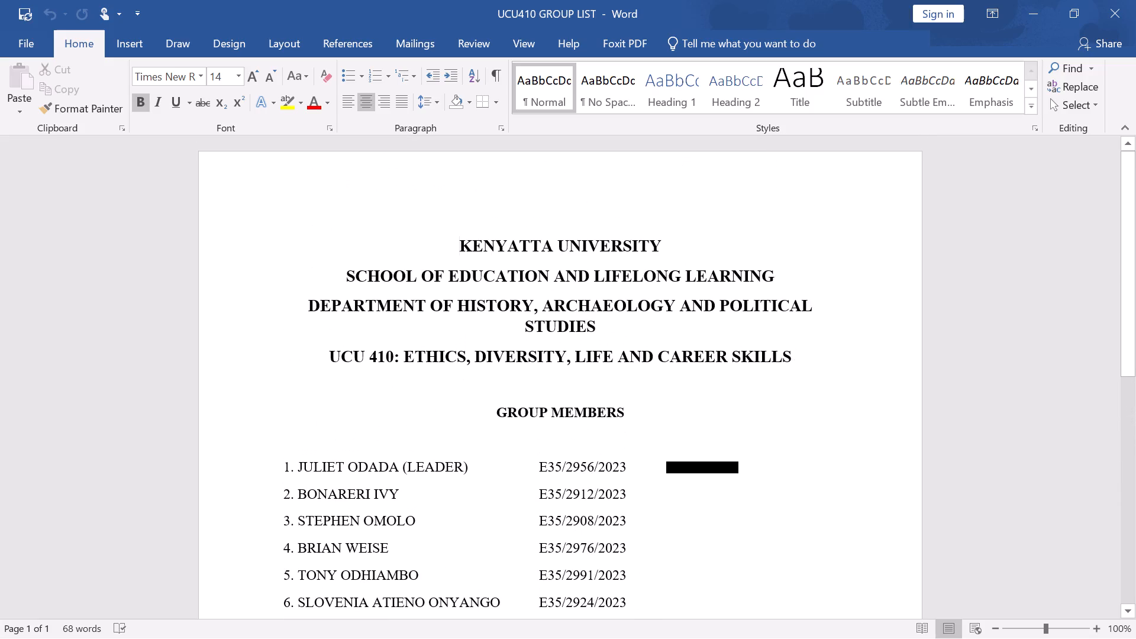
Copy the entire group list, from the KENYATTA UNIVERSITY heading through the tenth group member's entry.
{"action": "left_click_drag", "start_coordinate": [456, 235], "coordinate": [639, 388]}
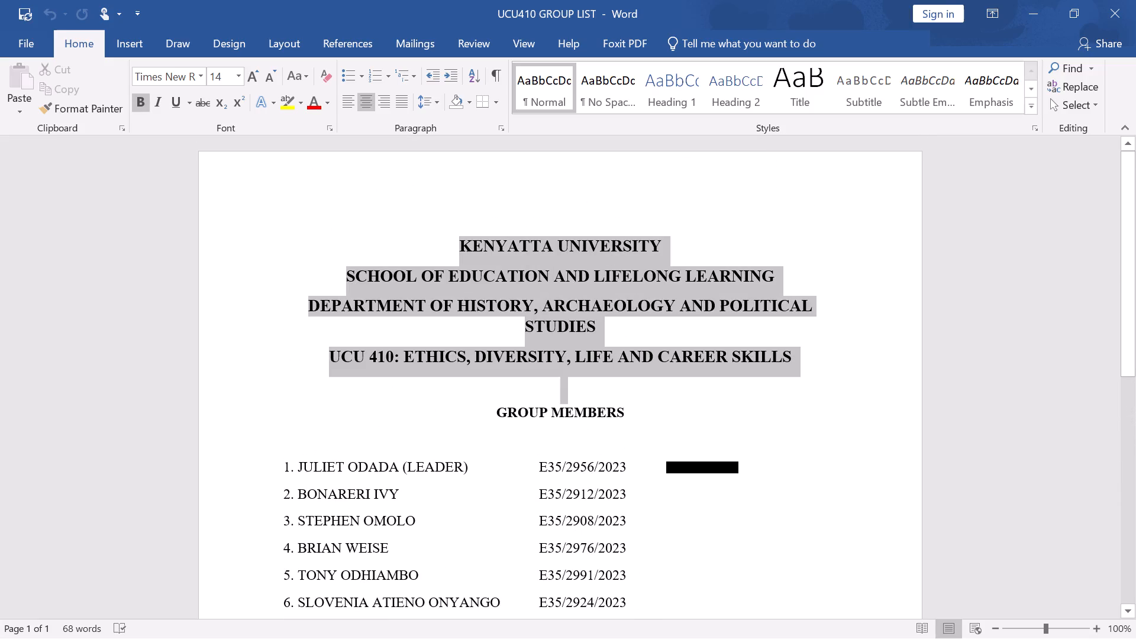
{"action": "left_click_drag", "start_coordinate": [639, 388], "coordinate": [686, 501]}
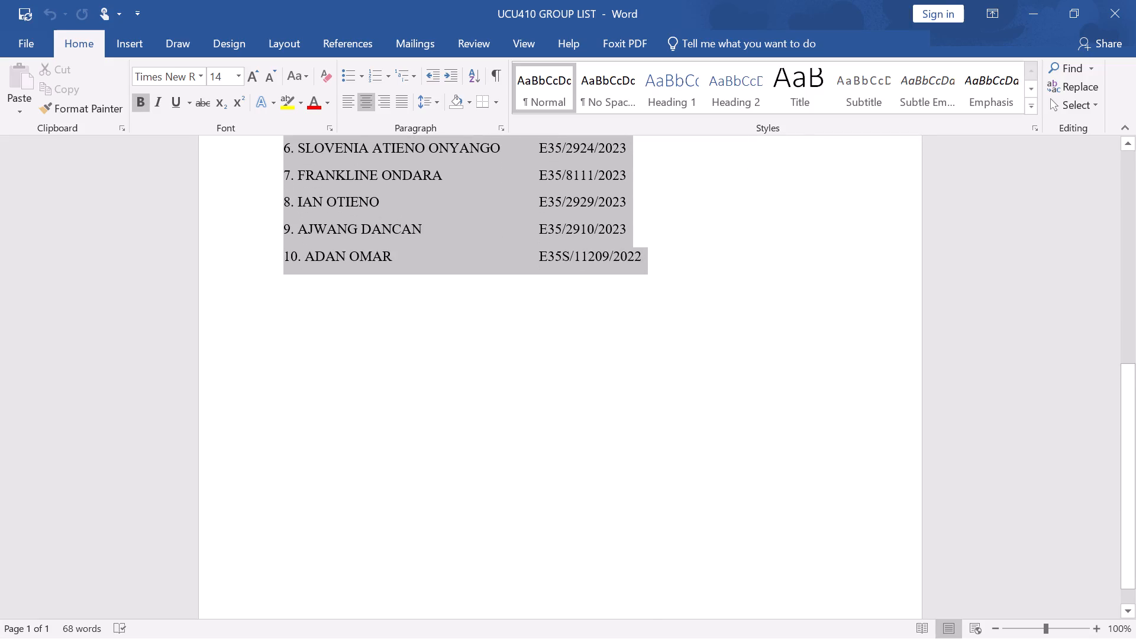
{"action": "left_click_drag", "start_coordinate": [686, 501], "coordinate": [696, 392]}
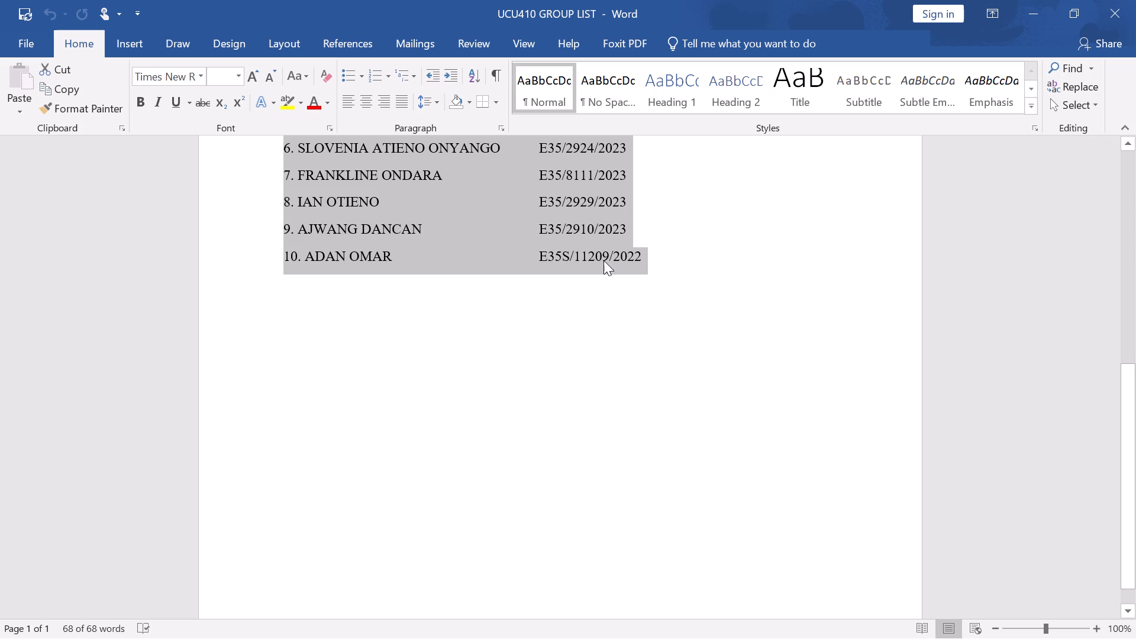
{"action": "right_click", "coordinate": [603, 260]}
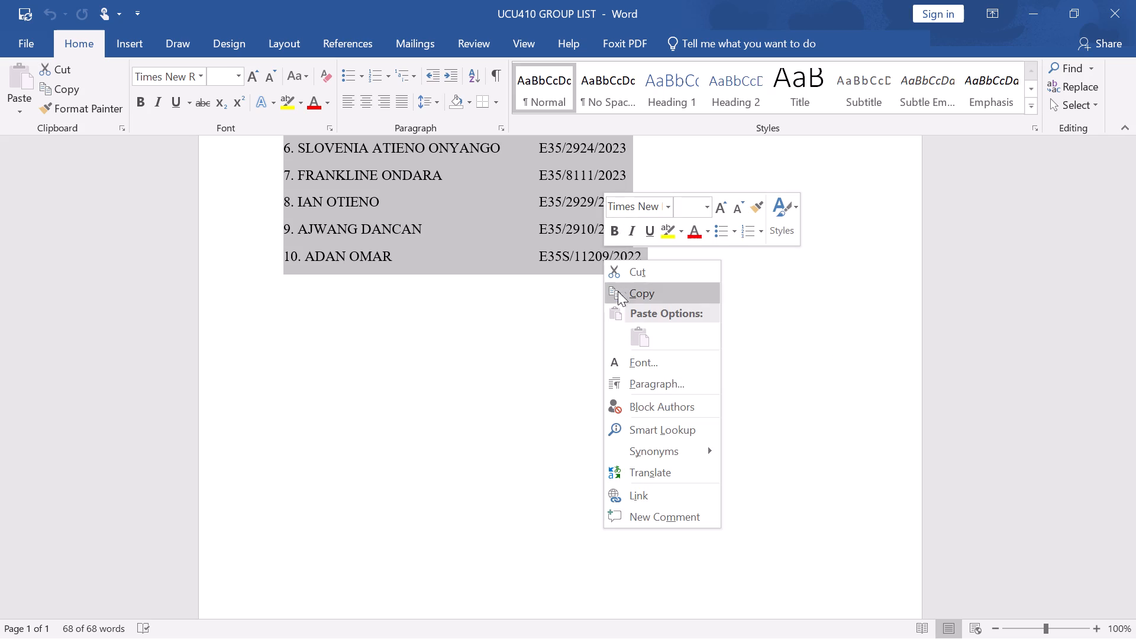
Copy the selected list of group members and their registration numbers from the group list document.
{"action": "left_click", "coordinate": [644, 289]}
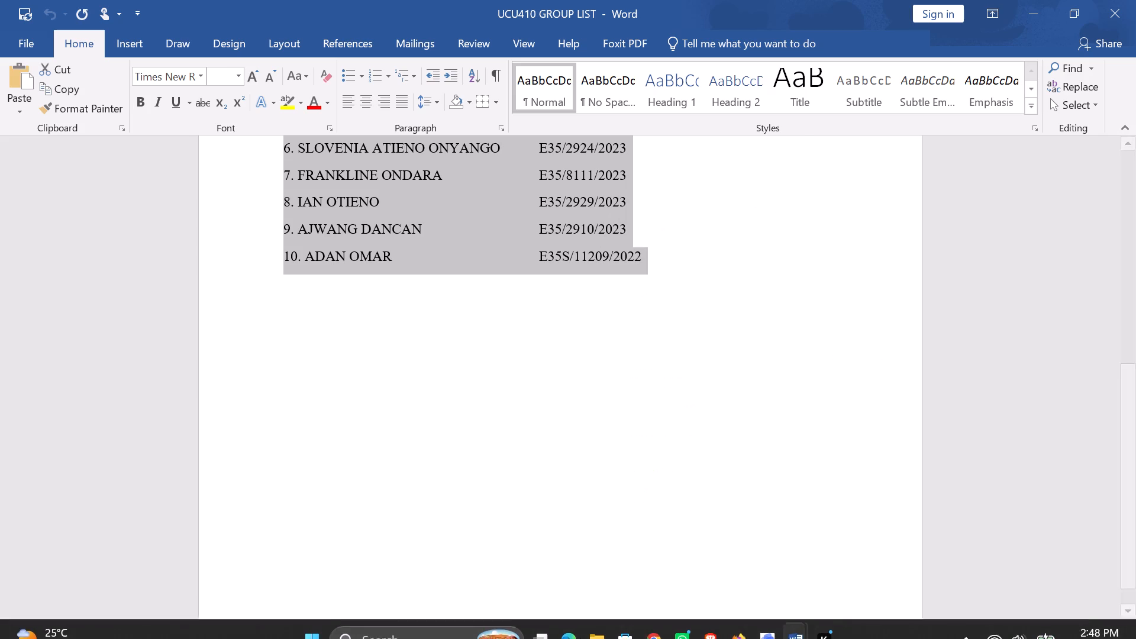
Switch back to the UCU410 ASSIGNMENT document and go to the title at its beginning.
{"action": "left_click", "coordinate": [799, 624]}
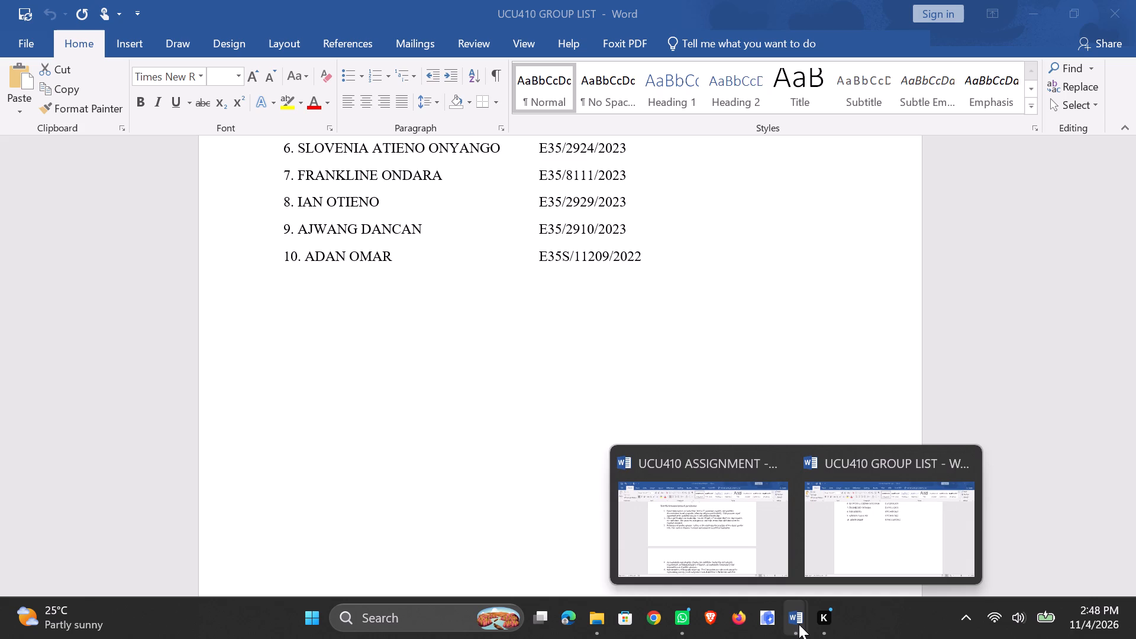
{"action": "left_click", "coordinate": [753, 554]}
{"action": "scroll", "coordinate": [562, 450], "scroll_direction": "up", "scroll_amount": 7}
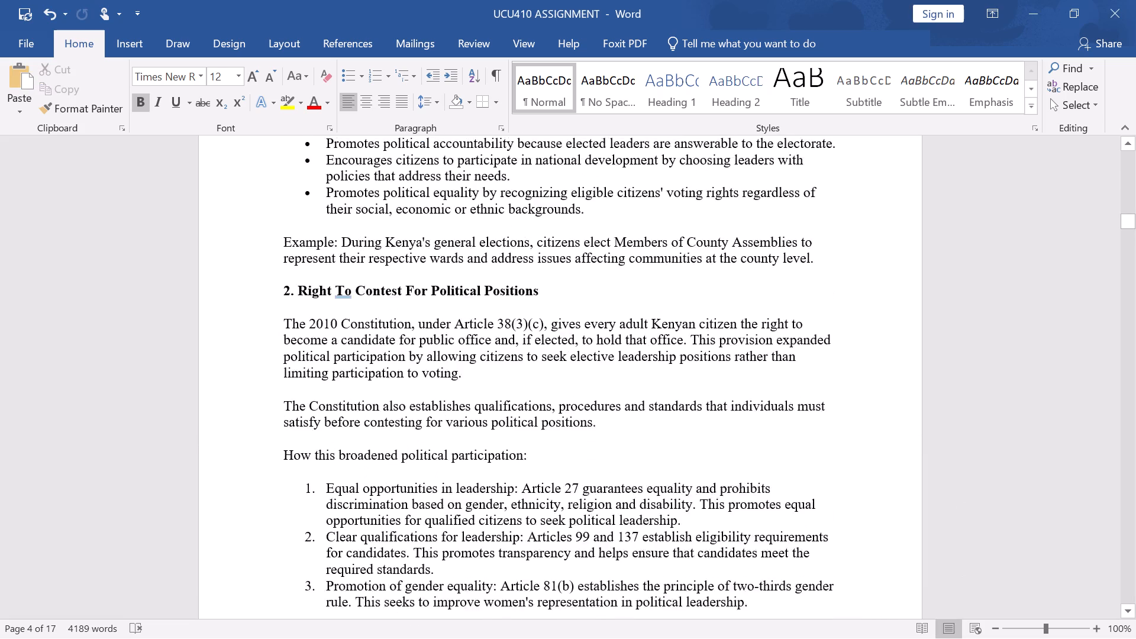
{"action": "scroll", "coordinate": [566, 447], "scroll_direction": "up", "scroll_amount": 20}
{"action": "scroll", "coordinate": [566, 447], "scroll_direction": "up", "scroll_amount": 20}
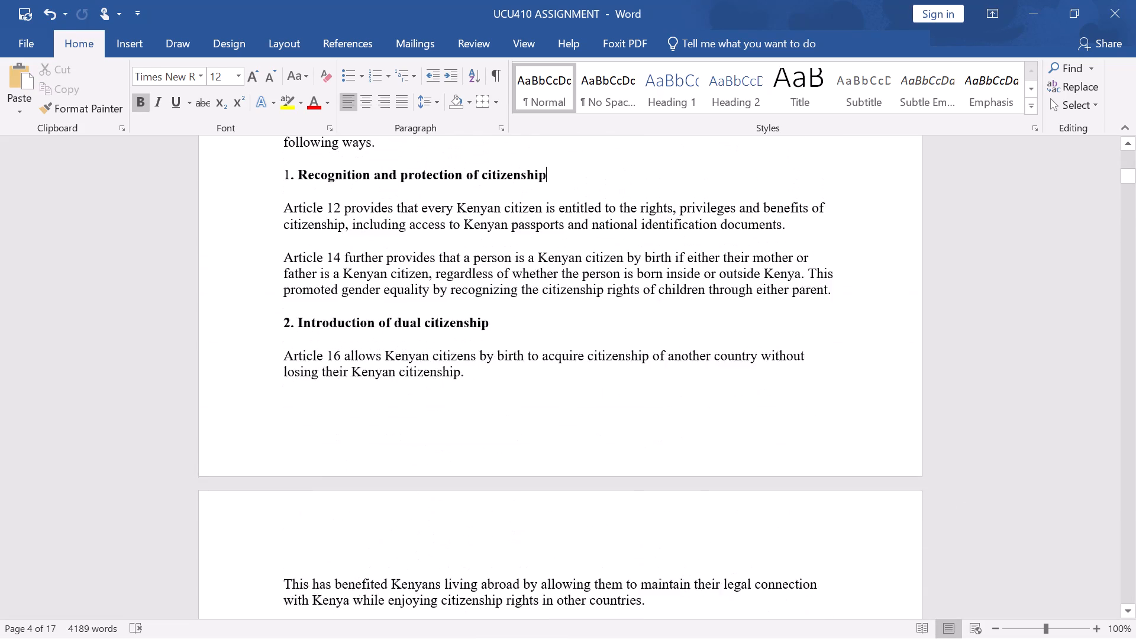
{"action": "scroll", "coordinate": [563, 434], "scroll_direction": "up", "scroll_amount": 18}
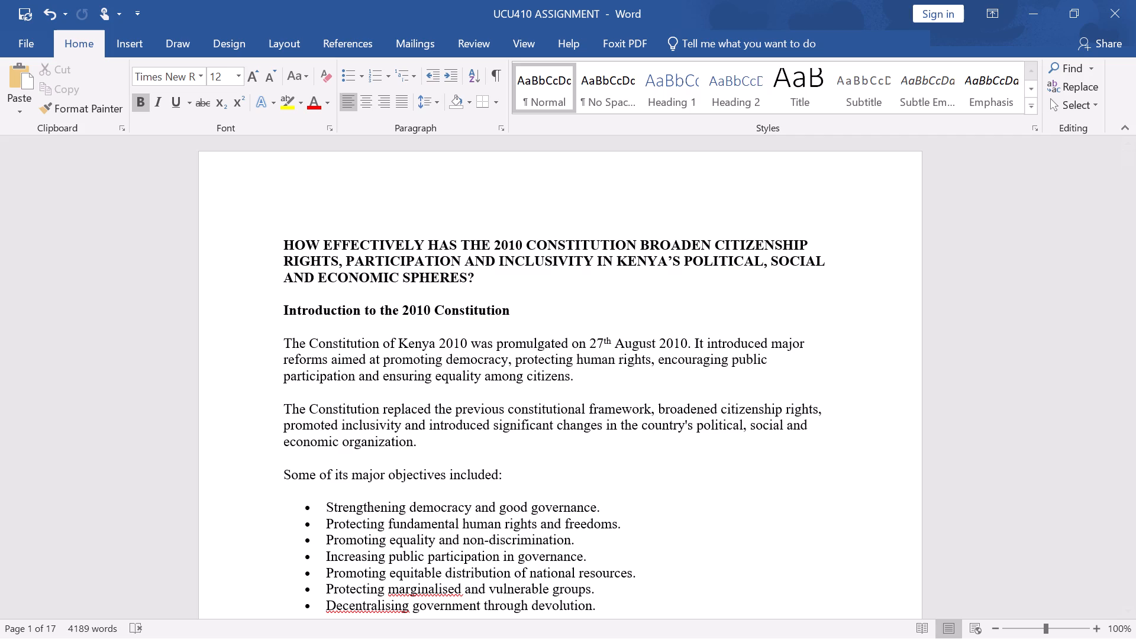
Review the title, introduction and citizenship rights sections for layout and heading formatting.
{"action": "scroll", "coordinate": [564, 434], "scroll_direction": "down", "scroll_amount": 3}
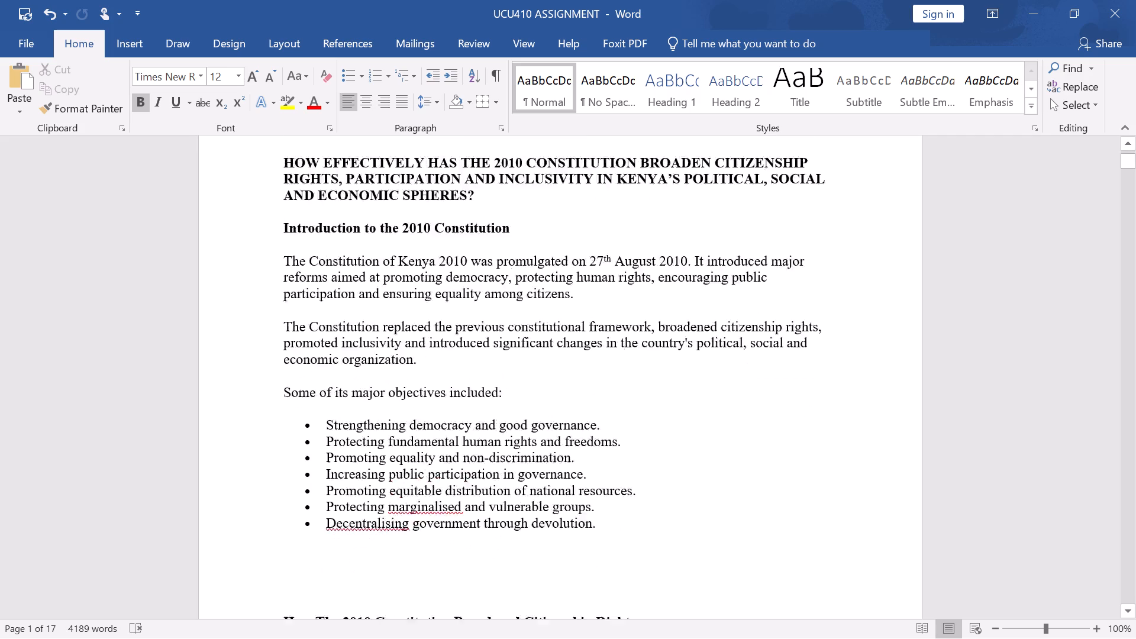
{"action": "scroll", "coordinate": [570, 437], "scroll_direction": "down", "scroll_amount": 4}
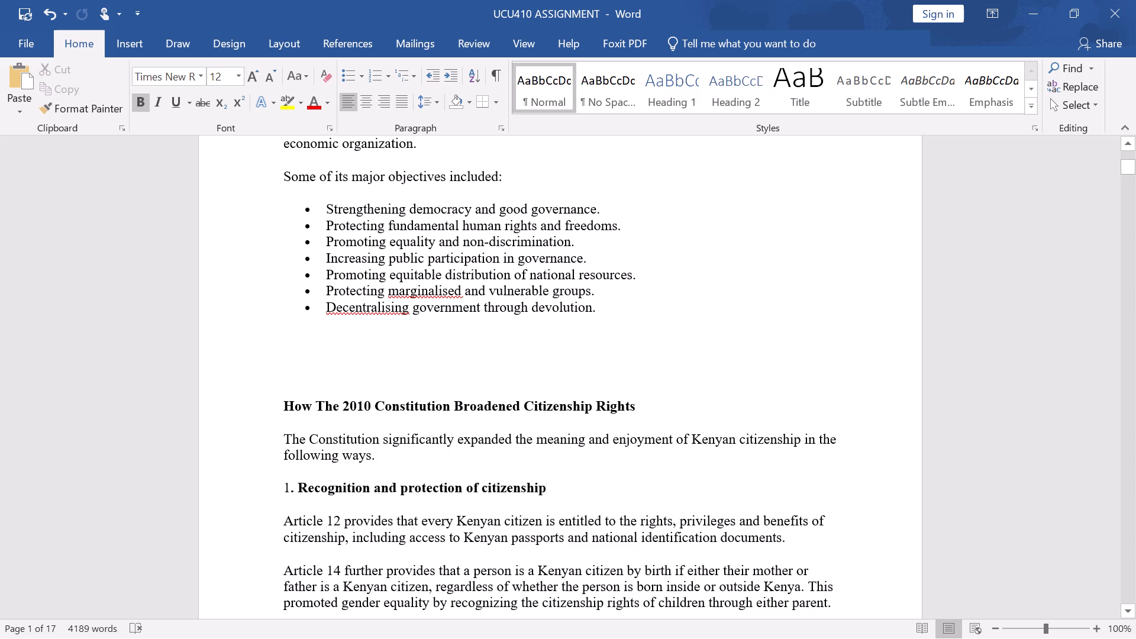
{"action": "scroll", "coordinate": [669, 443], "scroll_direction": "down", "scroll_amount": 10}
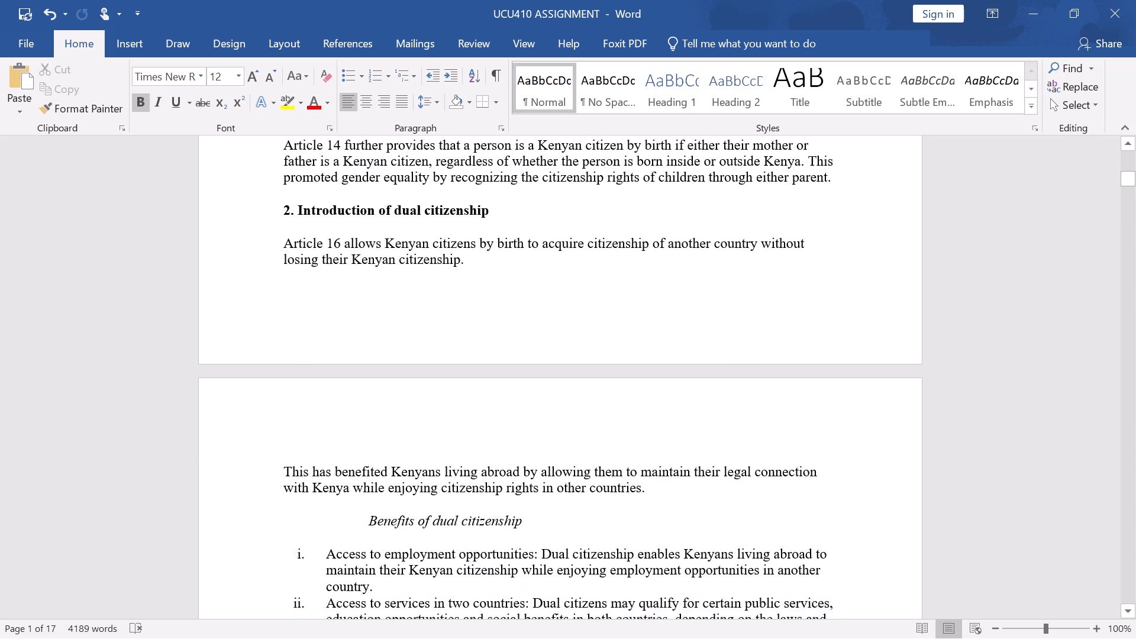
{"action": "scroll", "coordinate": [669, 443], "scroll_direction": "down", "scroll_amount": 9}
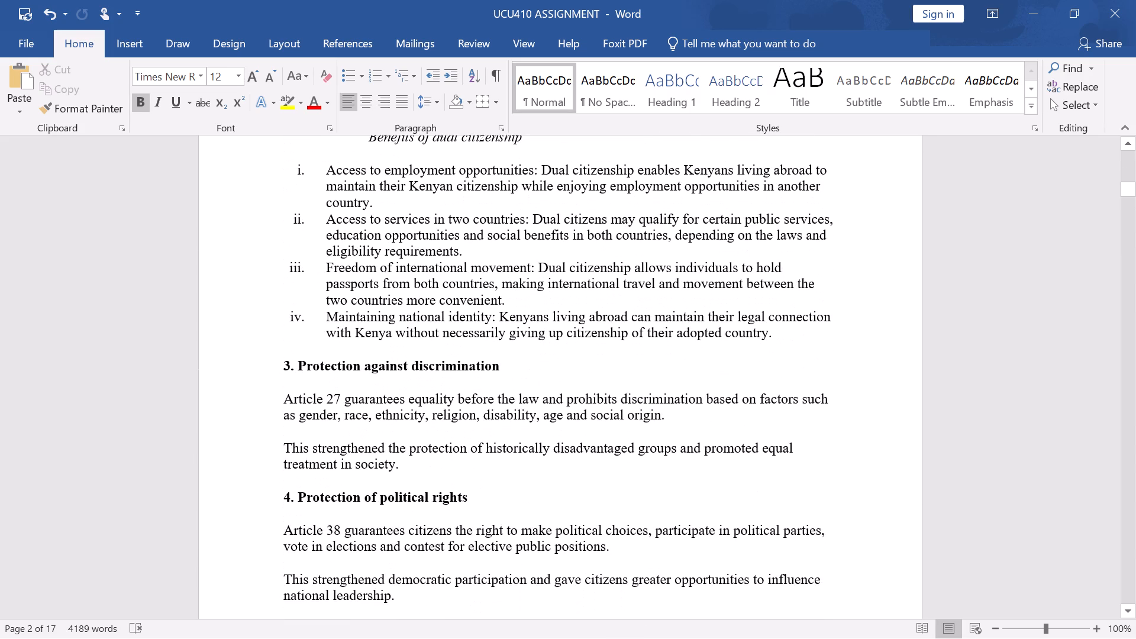
{"action": "scroll", "coordinate": [669, 443], "scroll_direction": "down", "scroll_amount": 9}
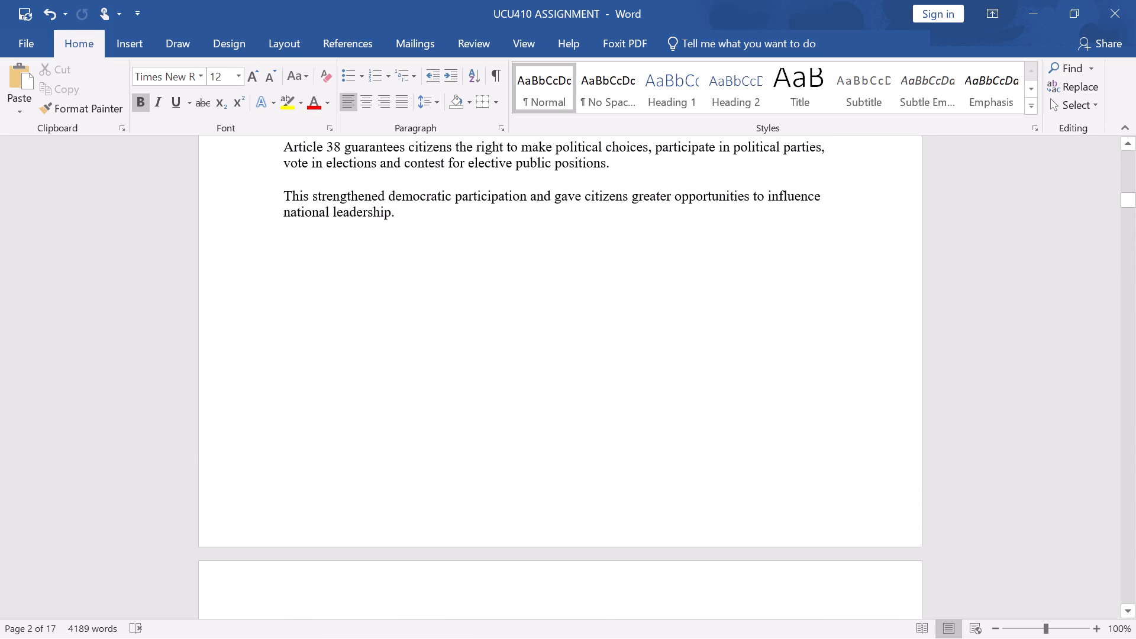
Review the political participation section, from the right to vote through devolution and decentralization of political power.
{"action": "scroll", "coordinate": [669, 442], "scroll_direction": "down", "scroll_amount": 4}
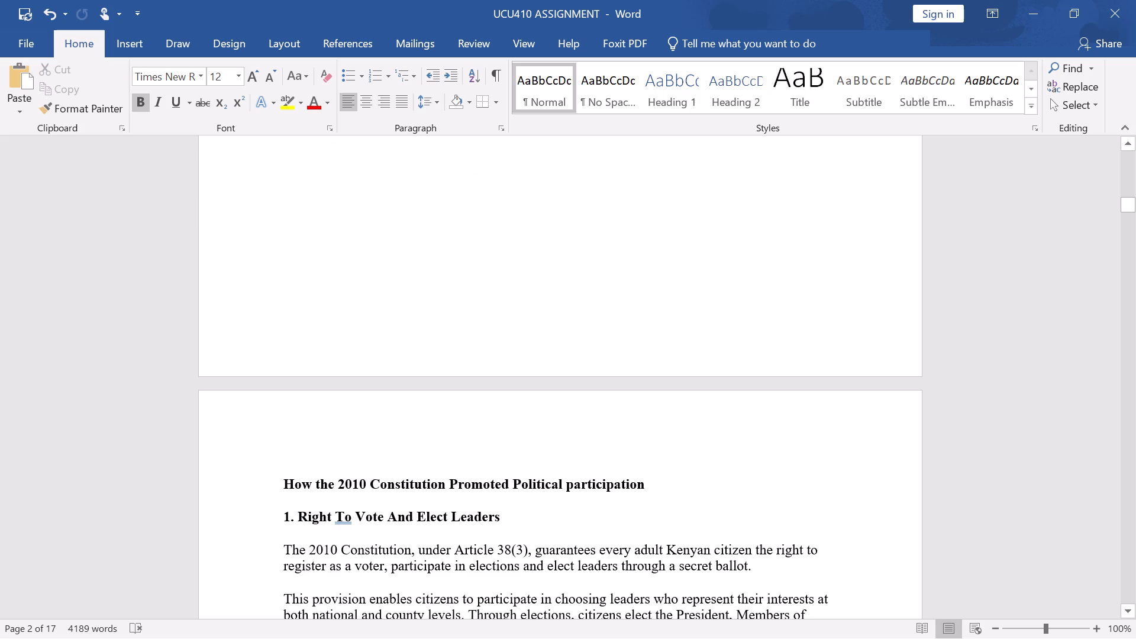
{"action": "scroll", "coordinate": [667, 441], "scroll_direction": "down", "scroll_amount": 8}
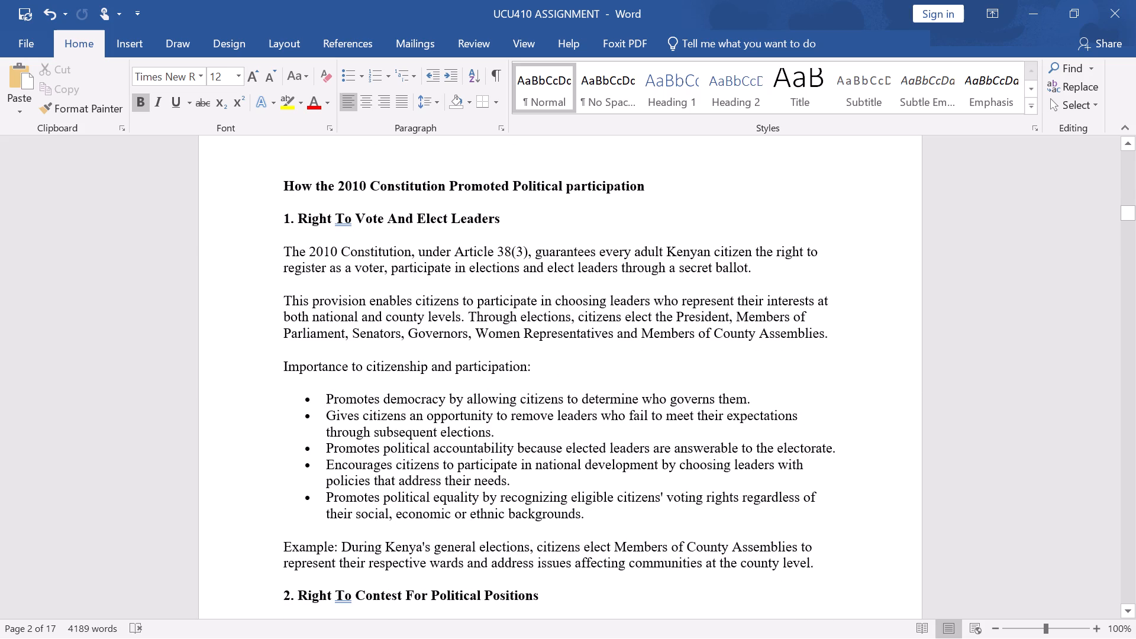
{"action": "scroll", "coordinate": [667, 441], "scroll_direction": "down", "scroll_amount": 1}
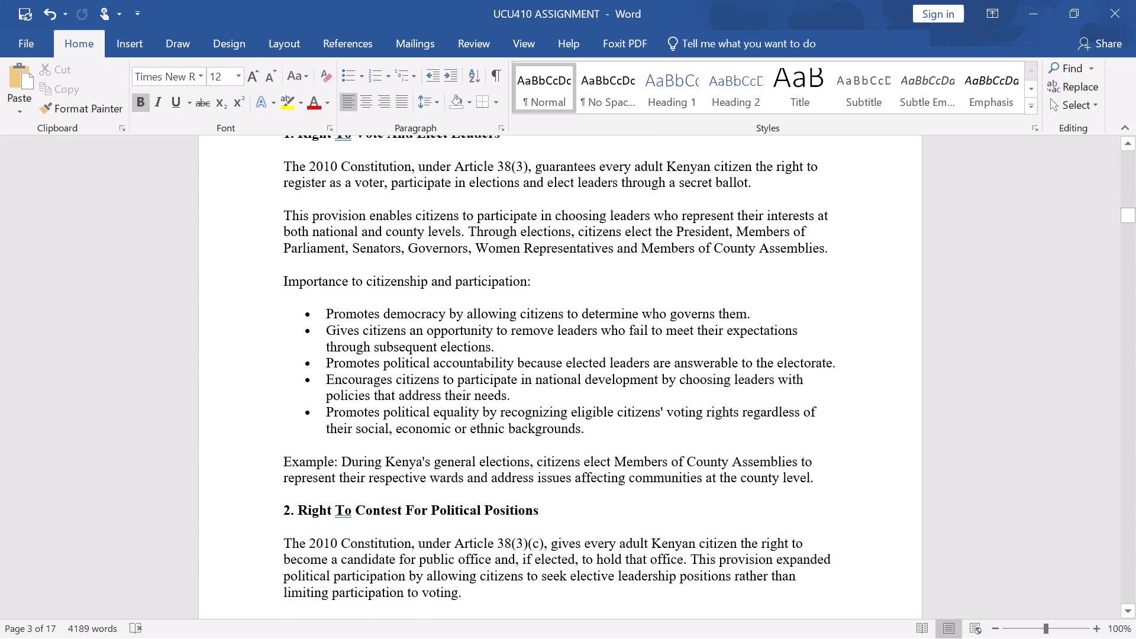
{"action": "scroll", "coordinate": [667, 441], "scroll_direction": "down", "scroll_amount": 6}
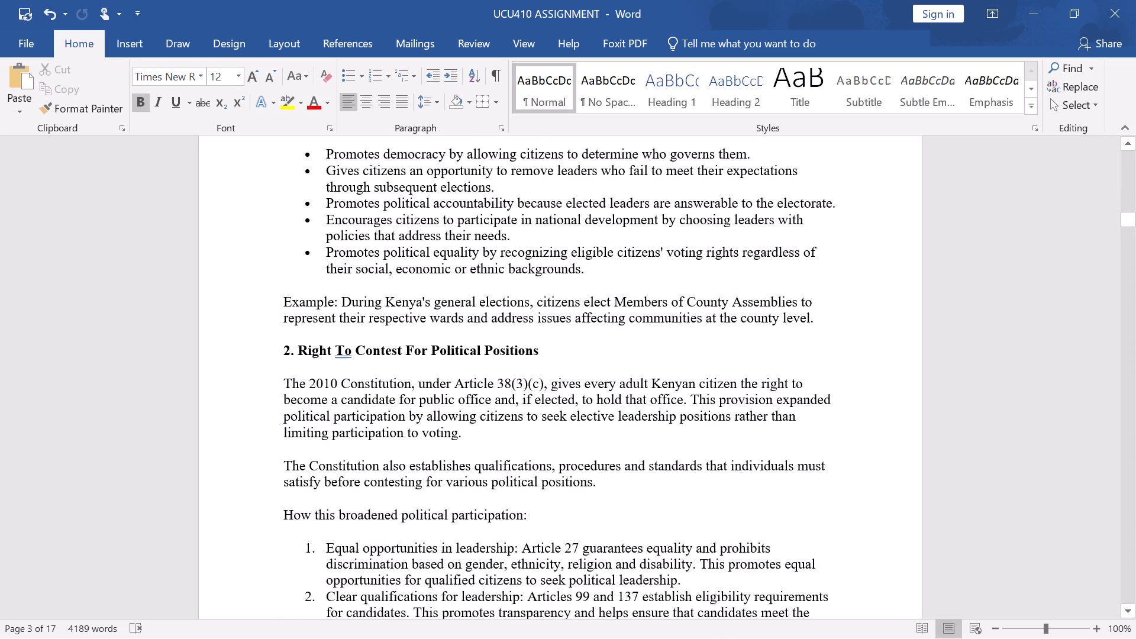
{"action": "scroll", "coordinate": [667, 441], "scroll_direction": "down", "scroll_amount": 12}
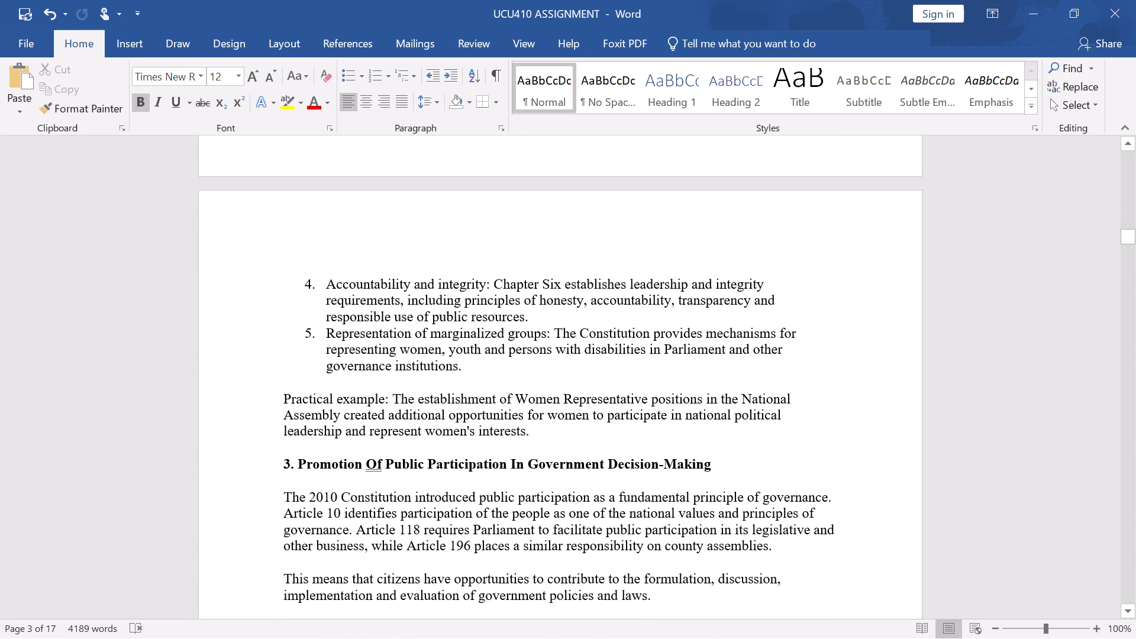
{"action": "scroll", "coordinate": [667, 441], "scroll_direction": "down", "scroll_amount": 20}
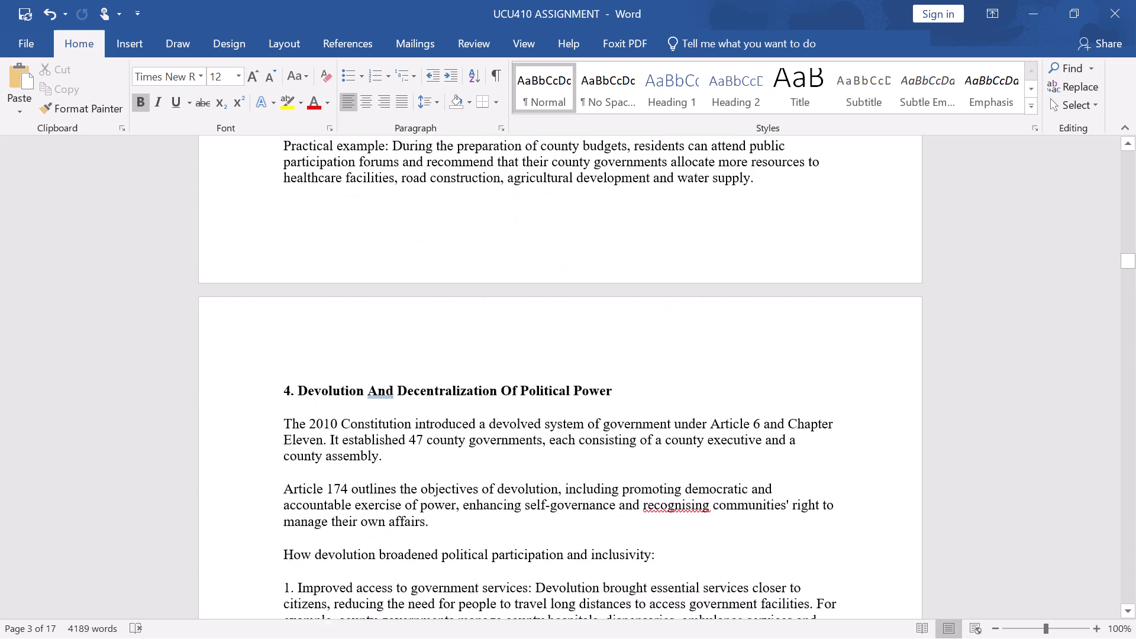
{"action": "scroll", "coordinate": [667, 441], "scroll_direction": "down", "scroll_amount": 15}
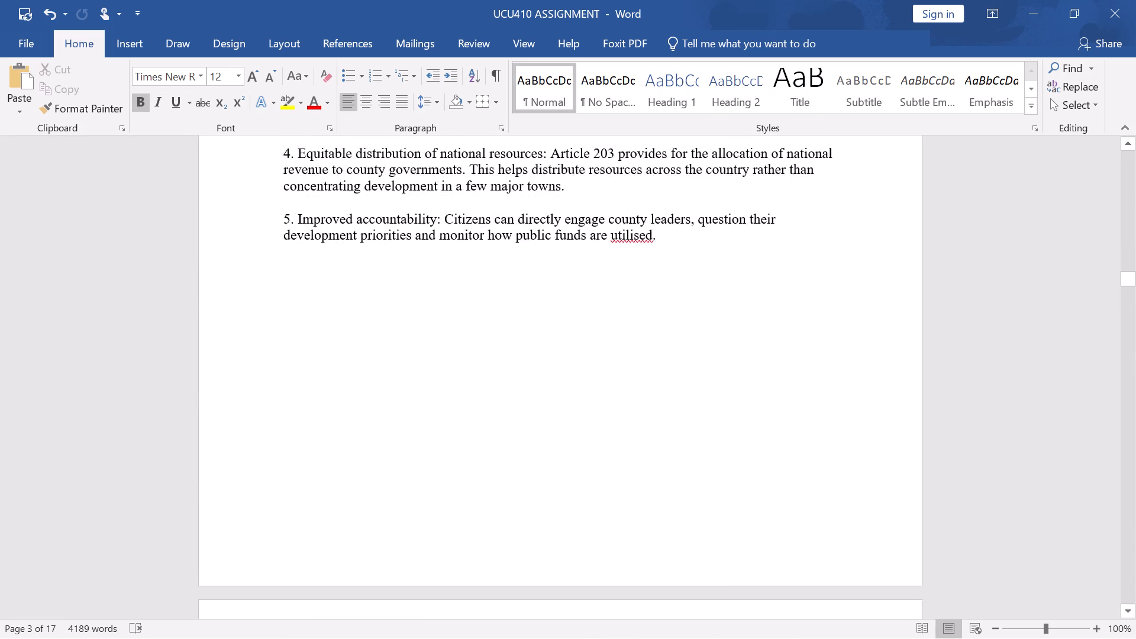
Review the remaining sections on social inclusivity, economic rights, challenges and recommendations through to the conclusion.
{"action": "scroll", "coordinate": [667, 441], "scroll_direction": "down", "scroll_amount": 9}
{"action": "scroll", "coordinate": [667, 443], "scroll_direction": "down", "scroll_amount": 20}
{"action": "scroll", "coordinate": [667, 443], "scroll_direction": "down", "scroll_amount": 1}
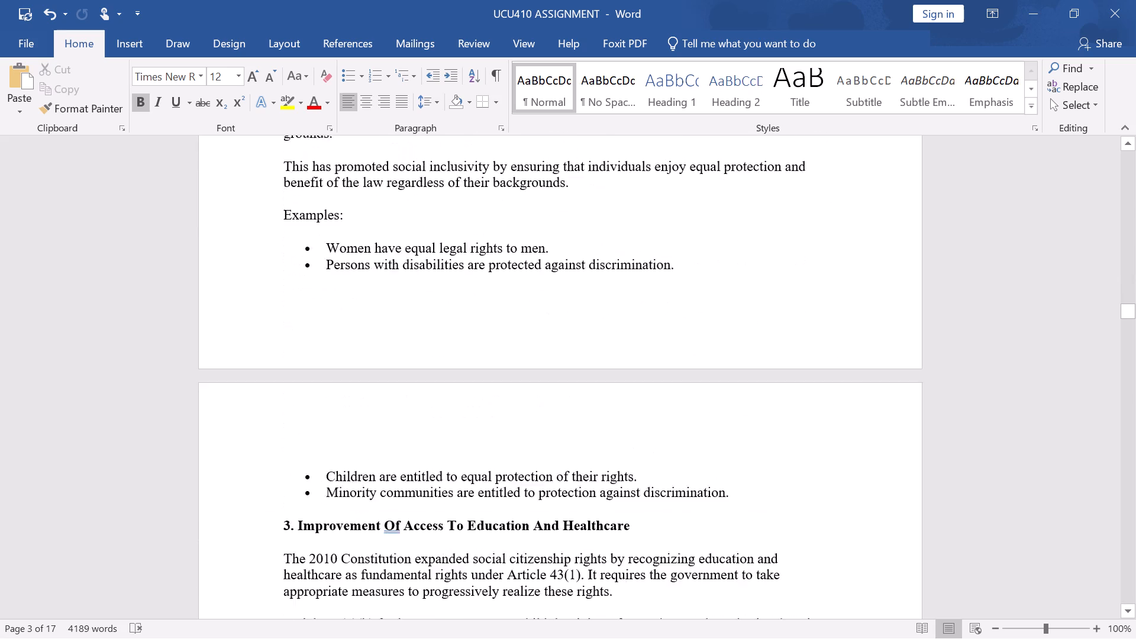
{"action": "scroll", "coordinate": [663, 459], "scroll_direction": "down", "scroll_amount": 20}
{"action": "scroll", "coordinate": [663, 459], "scroll_direction": "down", "scroll_amount": 14}
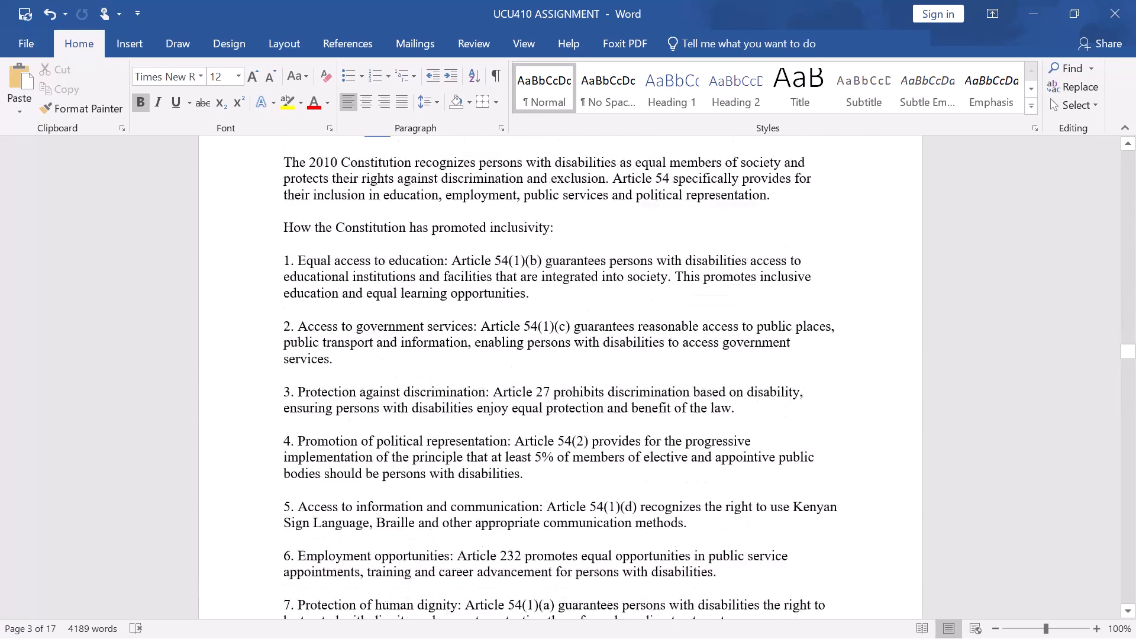
{"action": "scroll", "coordinate": [663, 460], "scroll_direction": "down", "scroll_amount": 20}
{"action": "scroll", "coordinate": [663, 460], "scroll_direction": "down", "scroll_amount": 14}
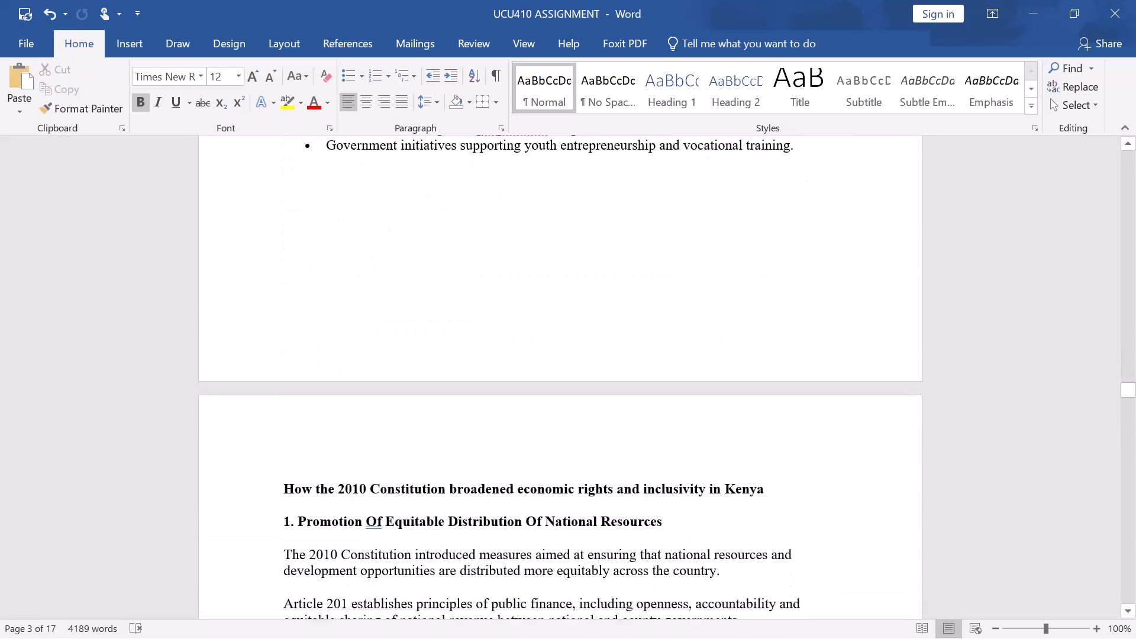
{"action": "scroll", "coordinate": [663, 460], "scroll_direction": "down", "scroll_amount": 20}
{"action": "scroll", "coordinate": [663, 460], "scroll_direction": "down", "scroll_amount": 12}
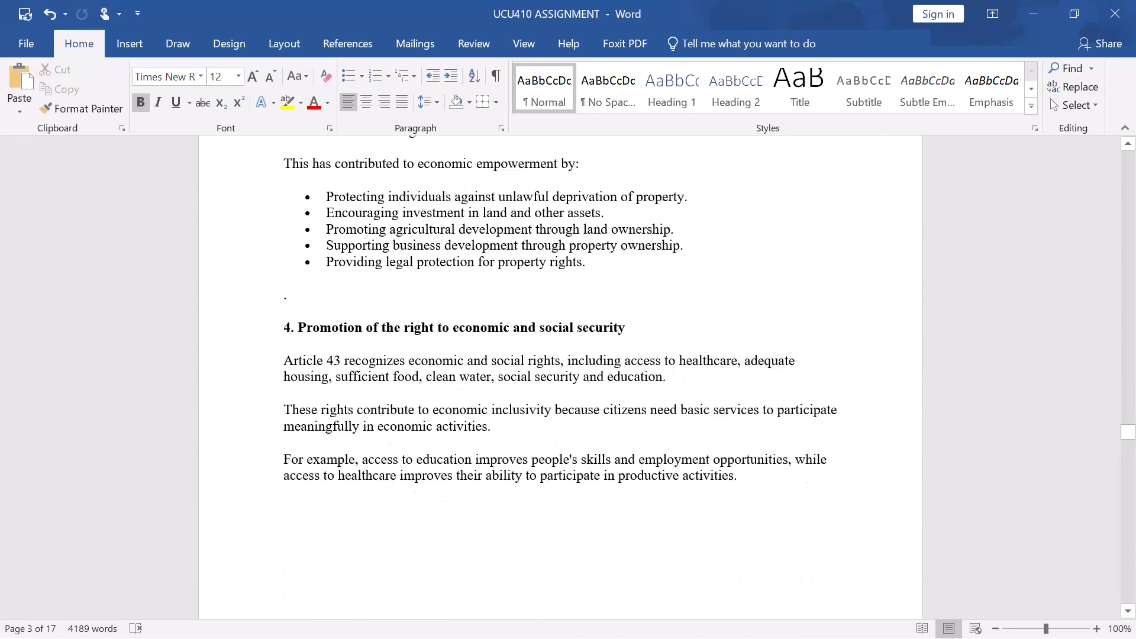
{"action": "scroll", "coordinate": [662, 460], "scroll_direction": "down", "scroll_amount": 17}
{"action": "scroll", "coordinate": [661, 461], "scroll_direction": "down", "scroll_amount": 13}
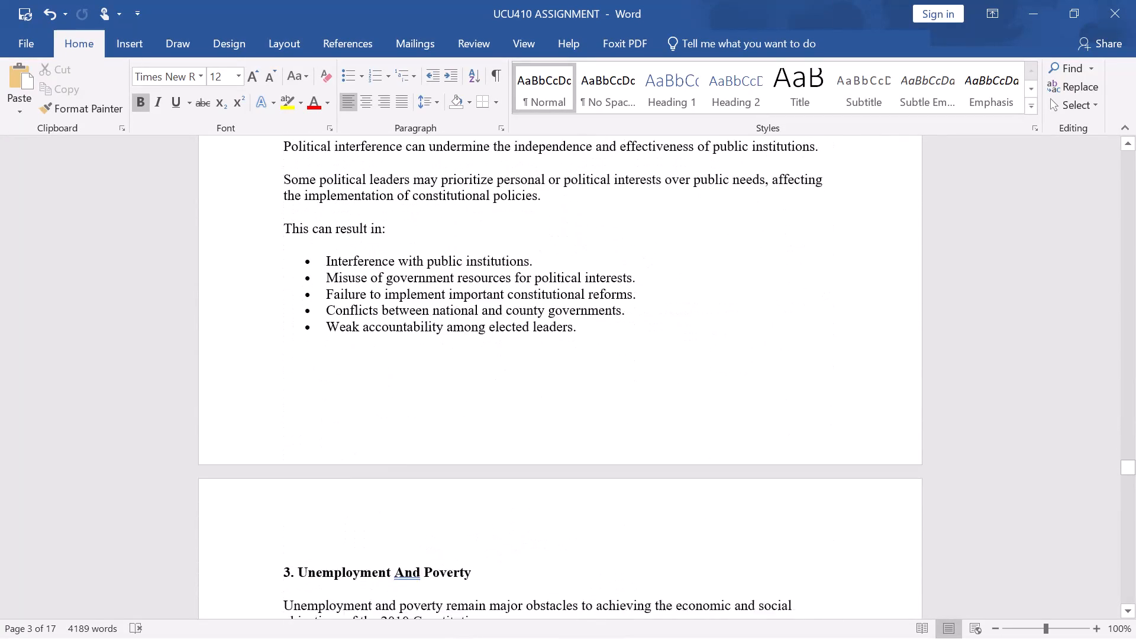
{"action": "scroll", "coordinate": [661, 461], "scroll_direction": "down", "scroll_amount": 20}
{"action": "scroll", "coordinate": [661, 461], "scroll_direction": "down", "scroll_amount": 14}
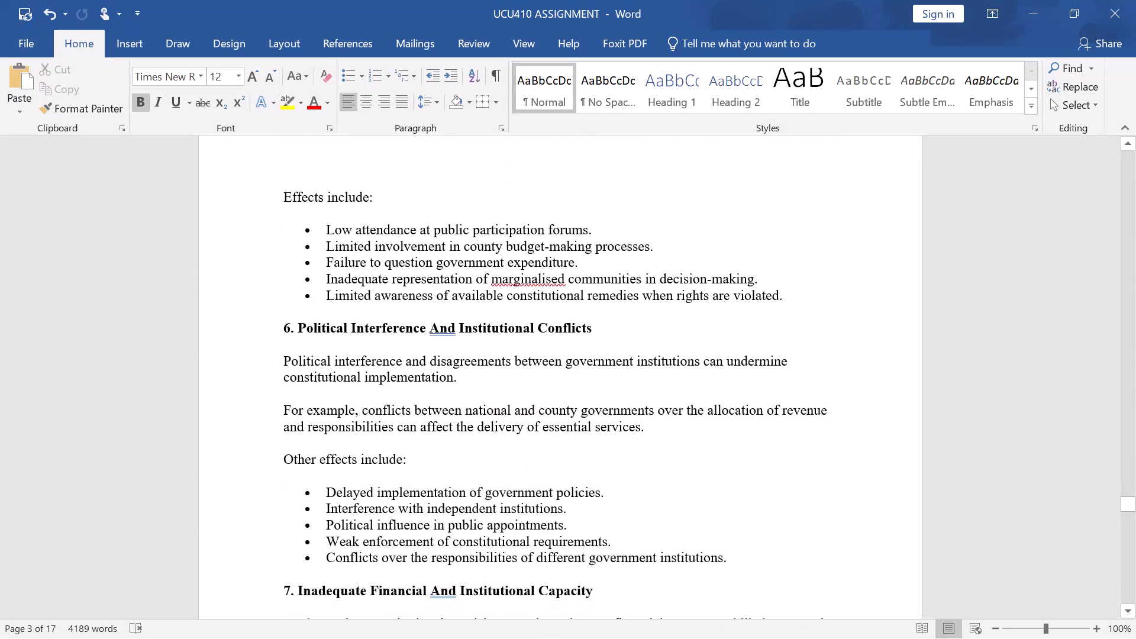
{"action": "scroll", "coordinate": [658, 469], "scroll_direction": "down", "scroll_amount": 12}
{"action": "scroll", "coordinate": [657, 470], "scroll_direction": "down", "scroll_amount": 15}
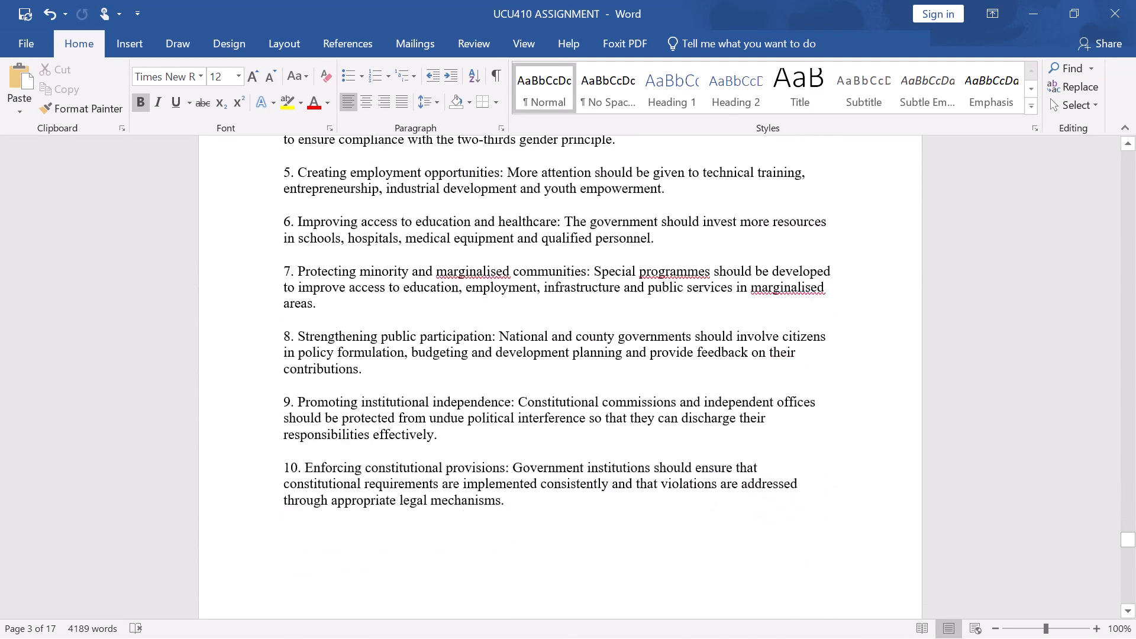
{"action": "scroll", "coordinate": [657, 470], "scroll_direction": "down", "scroll_amount": 16}
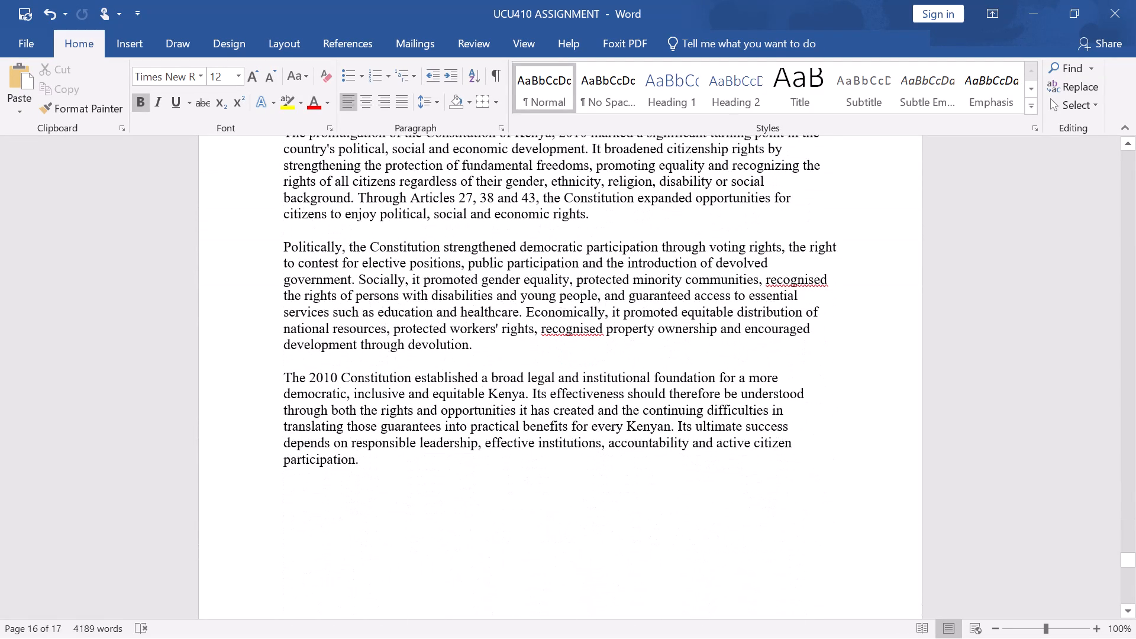
{"action": "scroll", "coordinate": [657, 470], "scroll_direction": "up", "scroll_amount": 1}
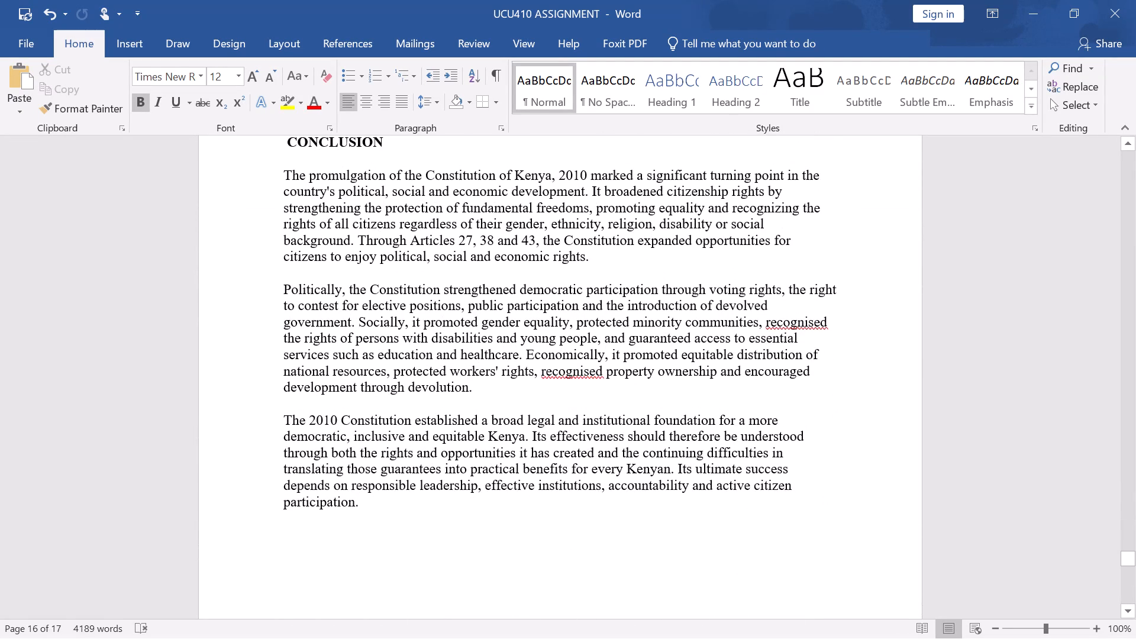
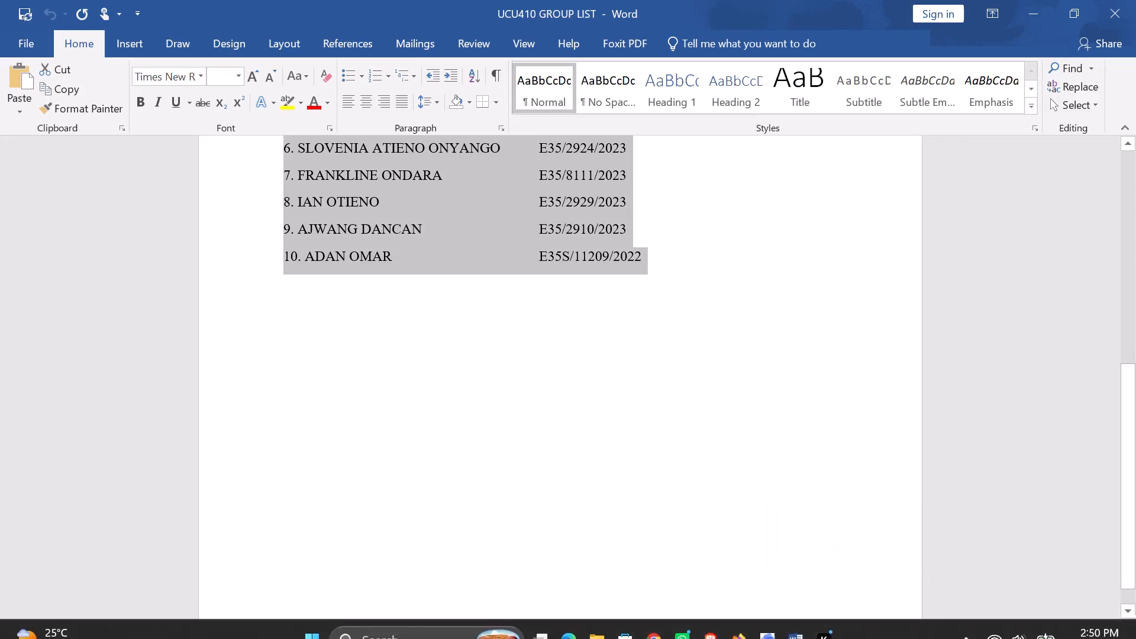
Check the cover headings and the numbered group members in the UCU410 GROUP LIST document, and clear the text selection.
{"action": "scroll", "coordinate": [689, 447], "scroll_direction": "up", "scroll_amount": 10}
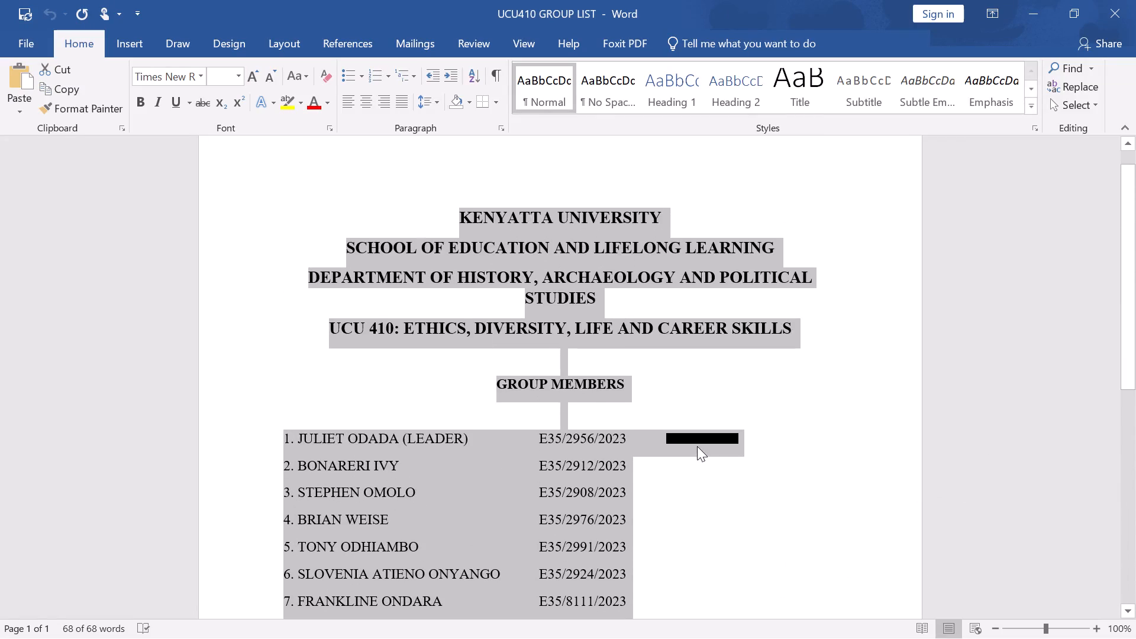
{"action": "scroll", "coordinate": [718, 428], "scroll_direction": "down", "scroll_amount": 7}
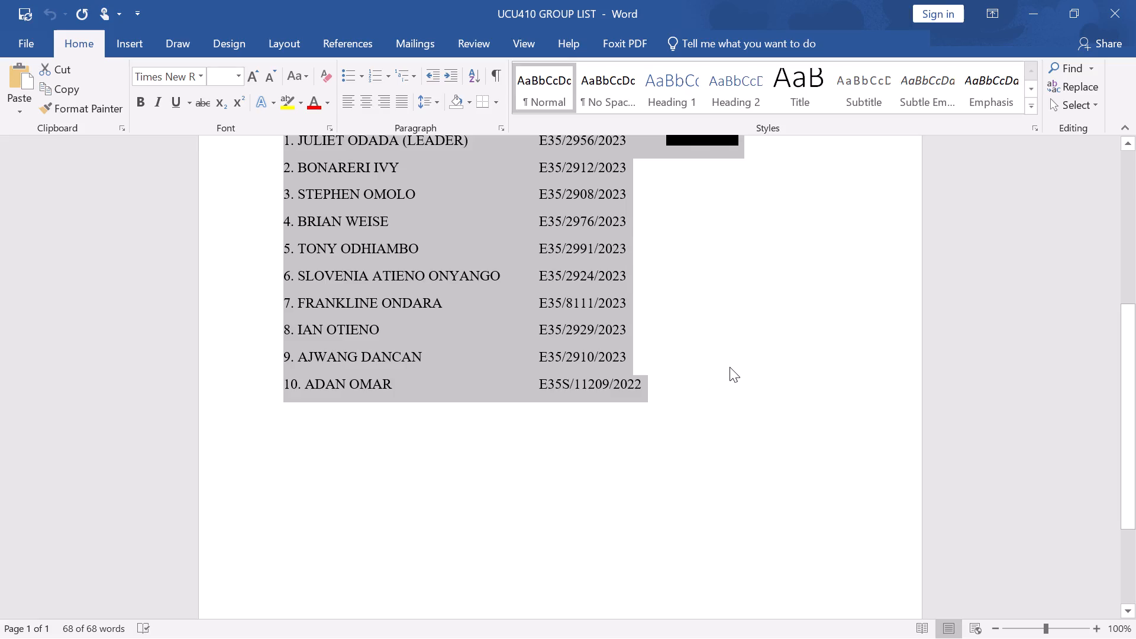
{"action": "scroll", "coordinate": [731, 363], "scroll_direction": "up", "scroll_amount": 1}
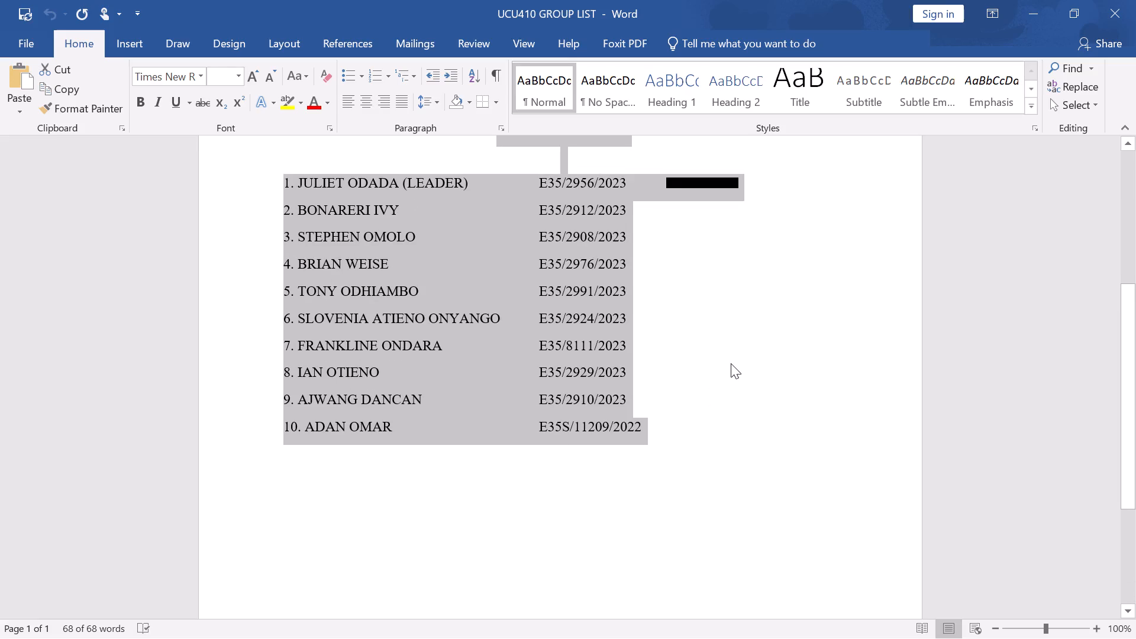
{"action": "left_click", "coordinate": [731, 363]}
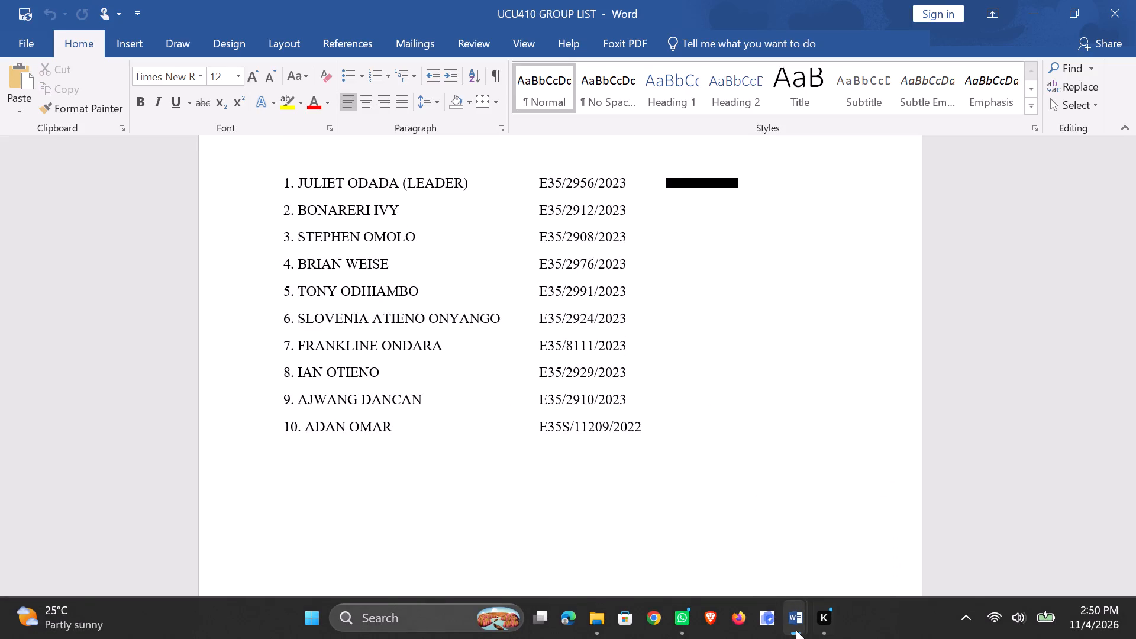
Return to the UCU410 ASSIGNMENT document, recheck the recommendations and challenges sections, and save it.
{"action": "left_click", "coordinate": [796, 630]}
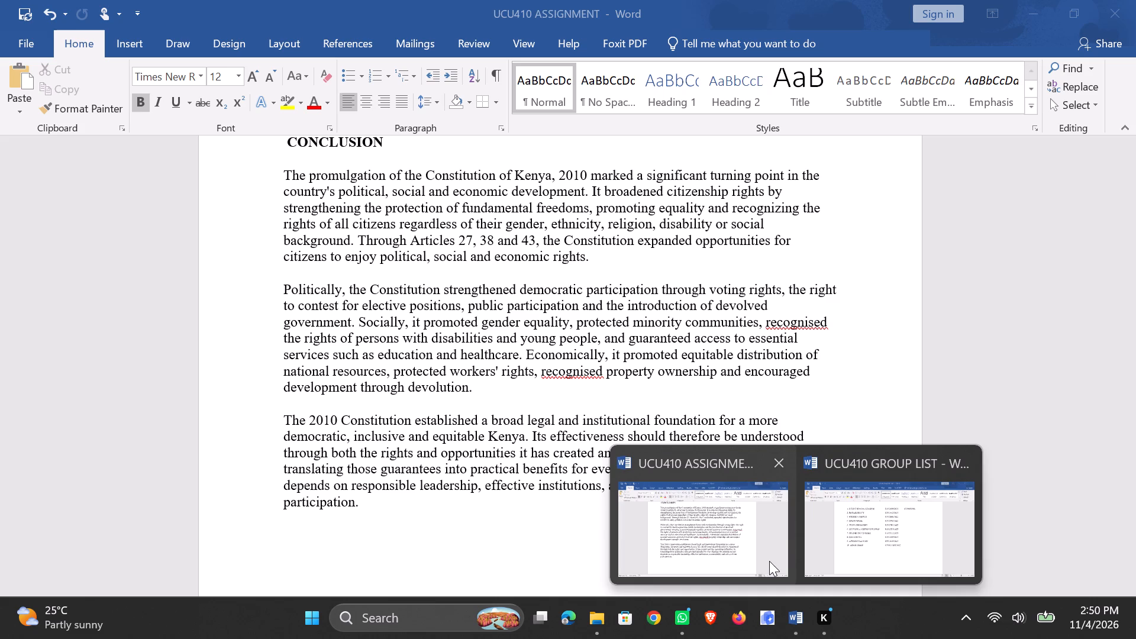
{"action": "left_click", "coordinate": [762, 556]}
{"action": "scroll", "coordinate": [660, 404], "scroll_direction": "up", "scroll_amount": 15}
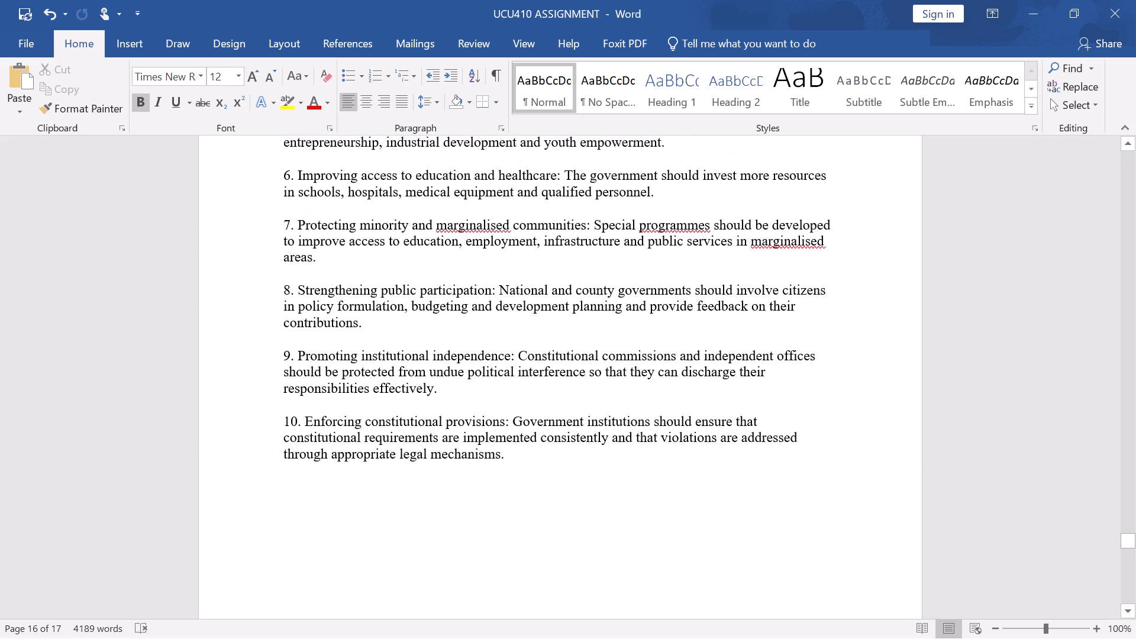
{"action": "scroll", "coordinate": [663, 398], "scroll_direction": "up", "scroll_amount": 20}
{"action": "scroll", "coordinate": [663, 398], "scroll_direction": "up", "scroll_amount": 12}
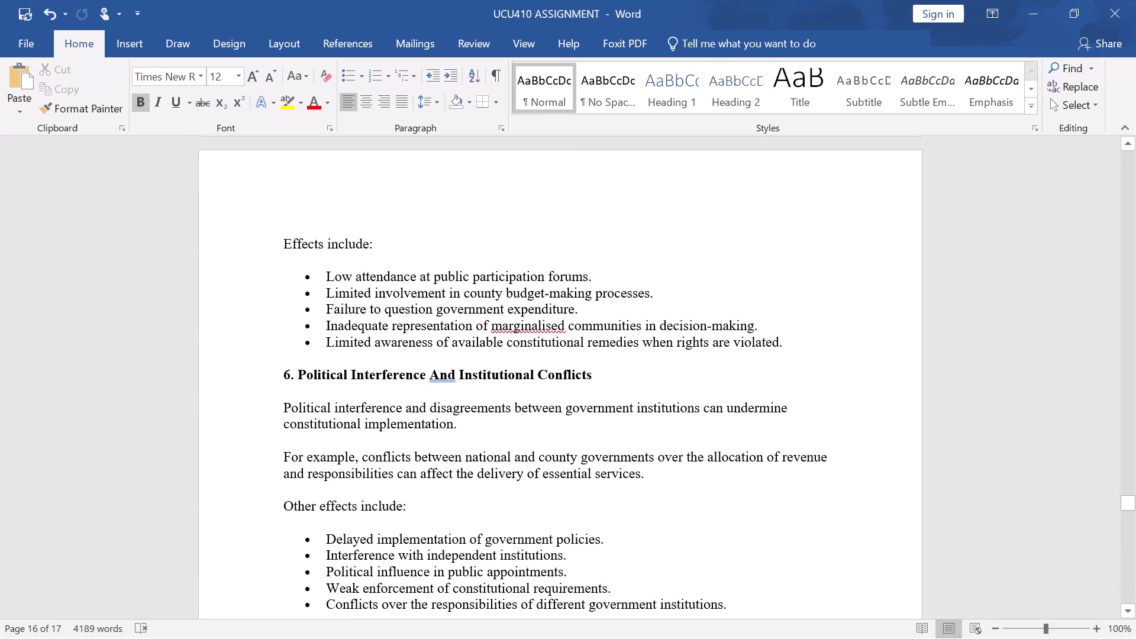
{"action": "scroll", "coordinate": [679, 372], "scroll_direction": "up", "scroll_amount": 5}
{"action": "key", "text": "ctrl+s"}
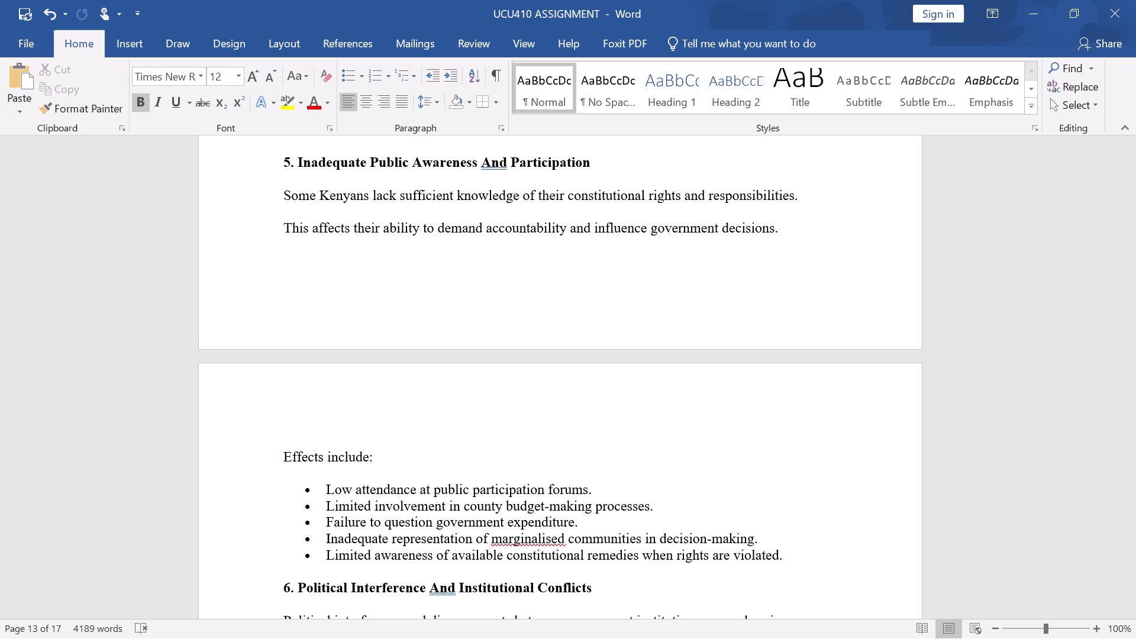
{"action": "scroll", "coordinate": [528, 330], "scroll_direction": "up", "scroll_amount": 2}
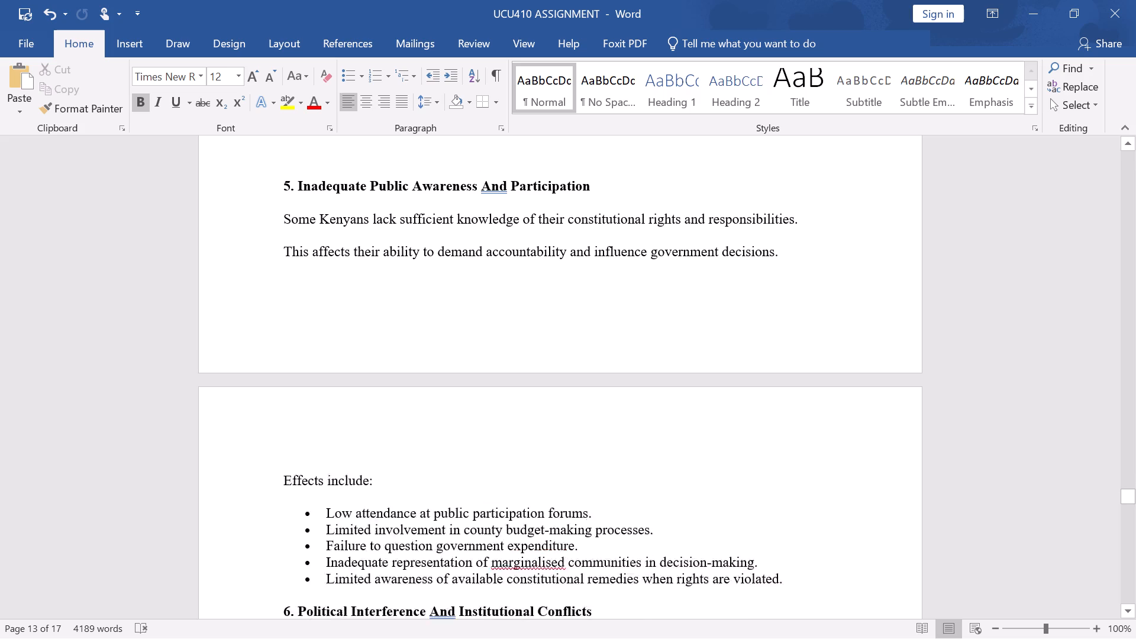
{"action": "scroll", "coordinate": [528, 330], "scroll_direction": "up", "scroll_amount": 7}
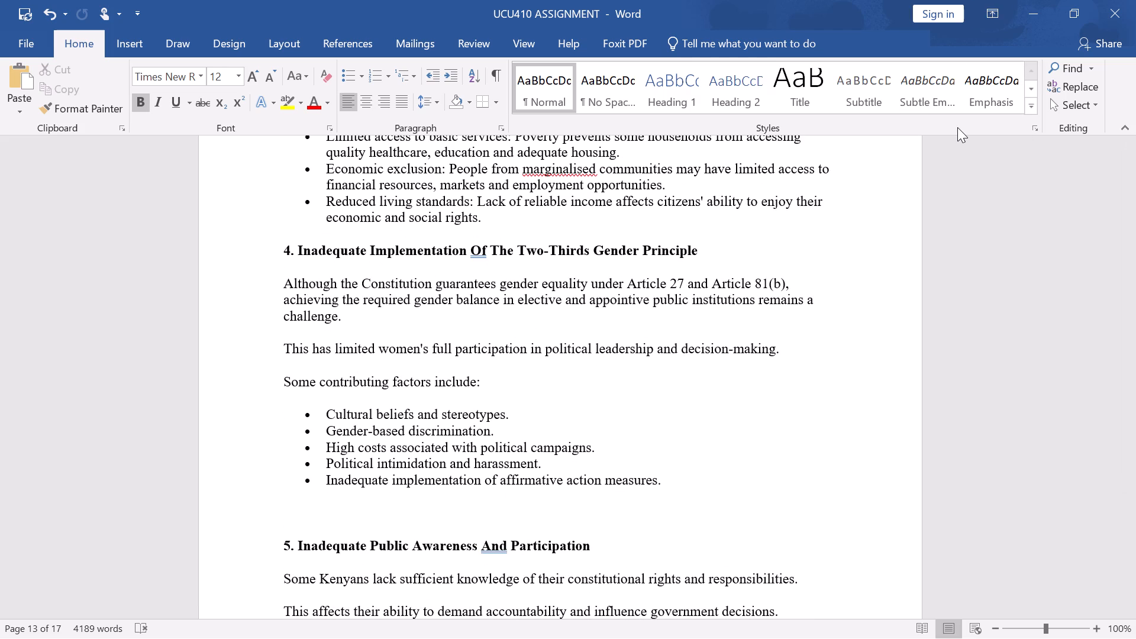
{"action": "key", "text": "ctrl+s"}
Close the UCU410 ASSIGNMENT and UCU410 GROUP LIST documents.
{"action": "left_click", "coordinate": [1109, 22]}
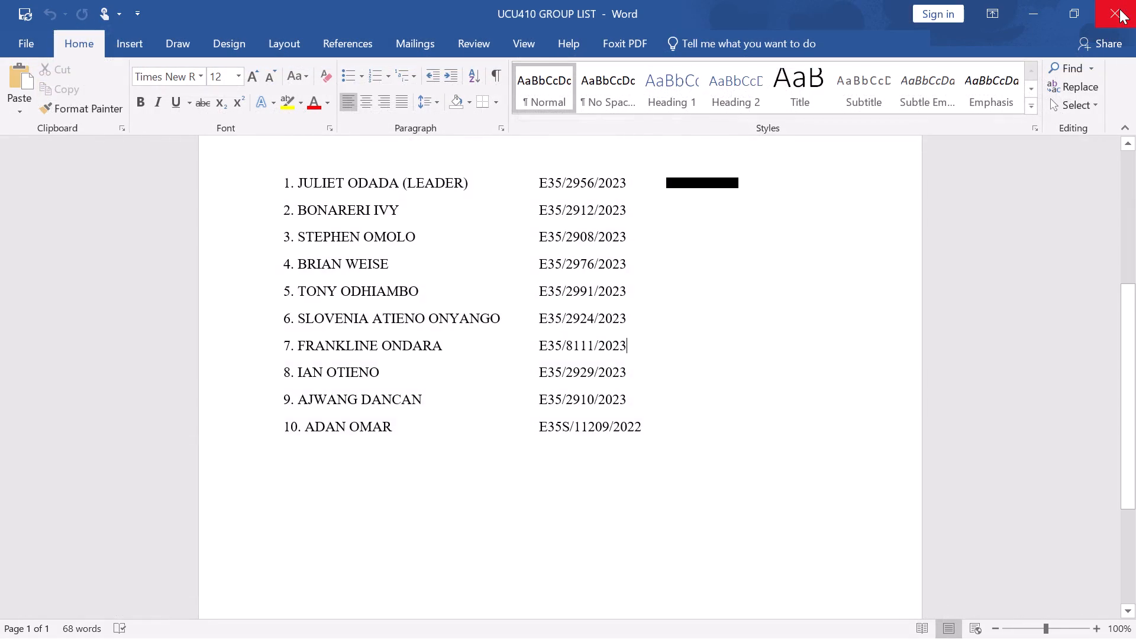
{"action": "left_click", "coordinate": [1119, 9]}
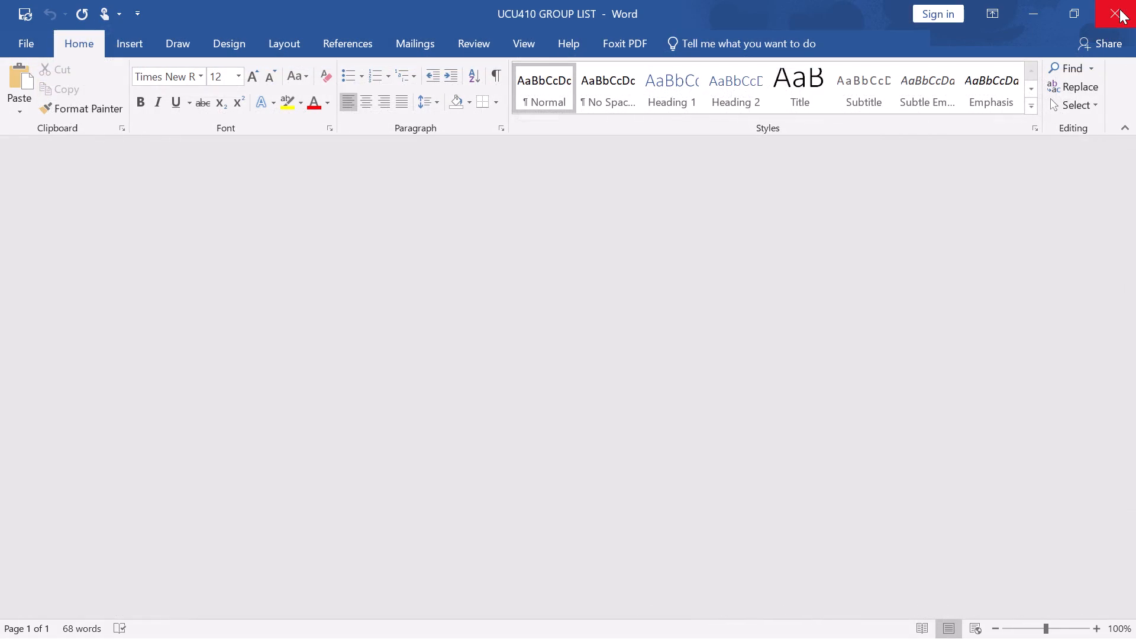